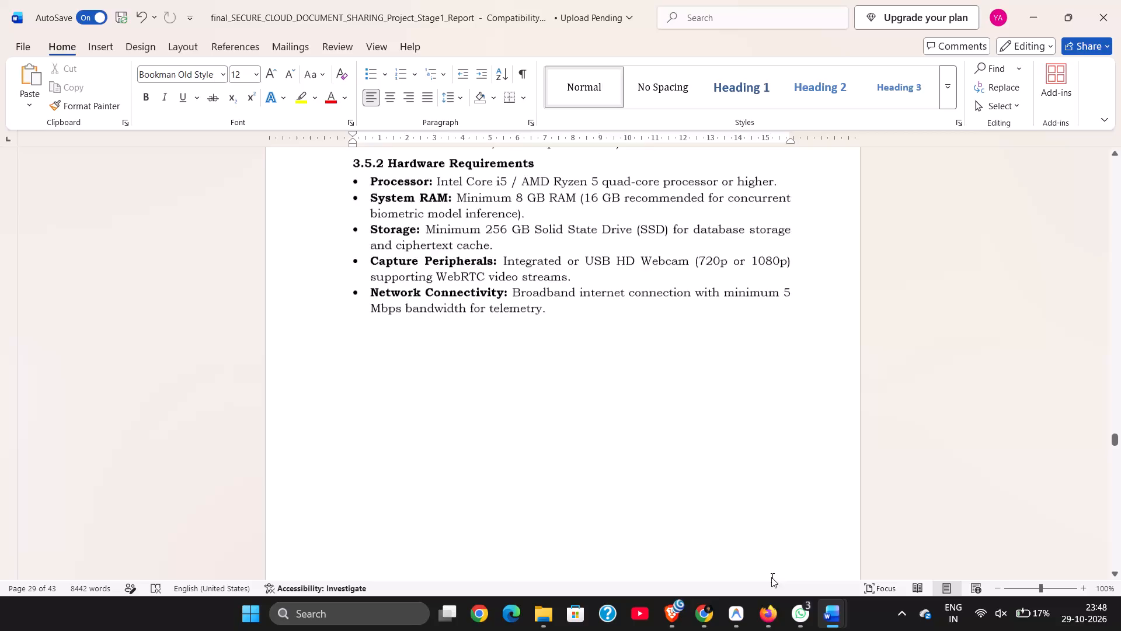
Examine the report's page layout from section 3.5.2 Hardware Requirements through the UML diagrams to section 3.6.6 Component Diagram.
scroll(771, 577, down, 6)
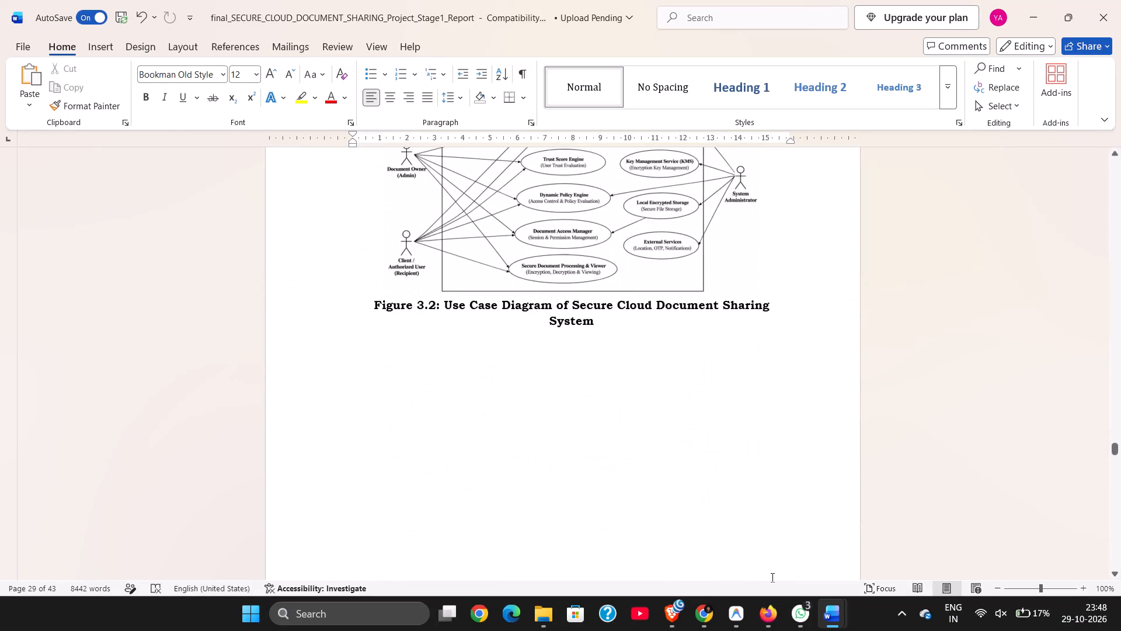
scroll(771, 577, down, 4)
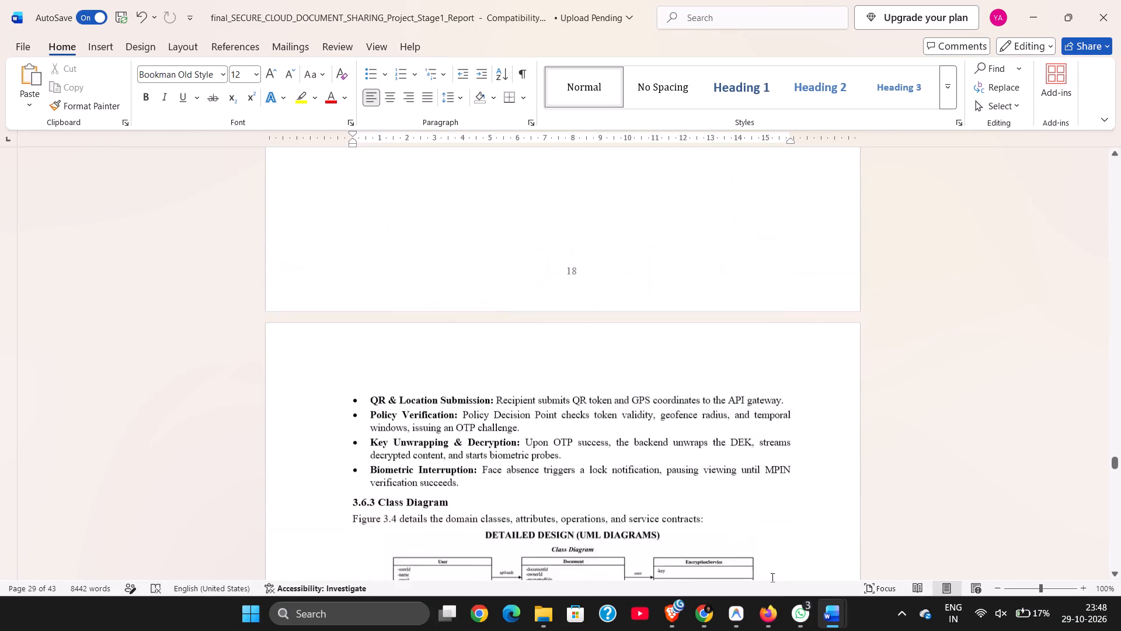
scroll(771, 577, down, 8)
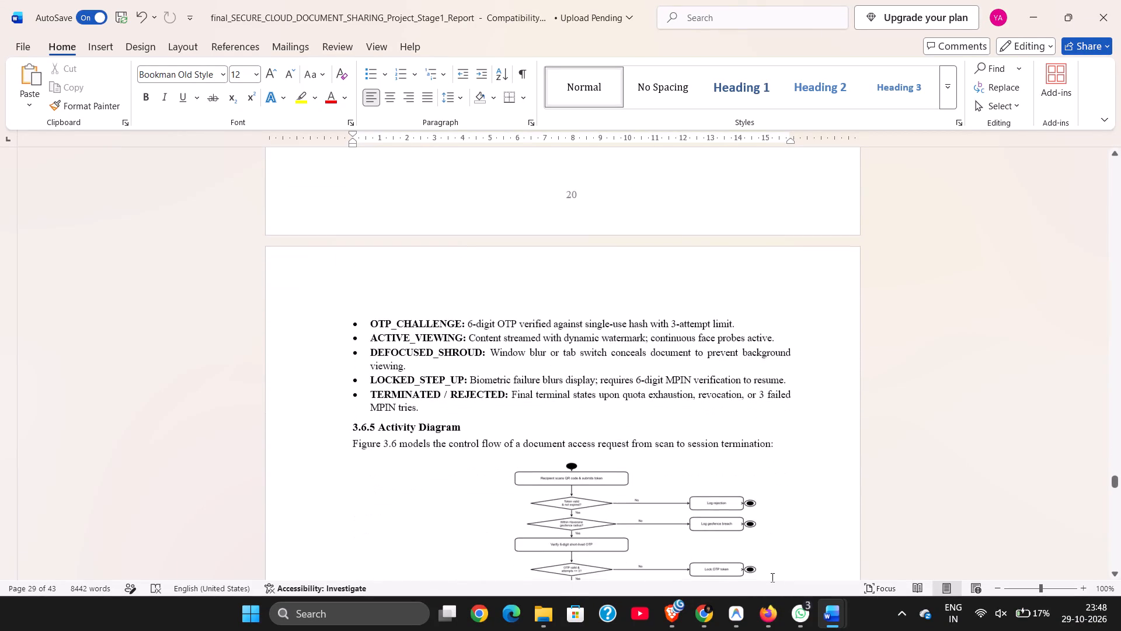
scroll(771, 577, down, 5)
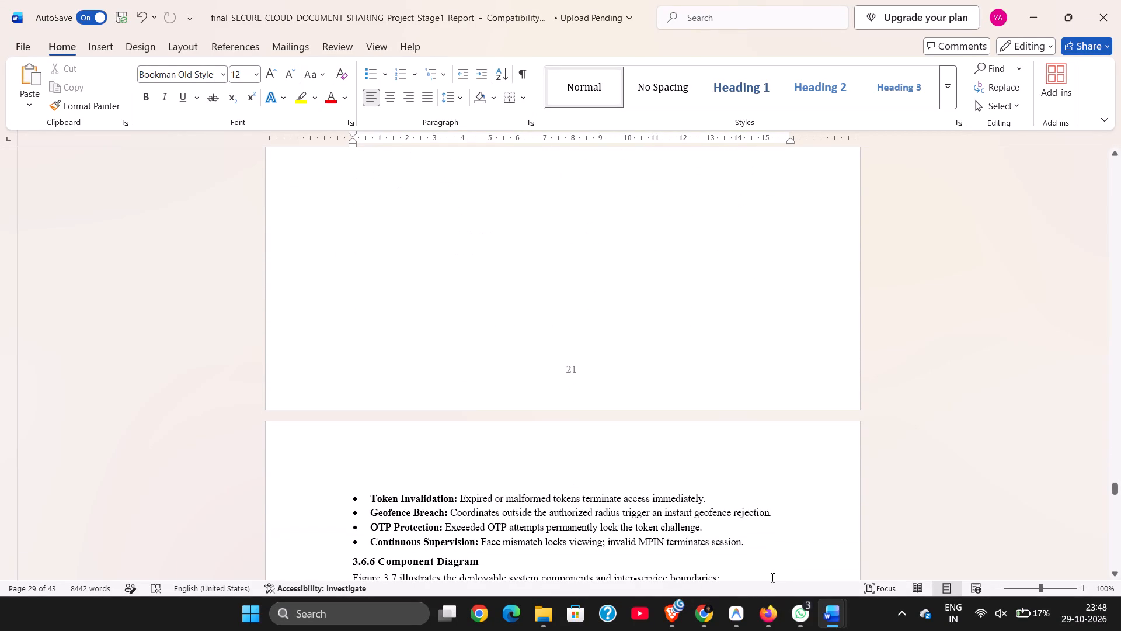
scroll(771, 577, down, 1)
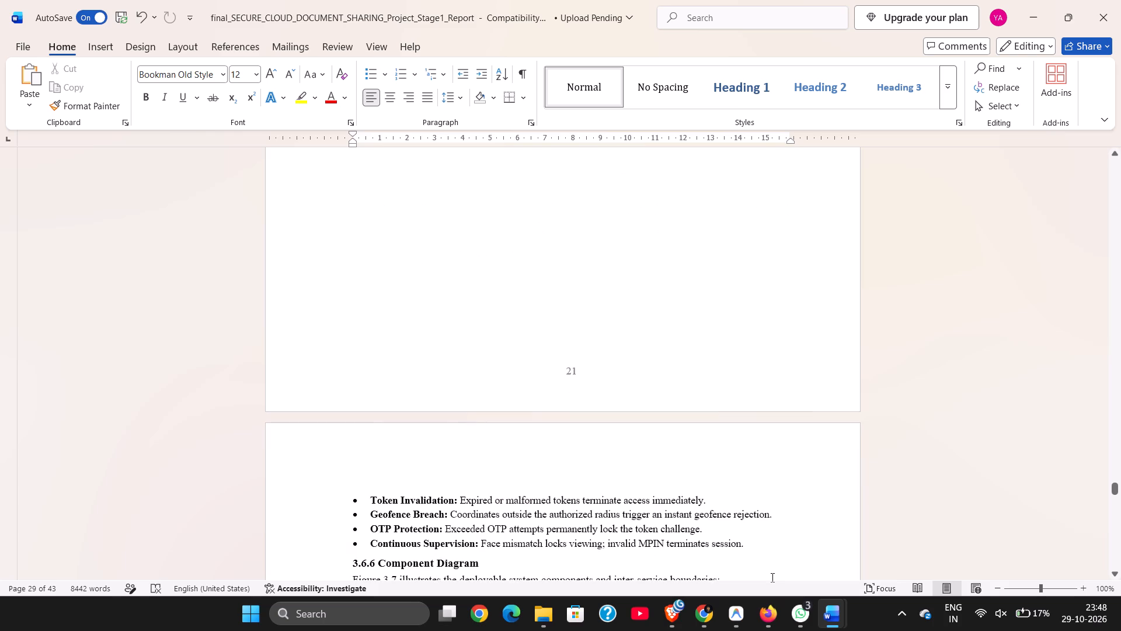
scroll(771, 577, down, 1)
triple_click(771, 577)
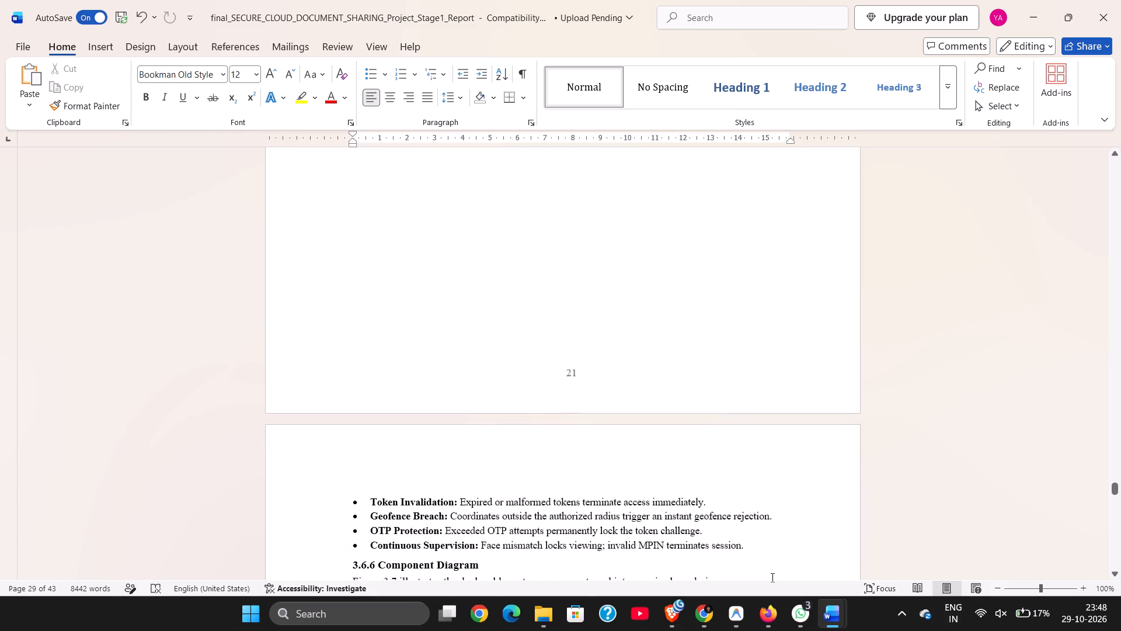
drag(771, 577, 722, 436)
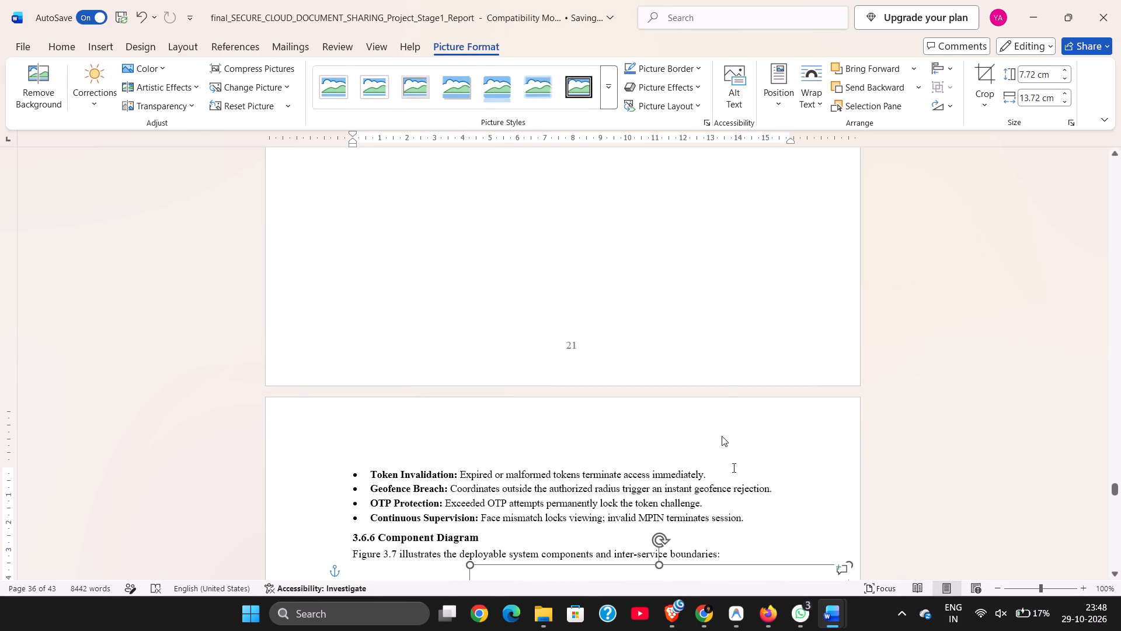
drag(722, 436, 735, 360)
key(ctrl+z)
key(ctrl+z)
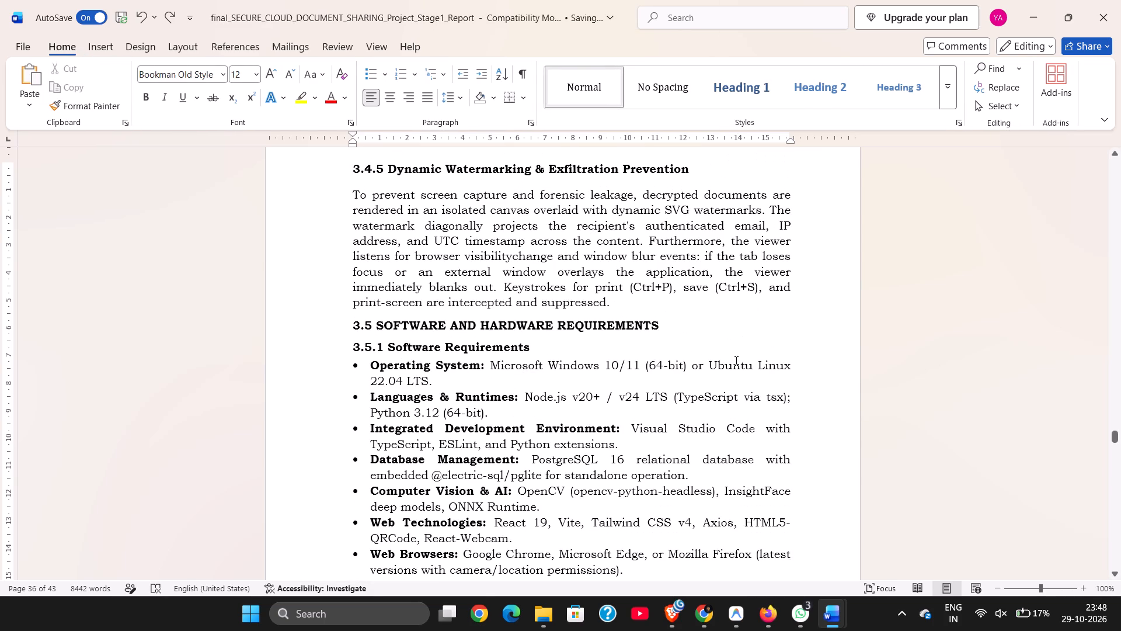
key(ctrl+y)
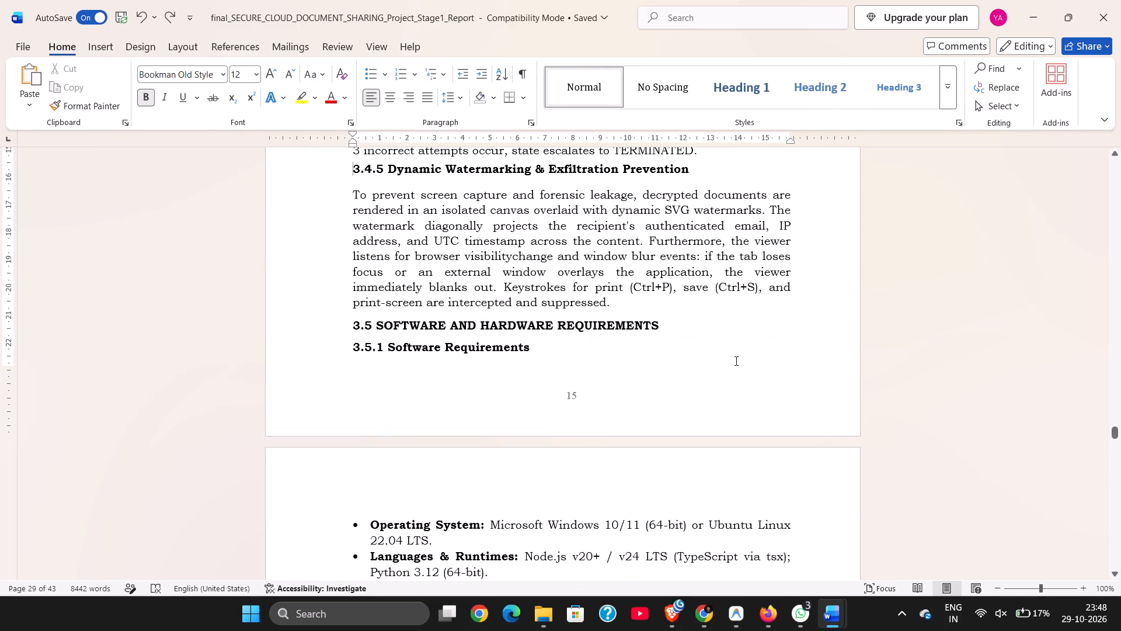
Examine the page with the use case diagram, Figure 3.2, in section 3.6.1.
scroll(735, 360, down, 3)
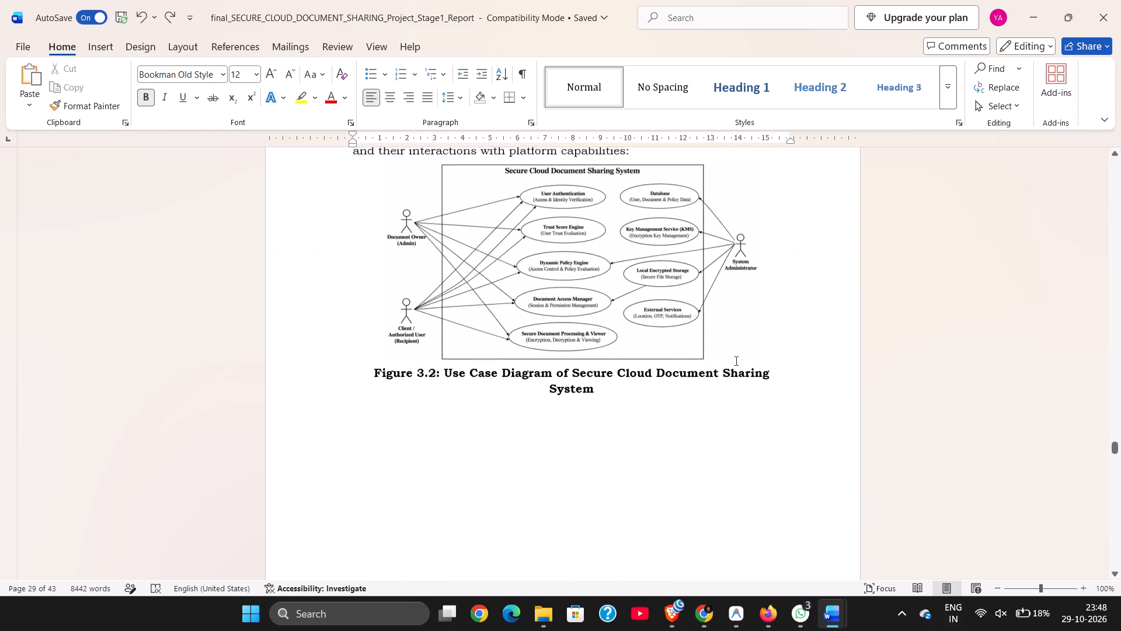
scroll(735, 360, down, 1)
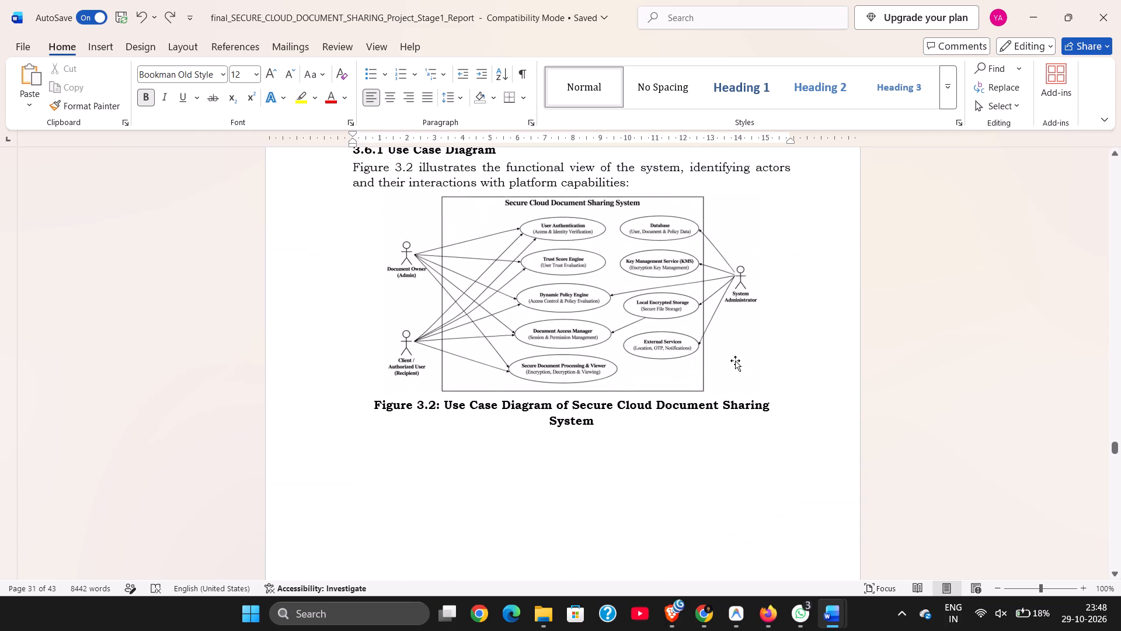
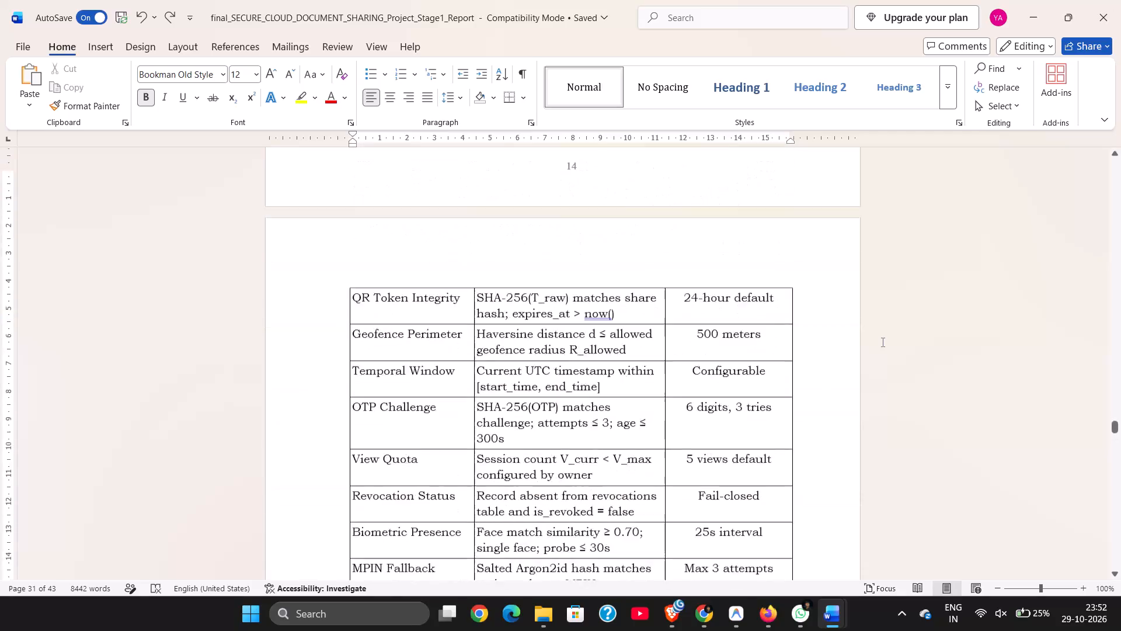
Indent the first line of the paragraph under heading 3.4.1, Zero-Knowledge Envelope Encryption & Key Wrapping.
scroll(882, 342, up, 9)
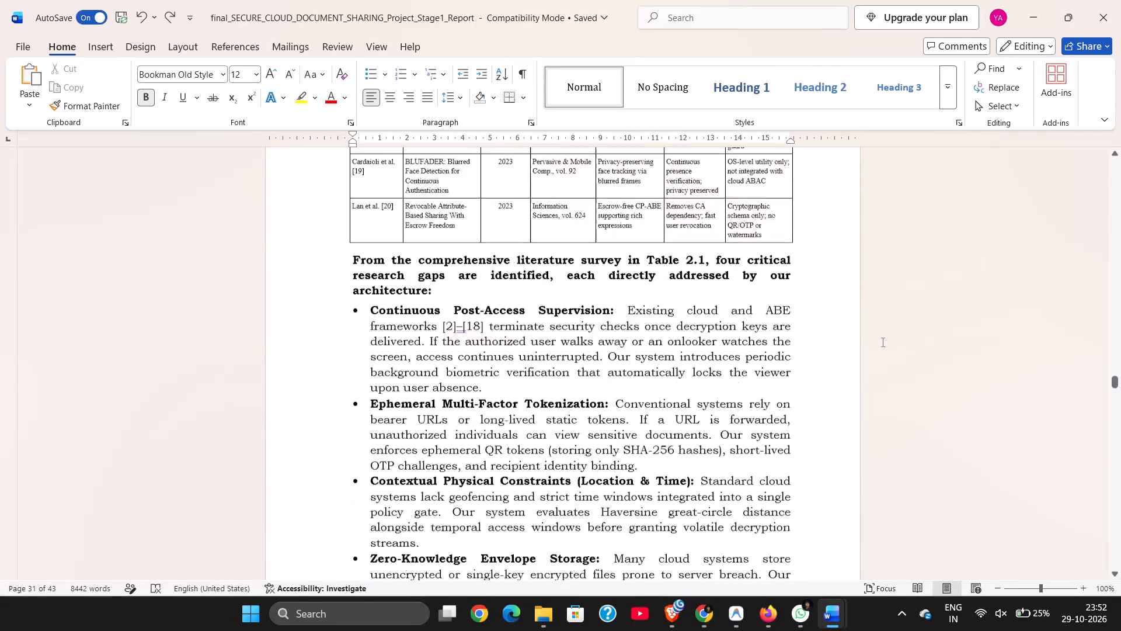
scroll(882, 342, up, 1)
scroll(882, 342, down, 7)
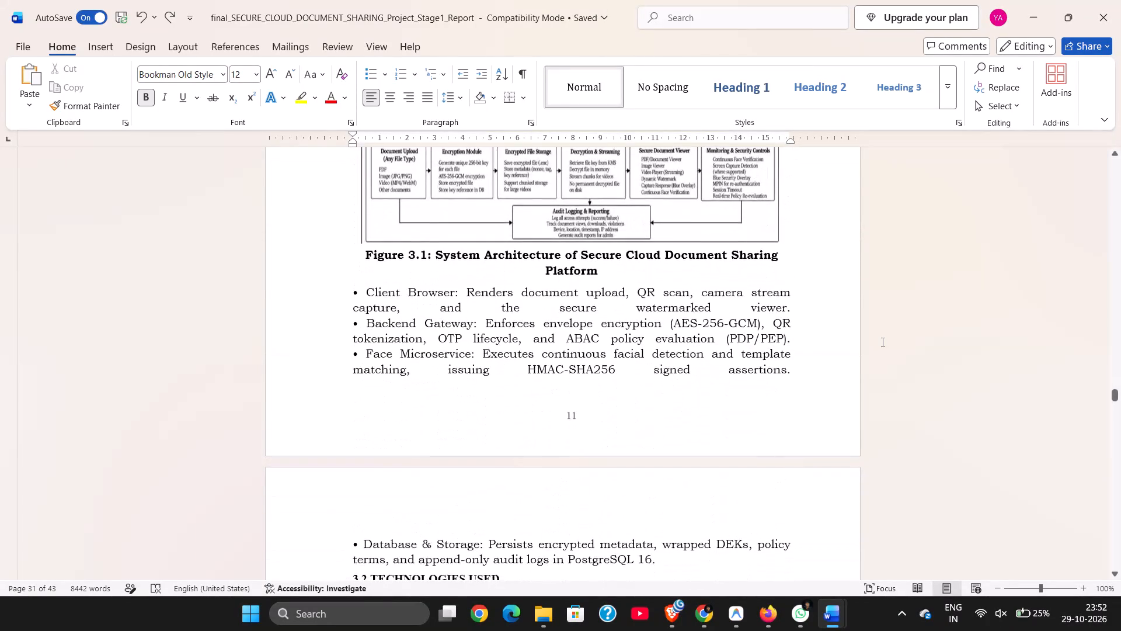
scroll(882, 342, down, 9)
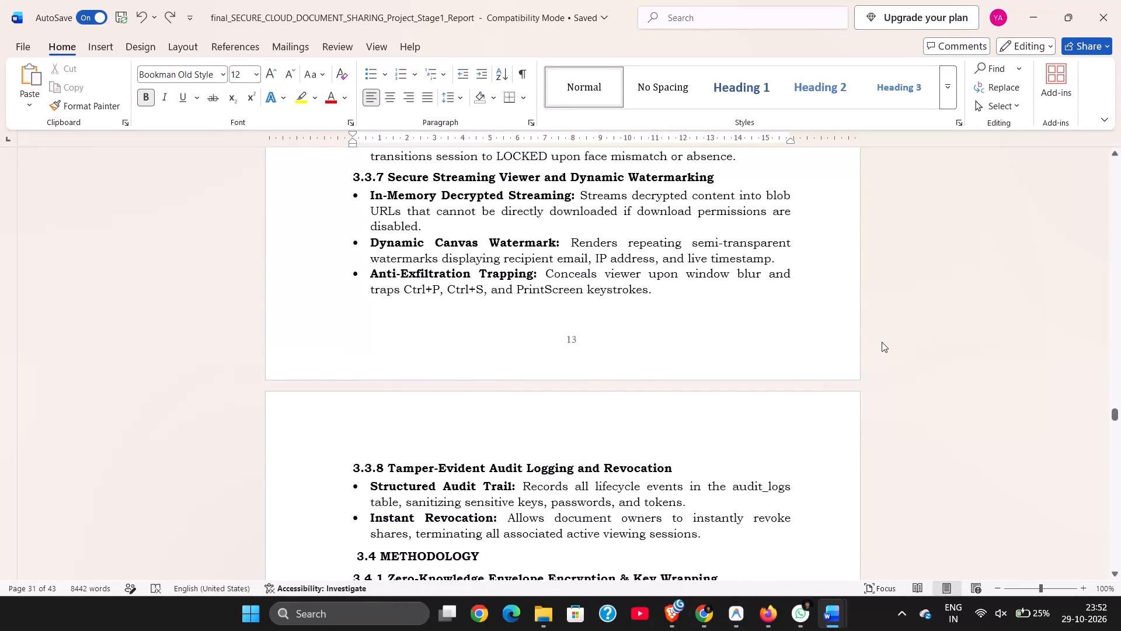
scroll(882, 342, down, 3)
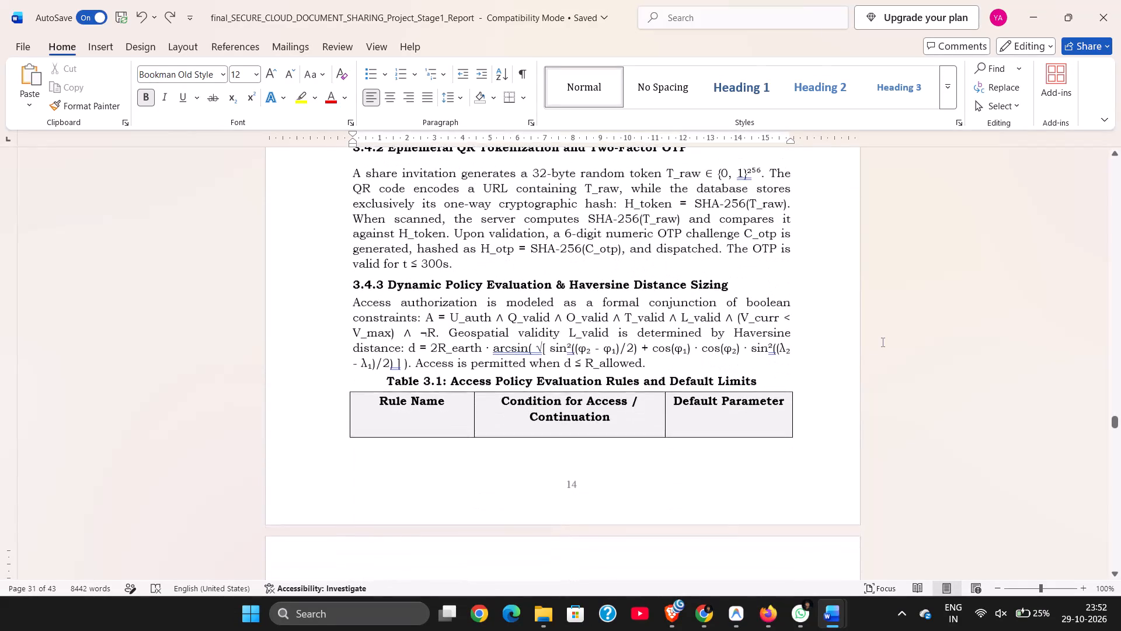
scroll(882, 342, up, 2)
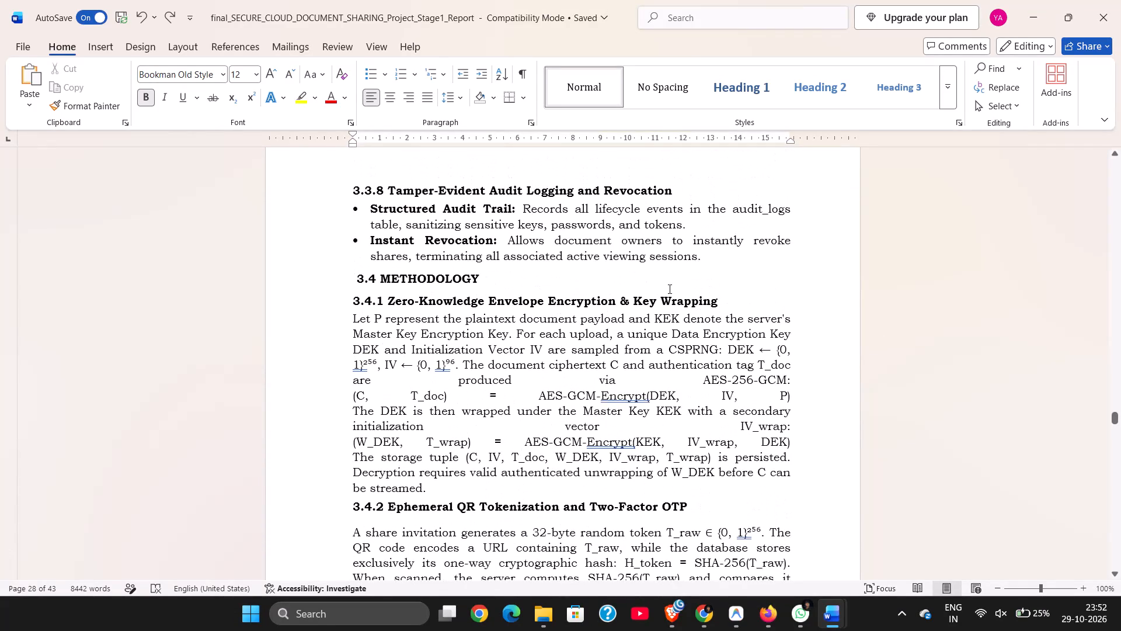
click(351, 321)
key(Tab)
Split the section 3.4.1 text so that a new paragraph begins at "The document ciphertext C".
scroll(351, 321, down, 1)
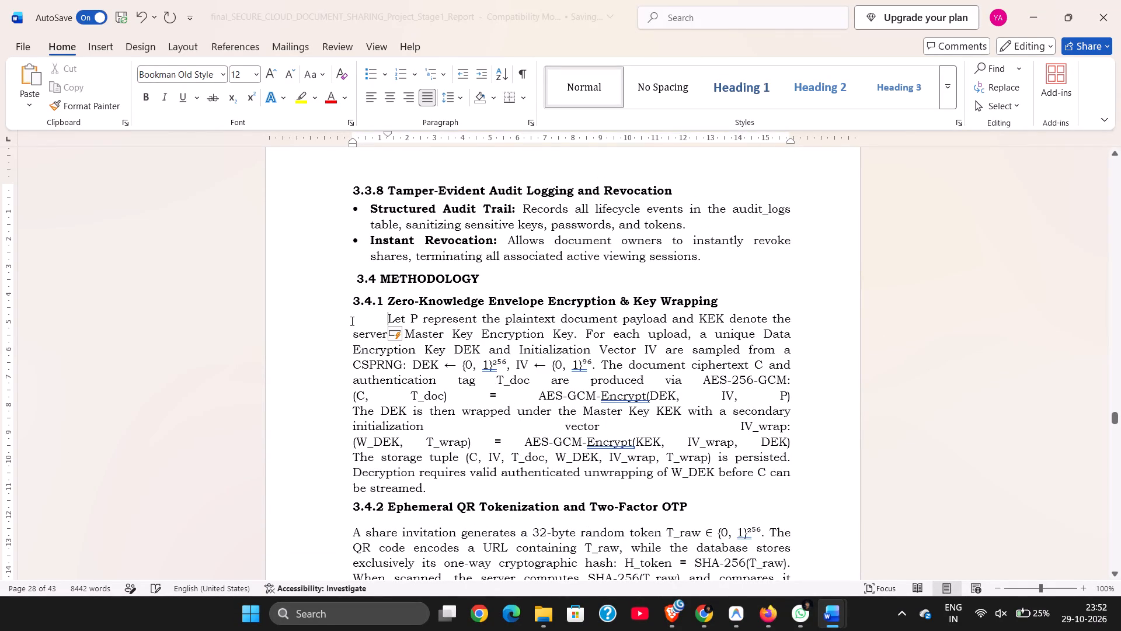
scroll(351, 321, down, 1)
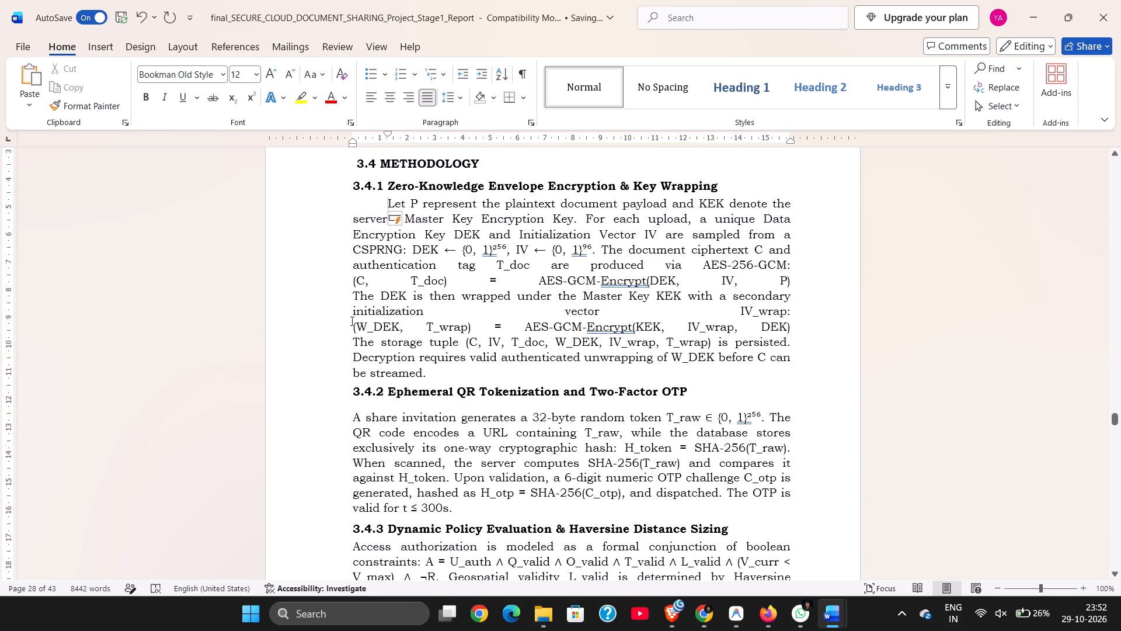
click(600, 254)
key(Return)
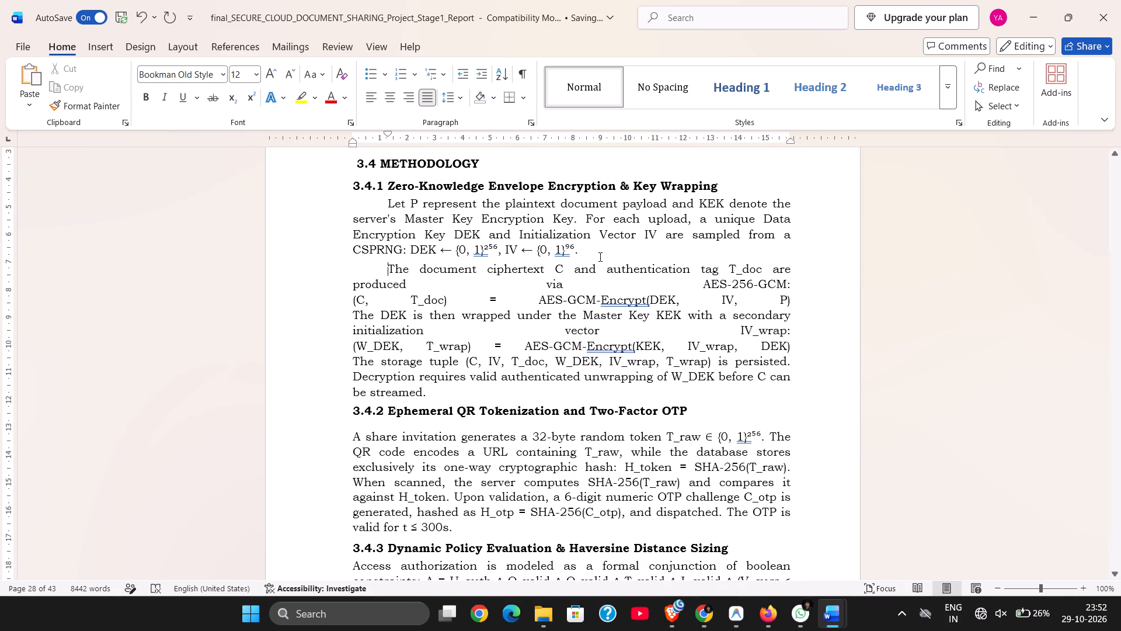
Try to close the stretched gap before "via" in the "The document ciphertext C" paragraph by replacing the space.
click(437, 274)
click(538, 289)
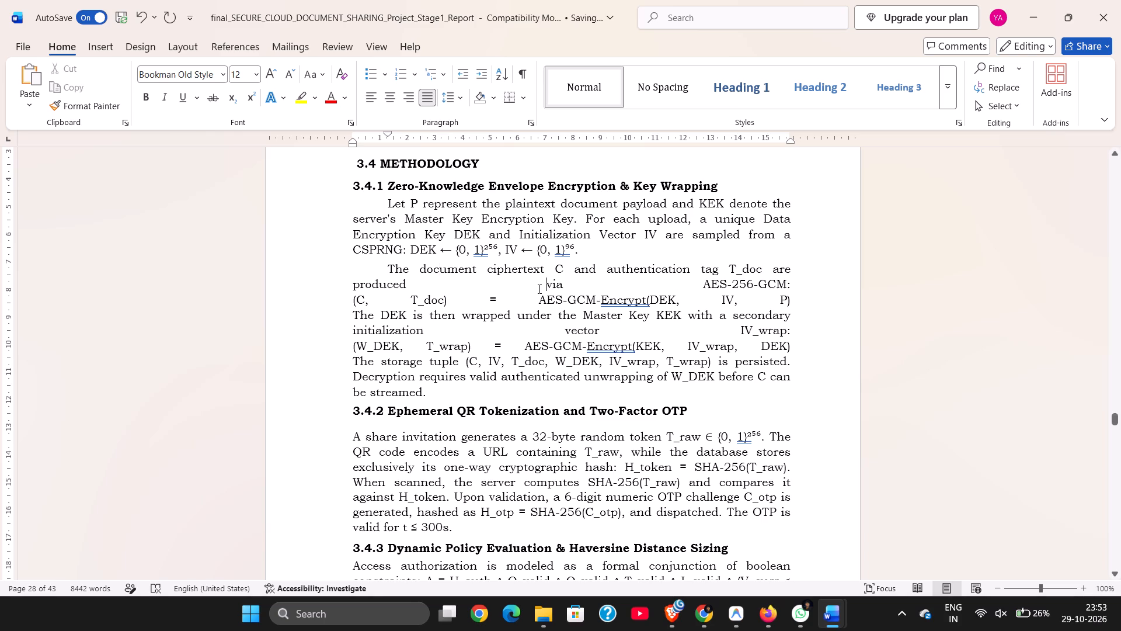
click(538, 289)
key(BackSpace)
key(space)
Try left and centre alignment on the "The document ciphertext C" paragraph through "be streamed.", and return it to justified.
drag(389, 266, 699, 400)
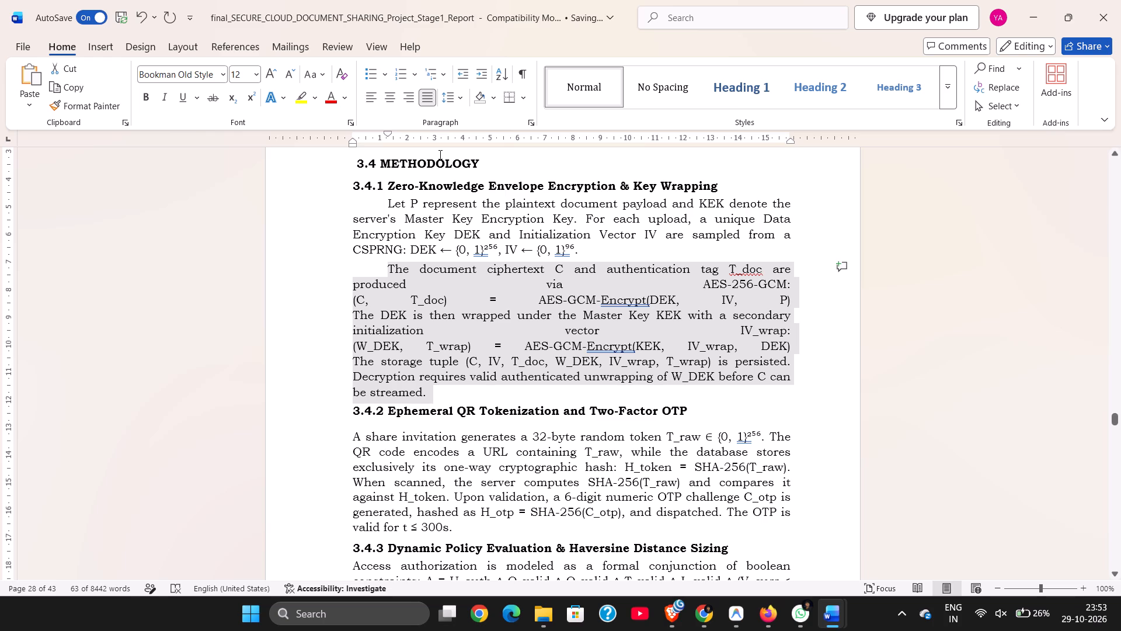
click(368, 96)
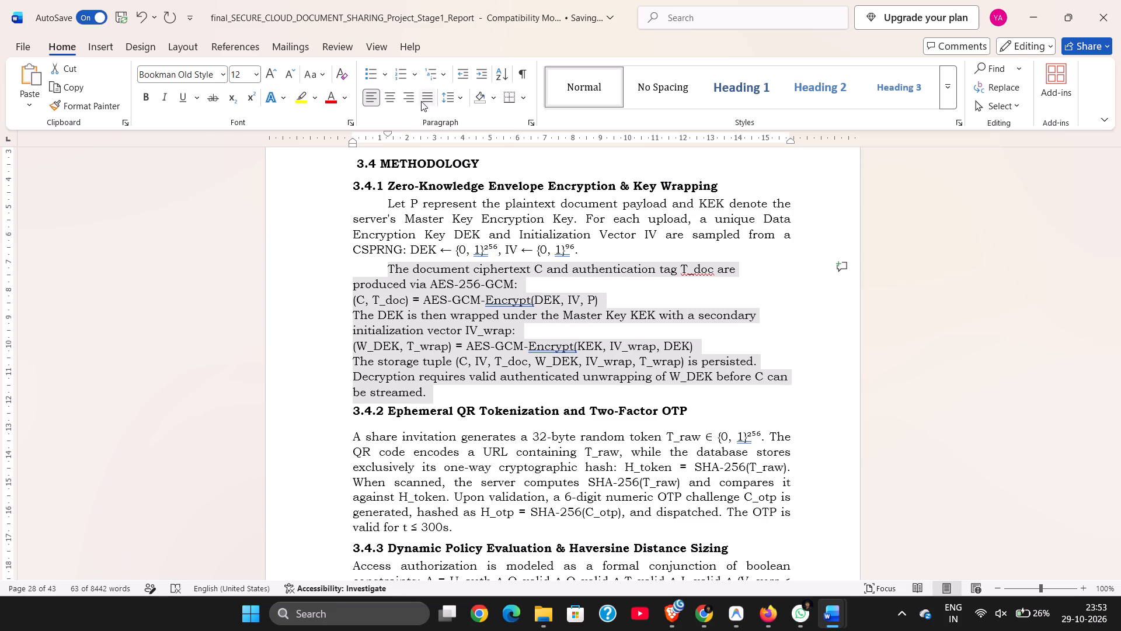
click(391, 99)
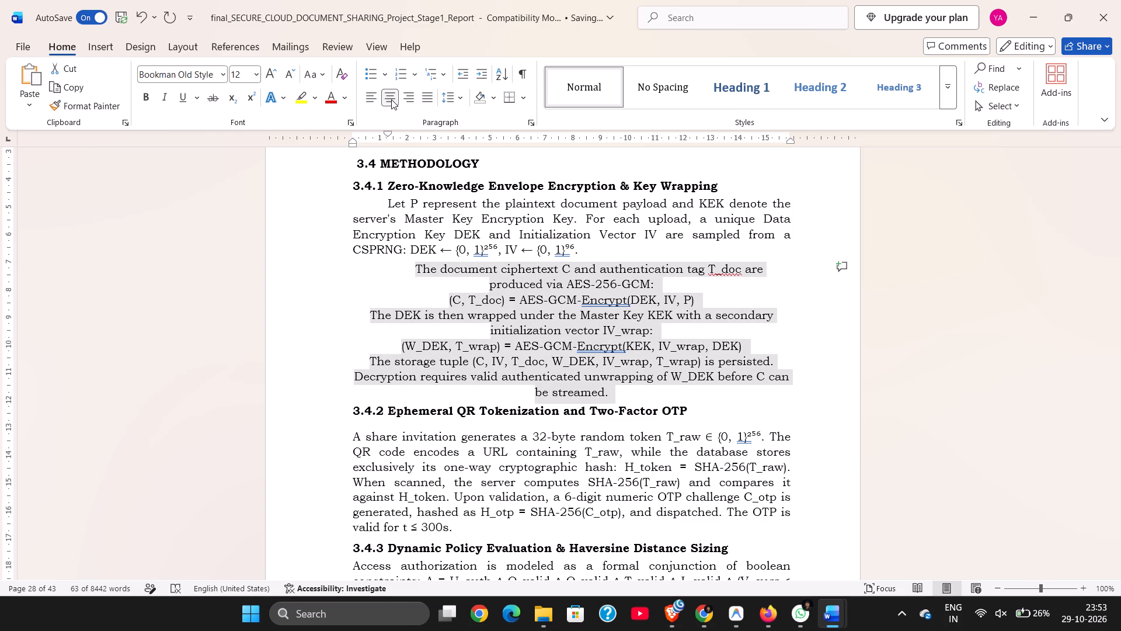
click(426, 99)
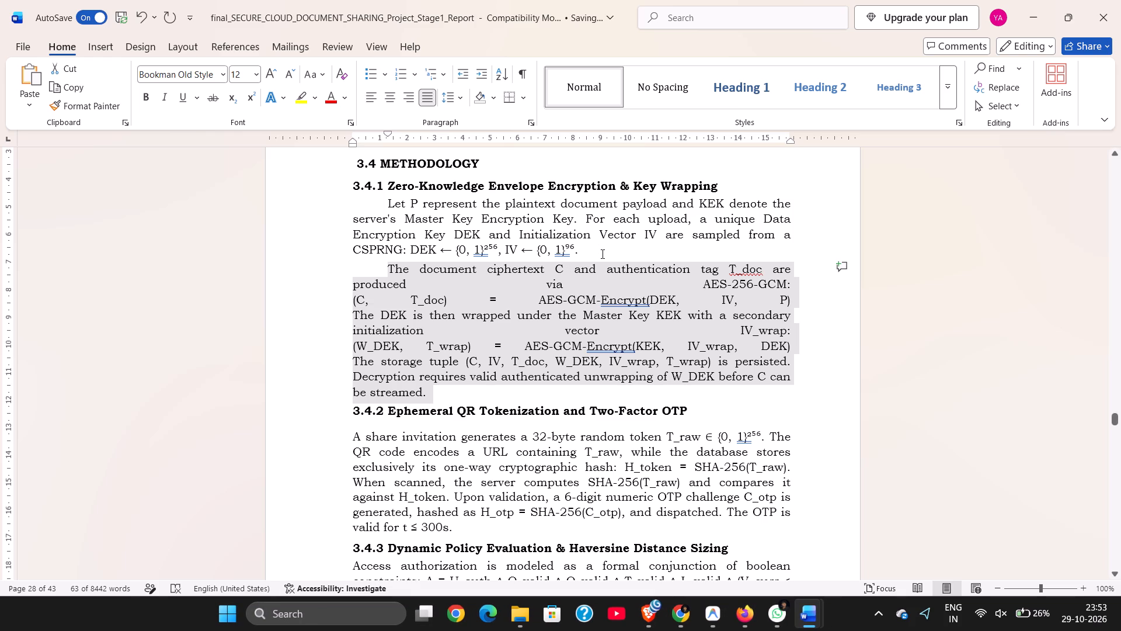
Remove the first-line indent from the "The document ciphertext C" paragraph in section 3.4.1.
click(383, 273)
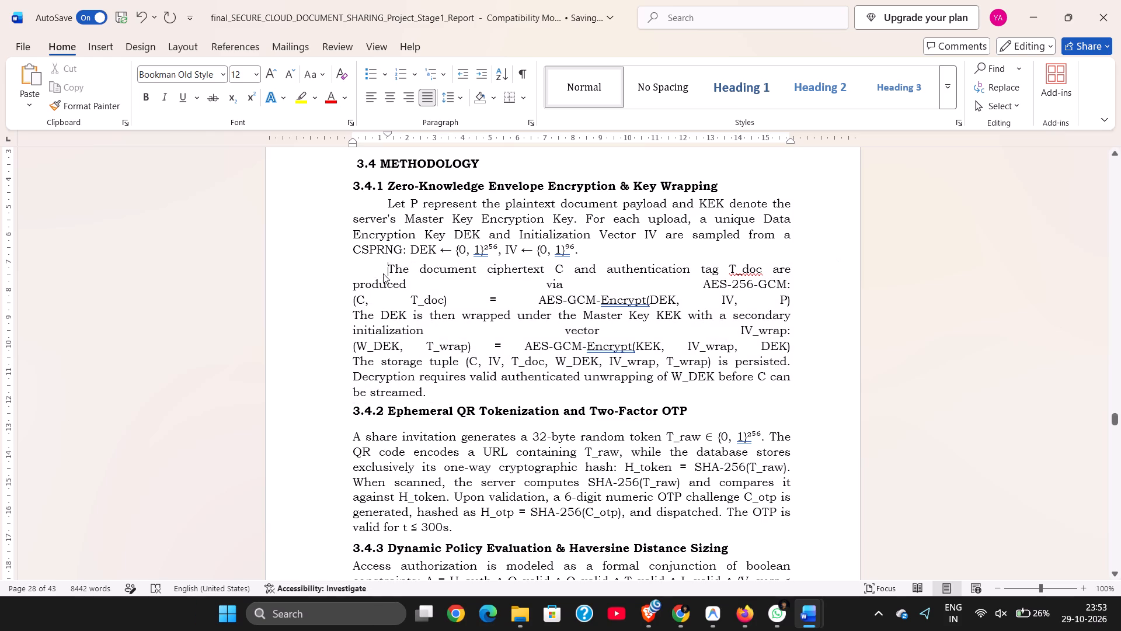
key(BackSpace)
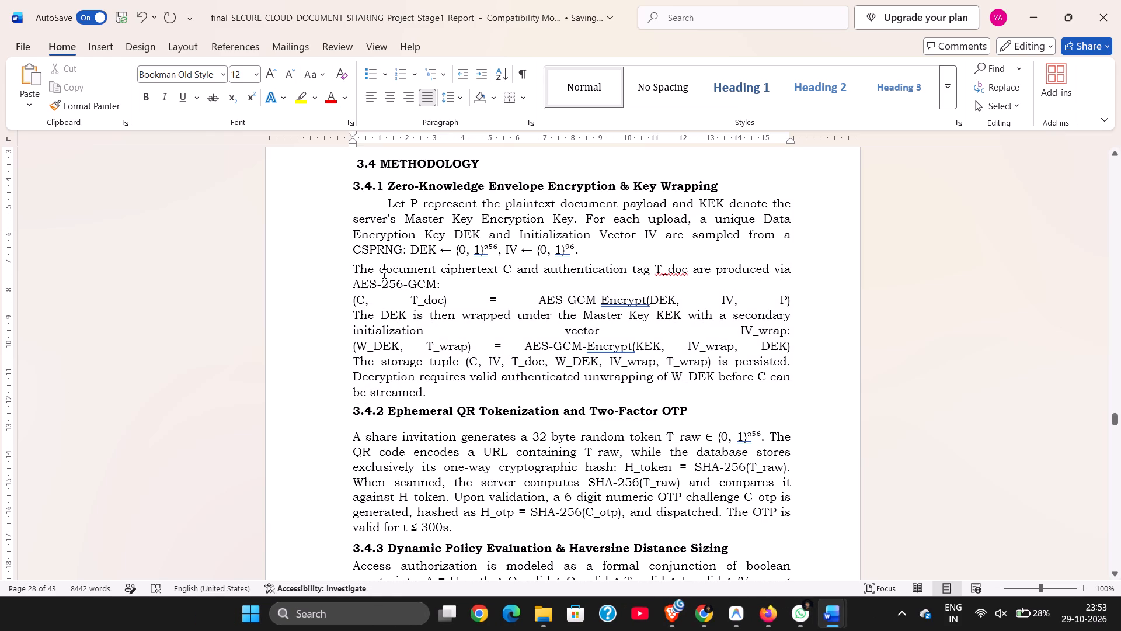
key(Down)
key(Down)
Move Table 3.1 and its caption onto the next page by adding three blank paragraphs after the section 3.4.3 text.
scroll(459, 391, down, 1)
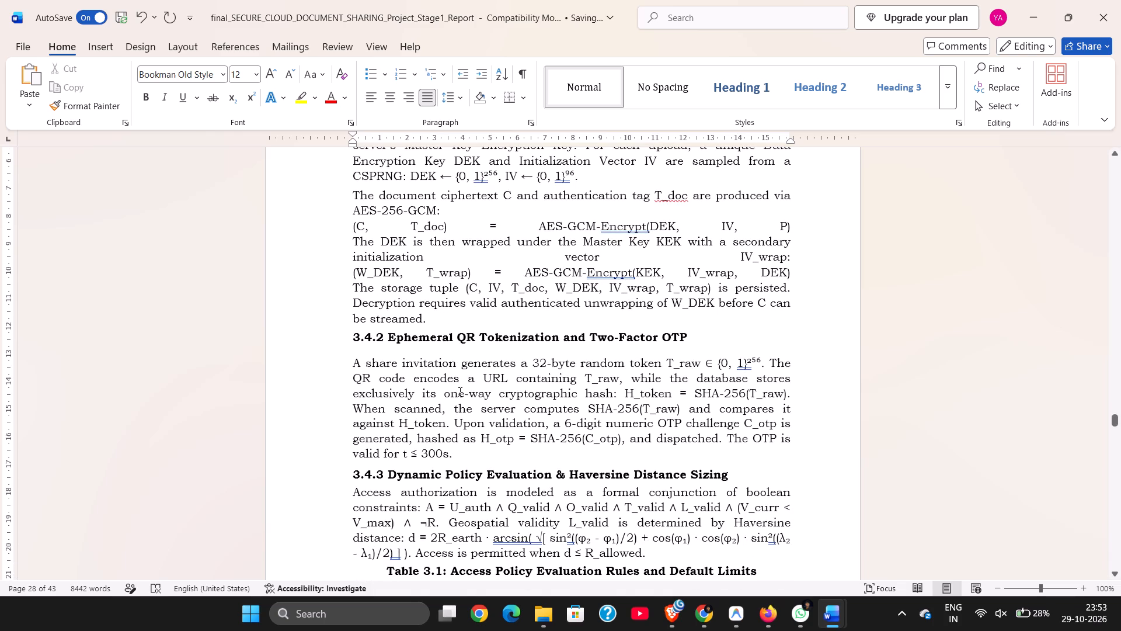
scroll(459, 391, down, 1)
scroll(459, 391, up, 1)
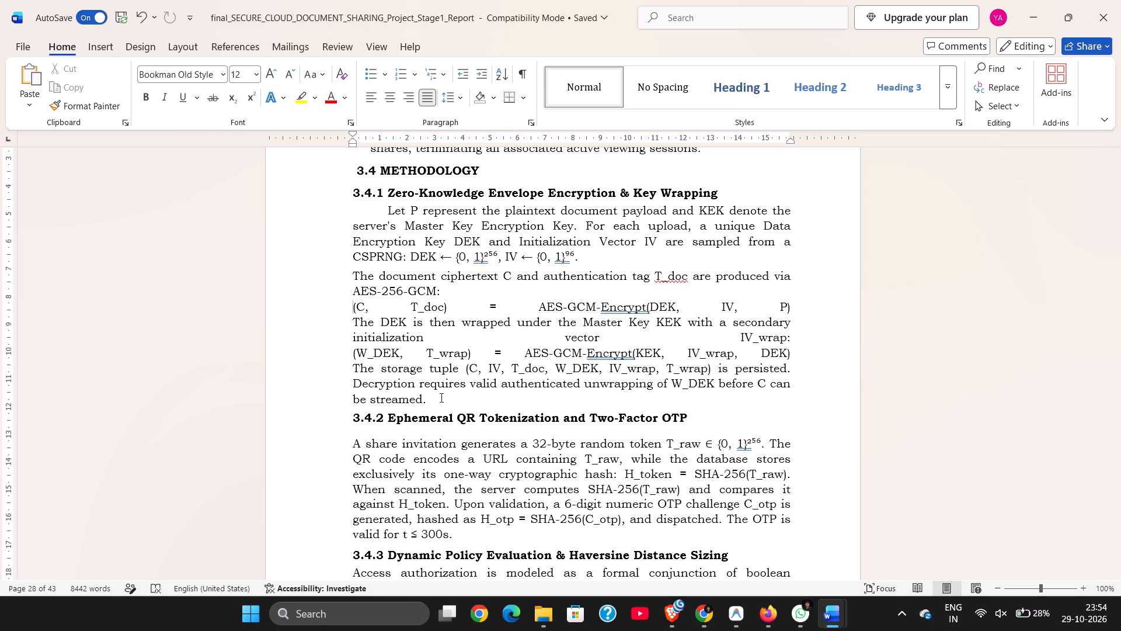
scroll(440, 397, down, 1)
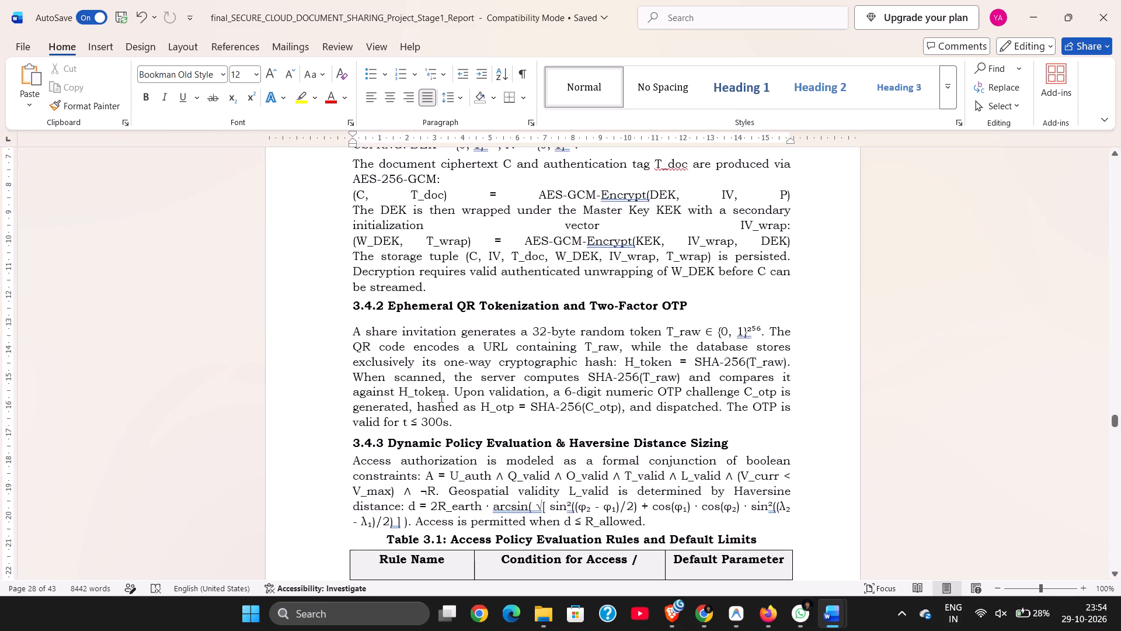
scroll(440, 397, down, 1)
scroll(440, 397, up, 1)
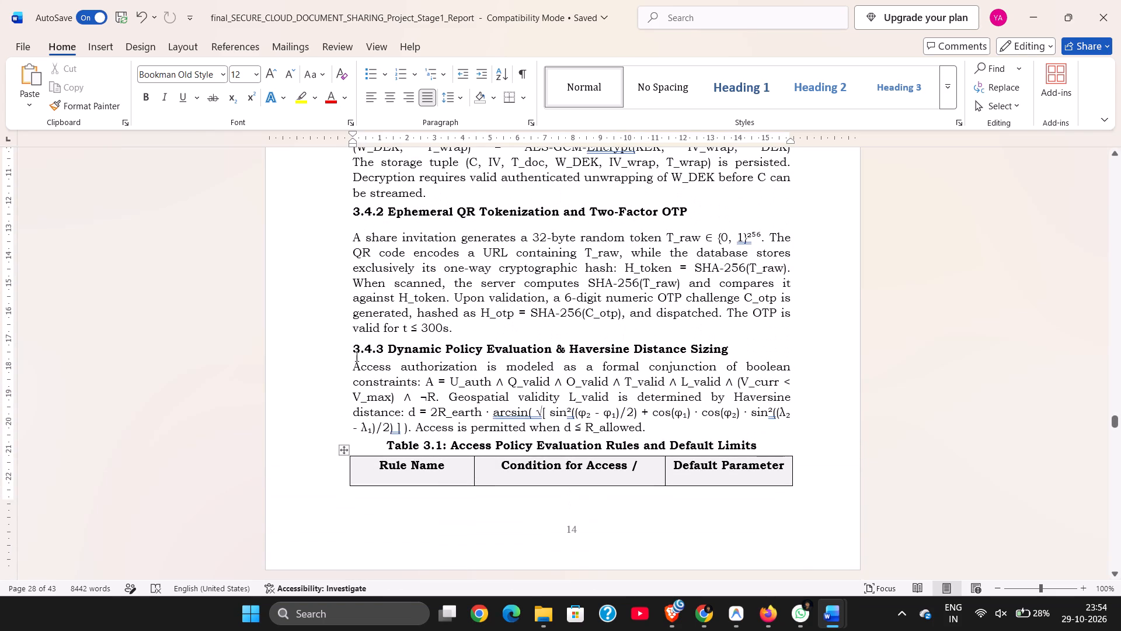
scroll(395, 462, down, 1)
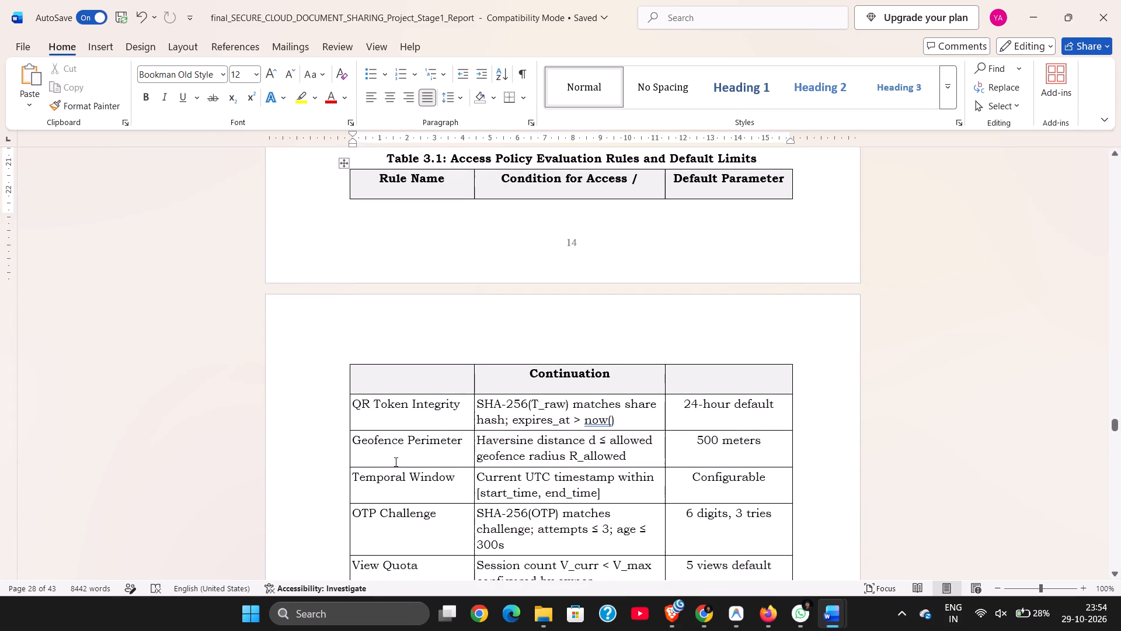
scroll(395, 462, up, 1)
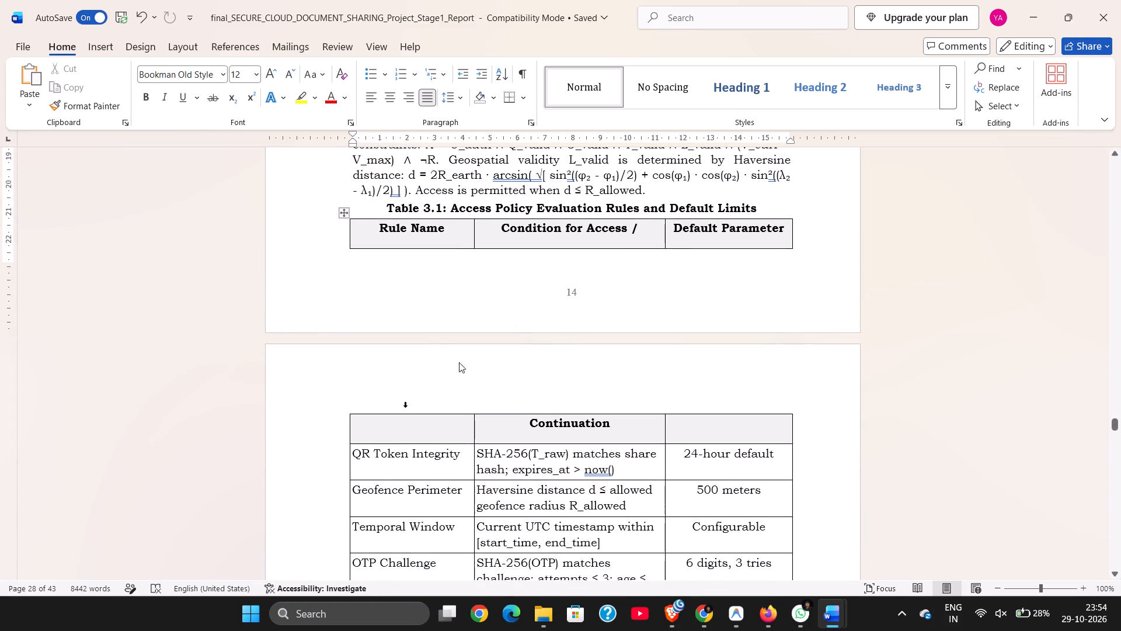
click(652, 192)
key(Return)
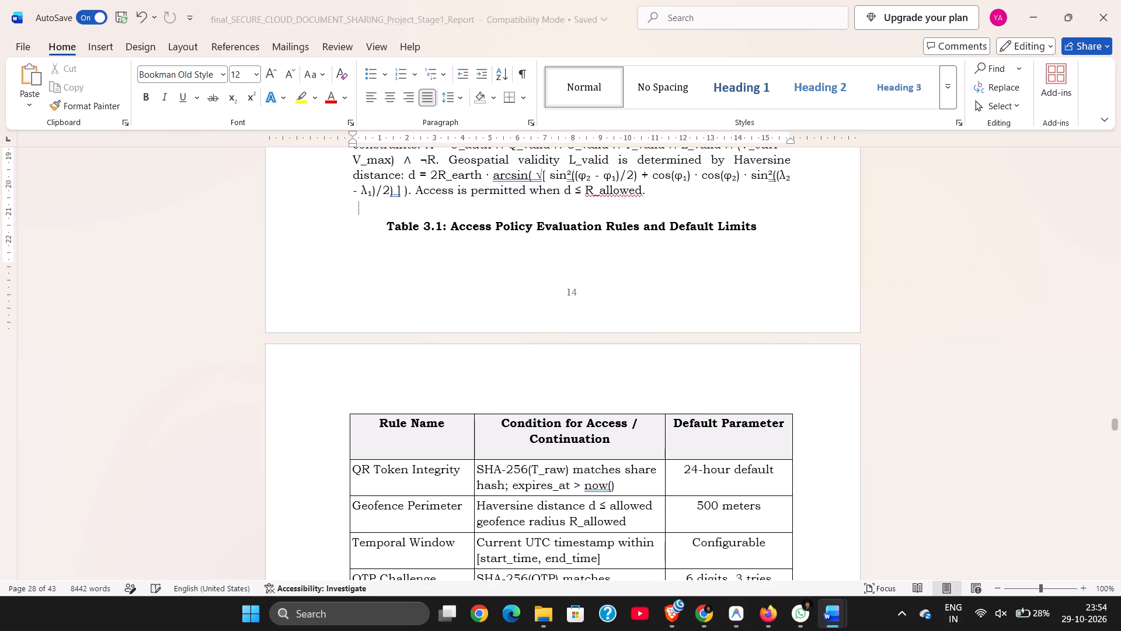
key(Return)
key(Return)
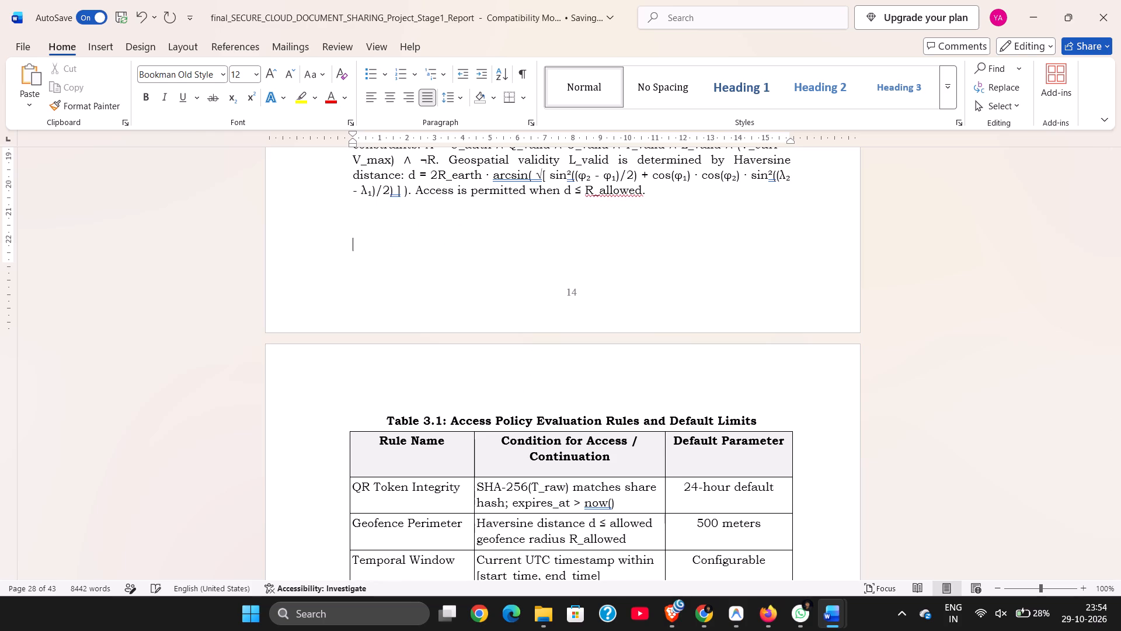
Indent the first lines of the body paragraphs under headings 3.4.2 and 3.4.3.
scroll(652, 192, up, 3)
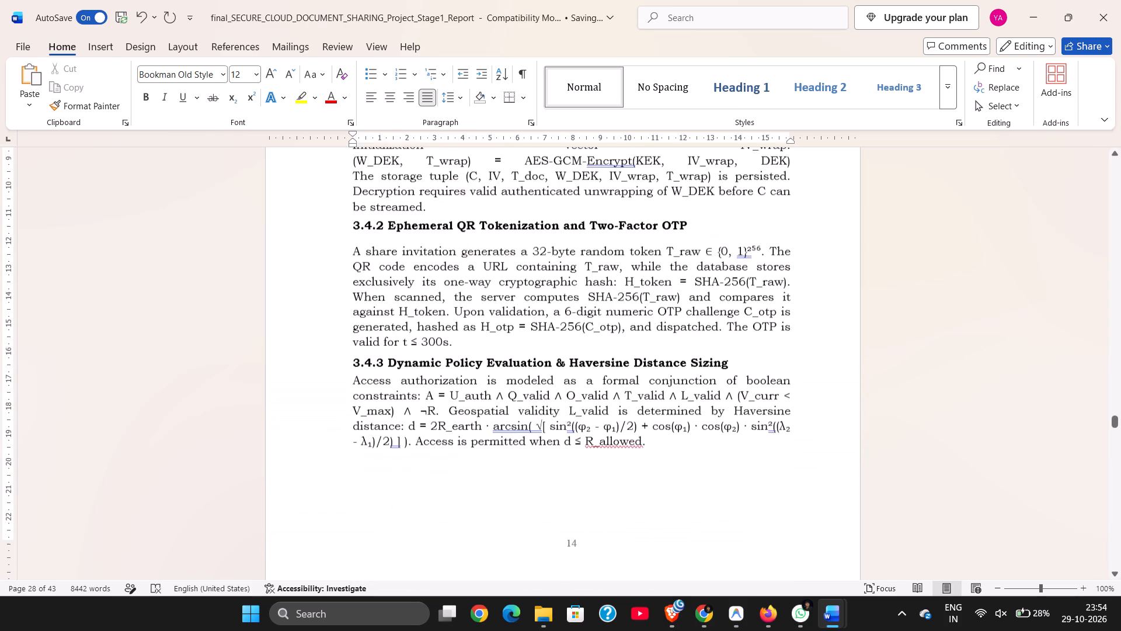
scroll(652, 192, up, 1)
click(361, 299)
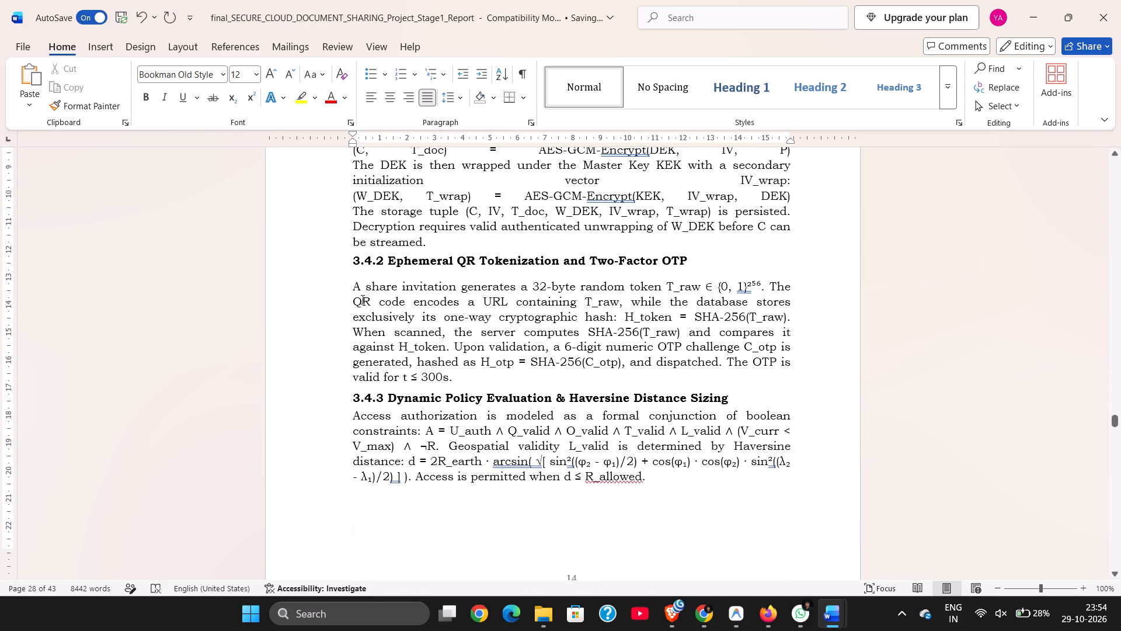
click(347, 286)
key(Tab)
click(350, 415)
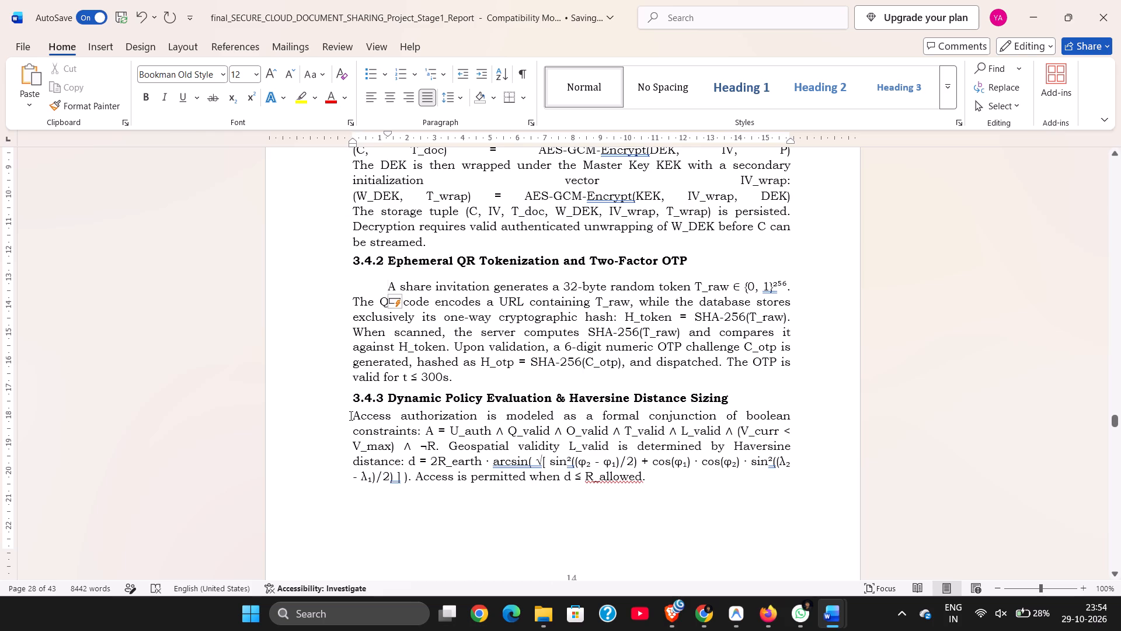
key(Tab)
Indent the first lines of the body paragraphs under headings 3.4.4 and 3.4.5.
scroll(350, 415, down, 2)
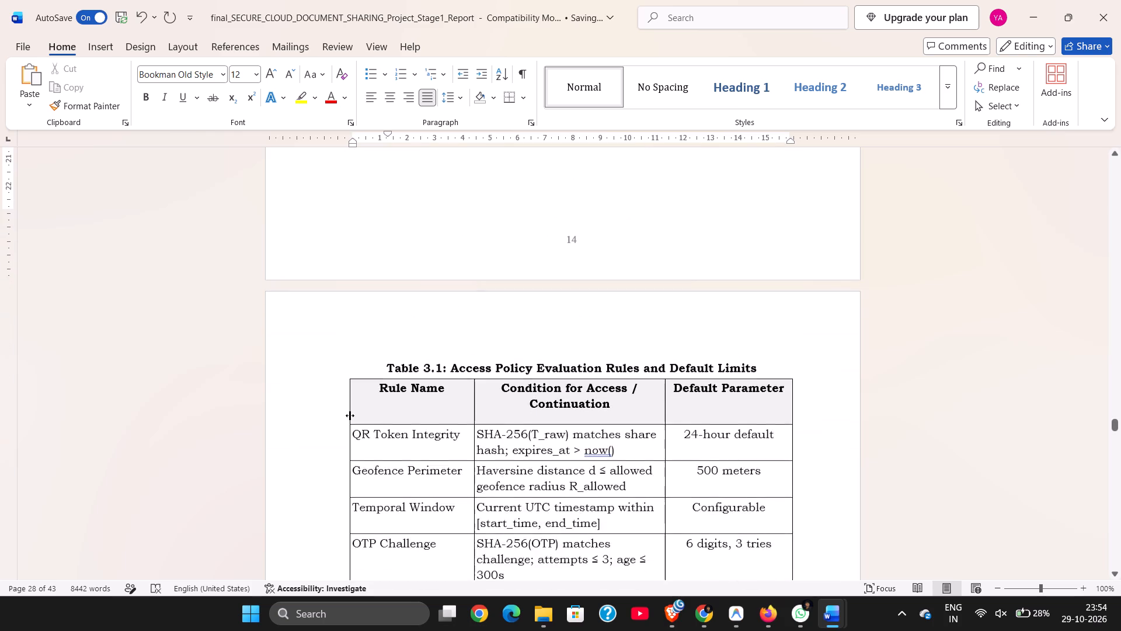
scroll(350, 415, down, 2)
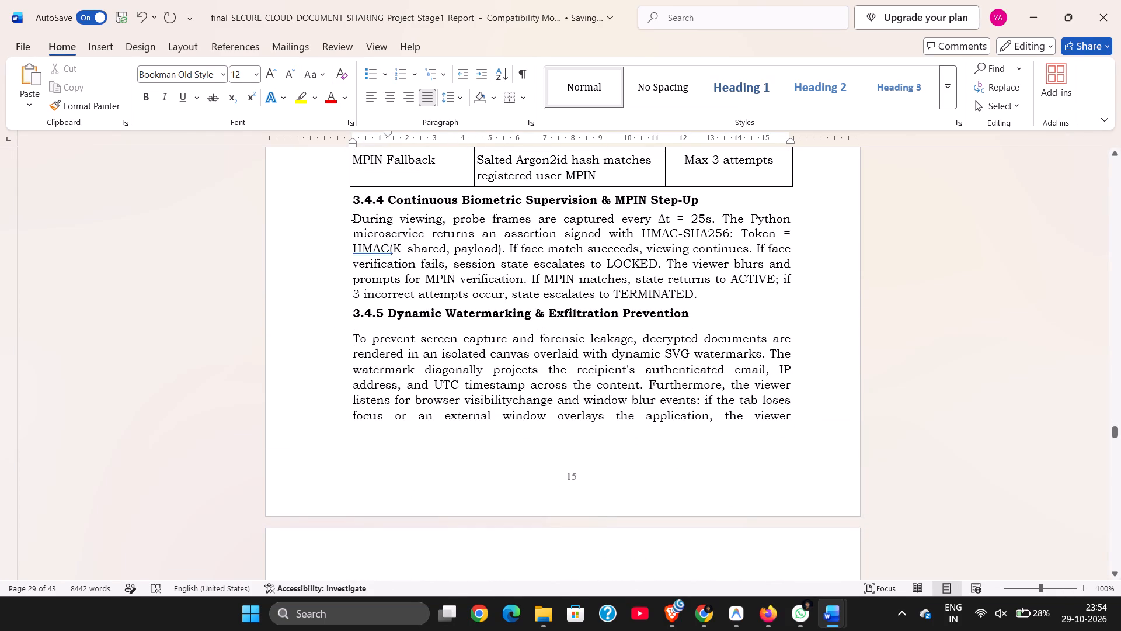
click(351, 217)
key(Tab)
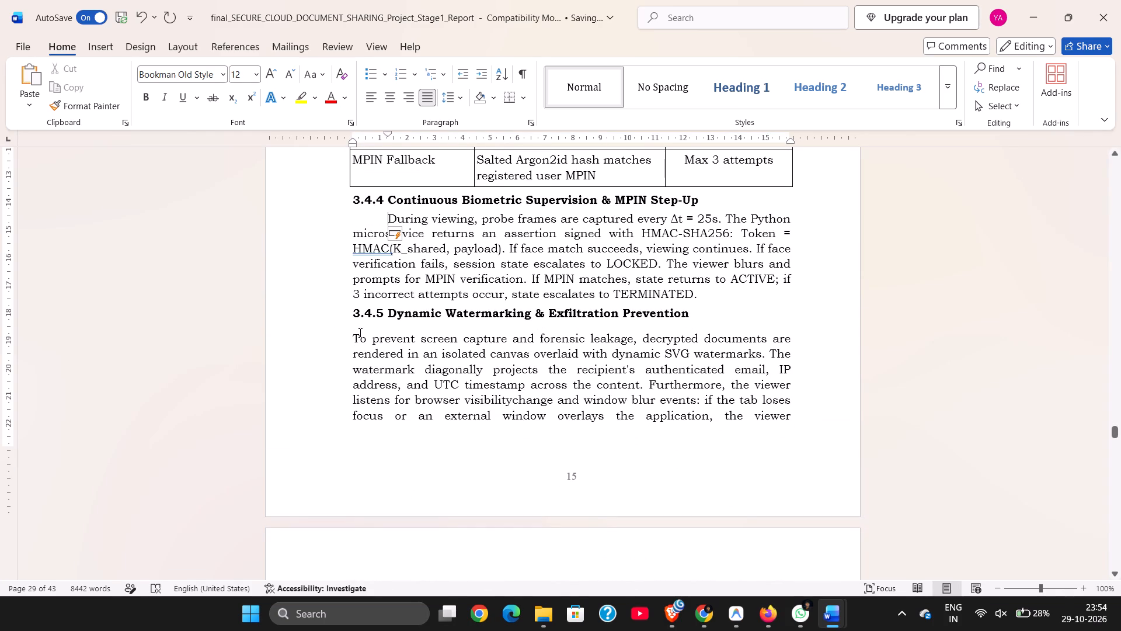
click(352, 341)
key(Tab)
scroll(352, 341, down, 1)
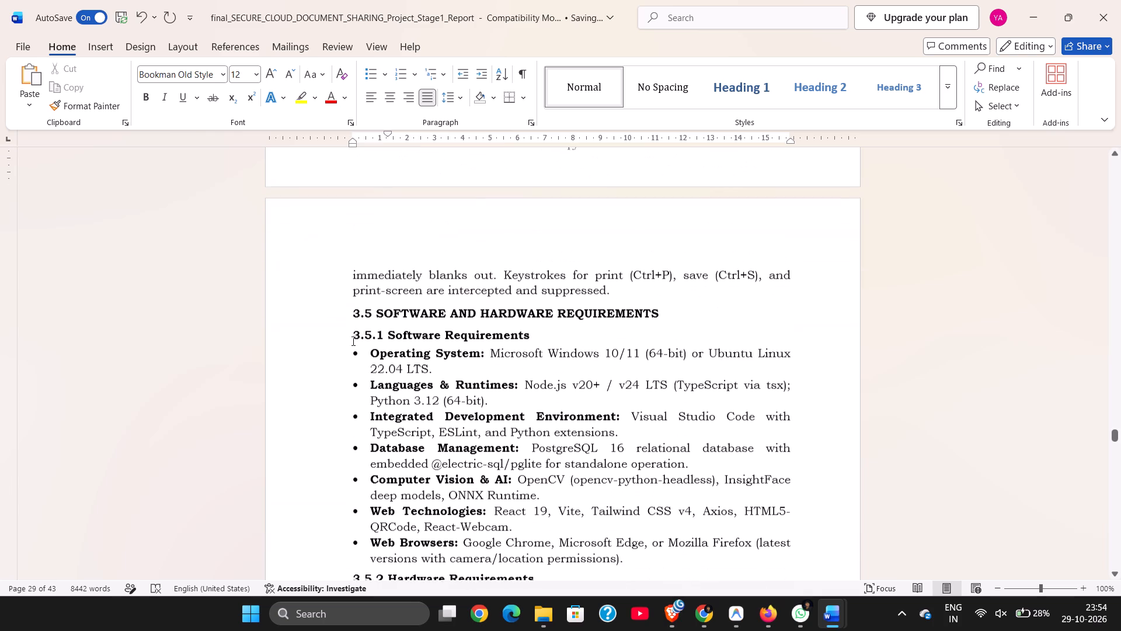
Pull the "3.6 UML DIAGRAMS" section up onto the hardware requirements page by removing the break before its heading.
scroll(353, 283, down, 1)
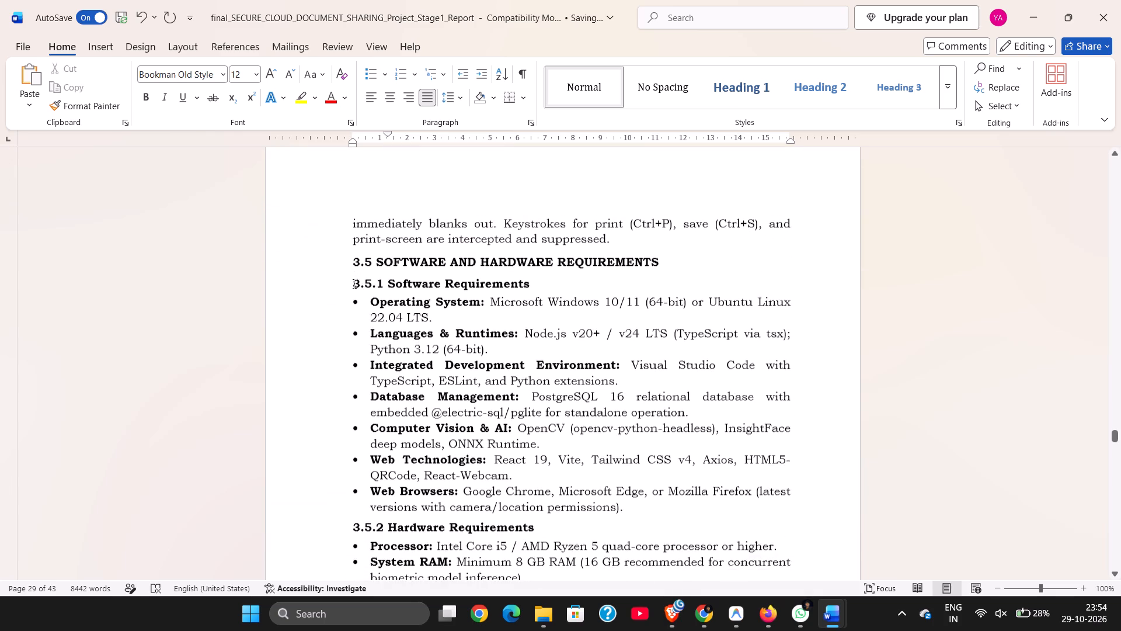
scroll(353, 283, down, 3)
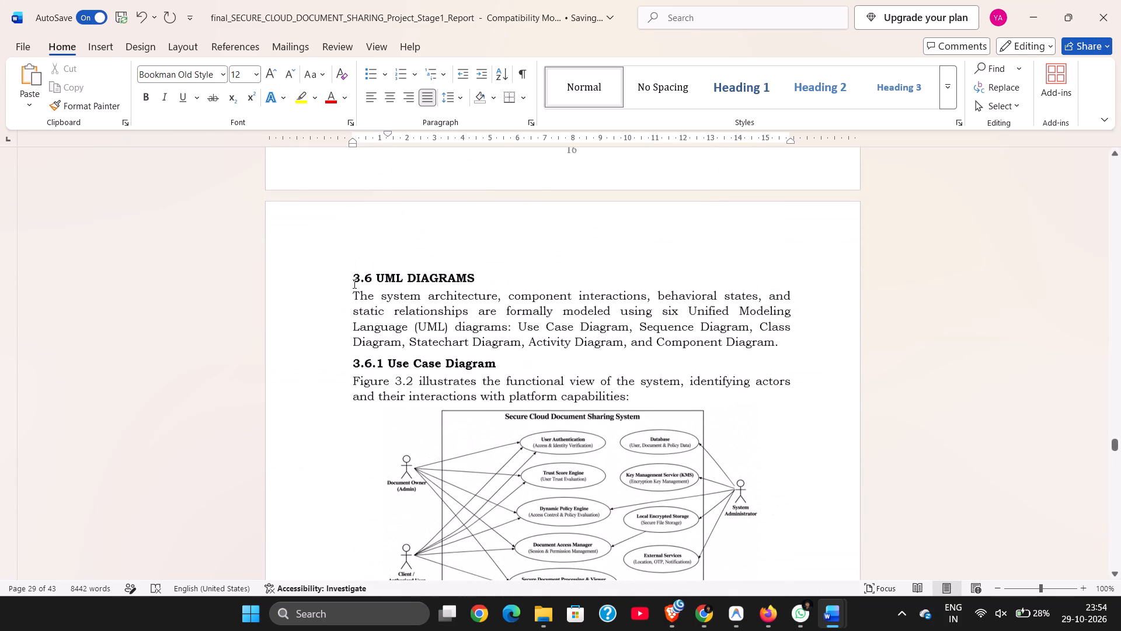
click(353, 283)
key(BackSpace)
key(BackSpace)
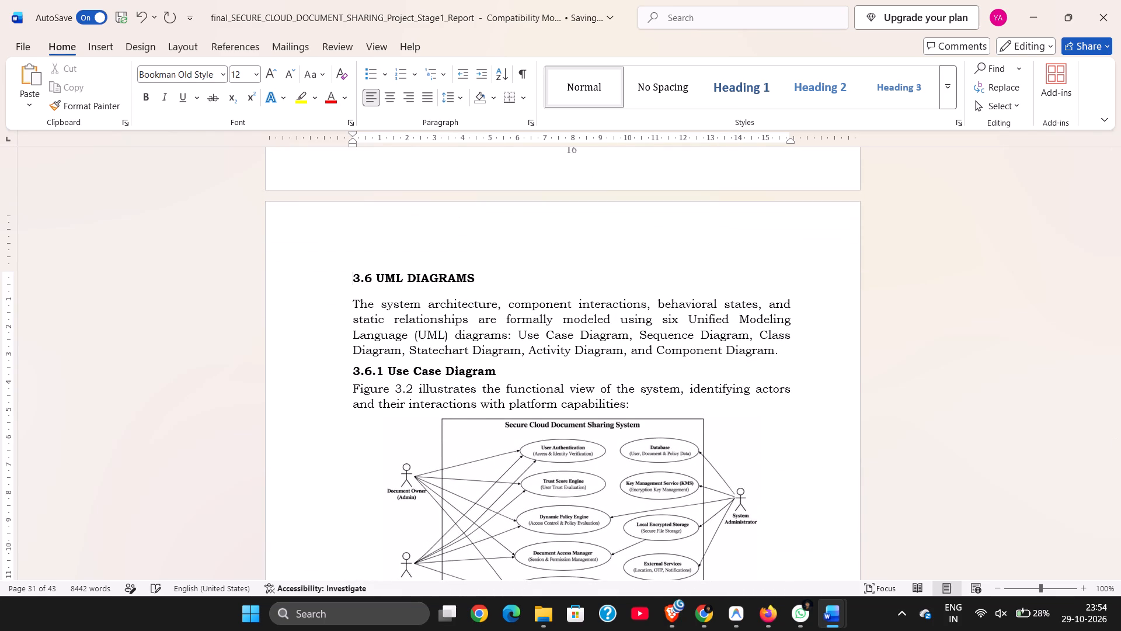
Add a blank line without a bullet between the Network Connectivity item and the "3.6 UML DIAGRAMS" heading.
scroll(353, 283, up, 1)
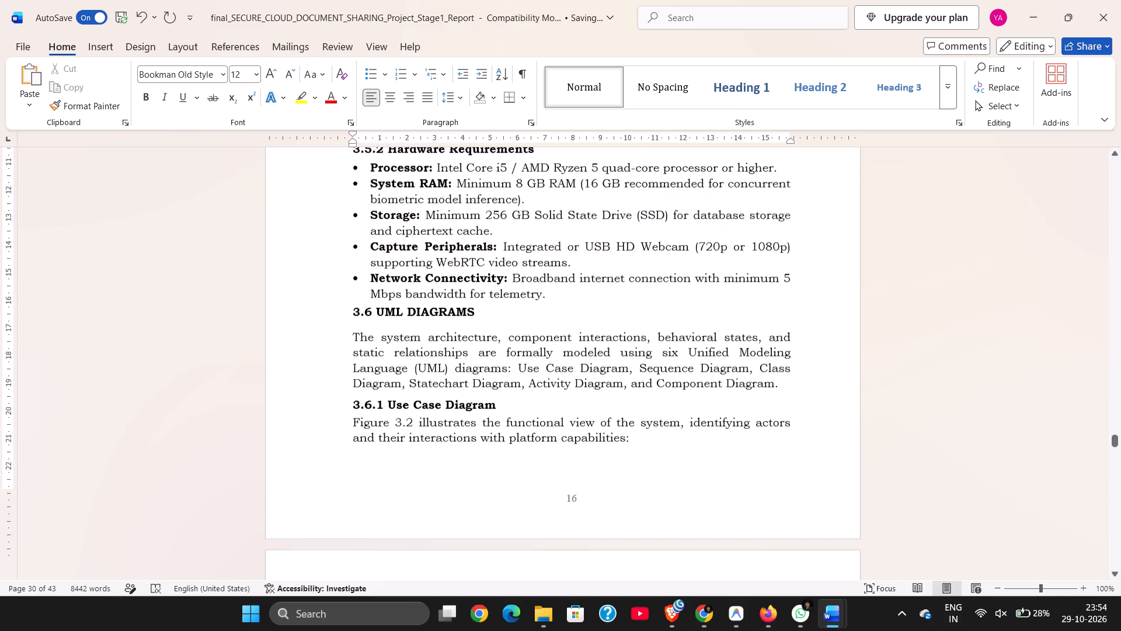
scroll(353, 283, up, 1)
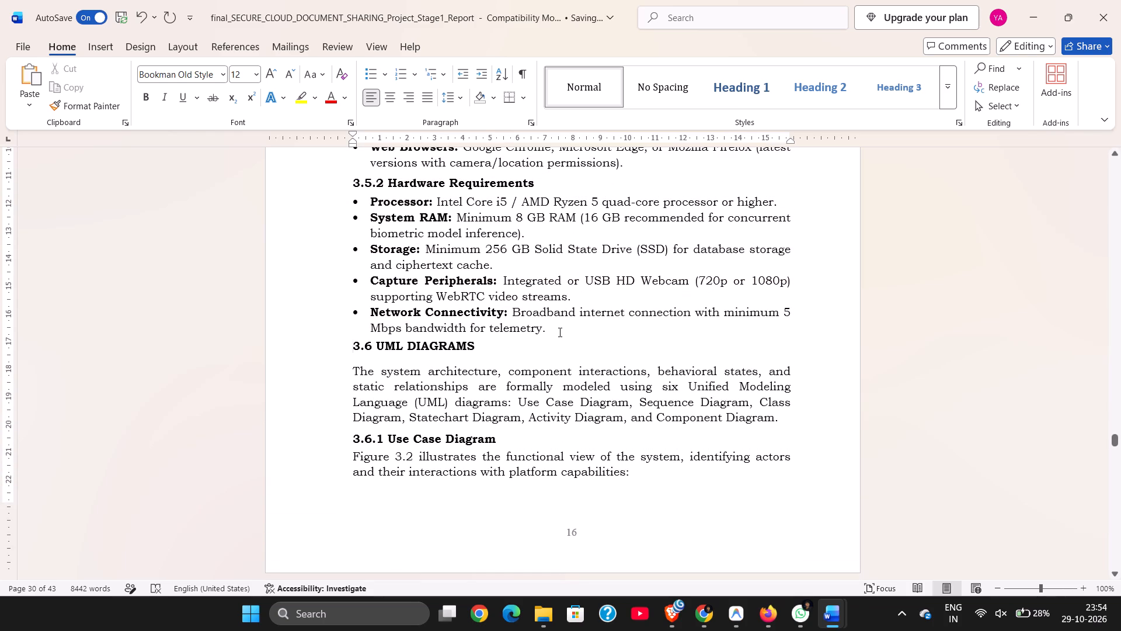
click(559, 332)
key(Return)
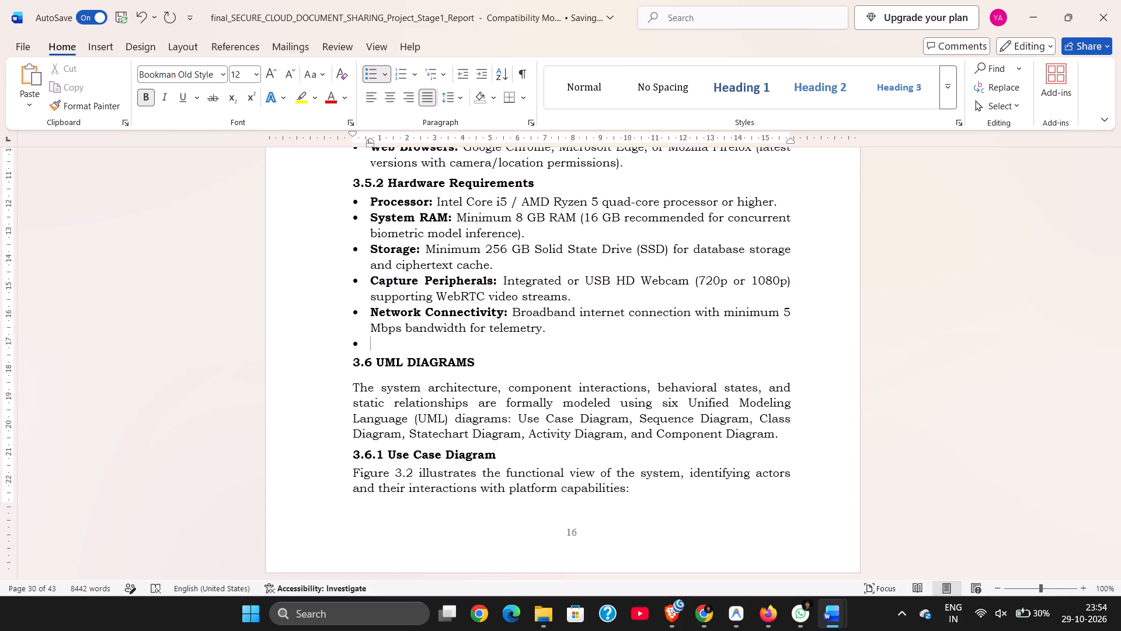
key(Left)
key(BackSpace)
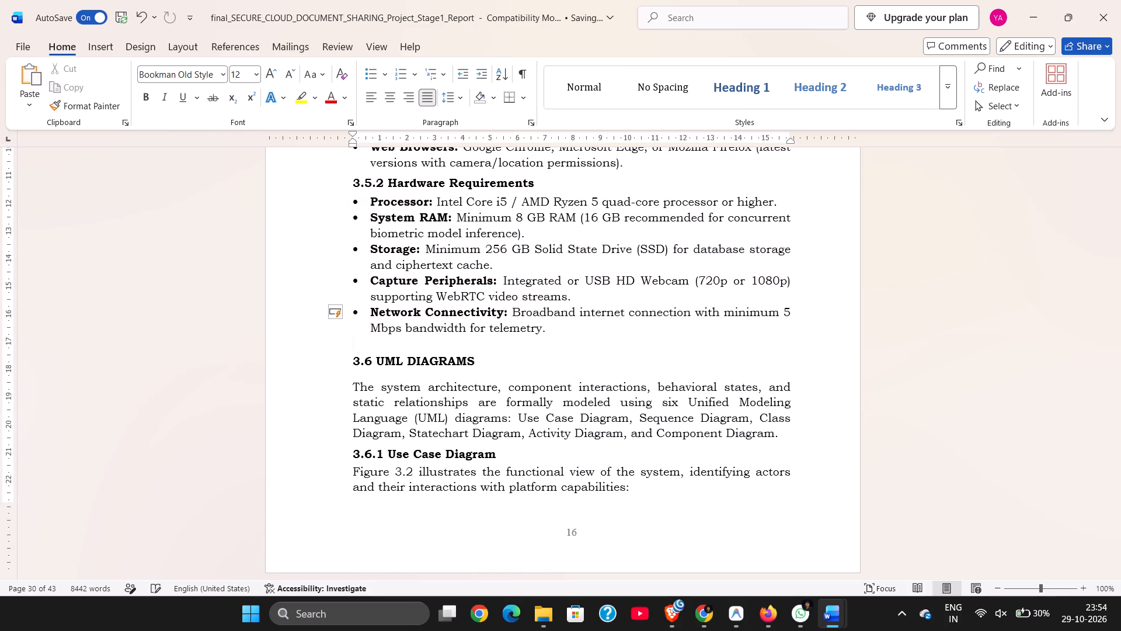
Indent the first lines of the body paragraphs under headings 3.6 and 3.6.1.
scroll(559, 332, down, 1)
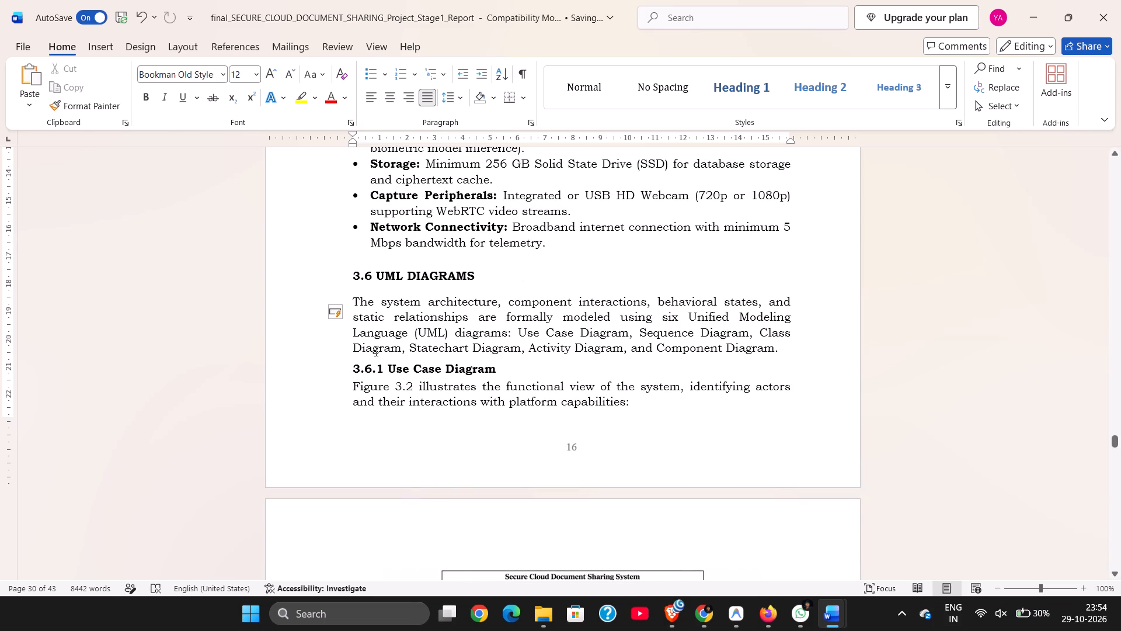
click(354, 308)
key(Tab)
scroll(353, 300, down, 1)
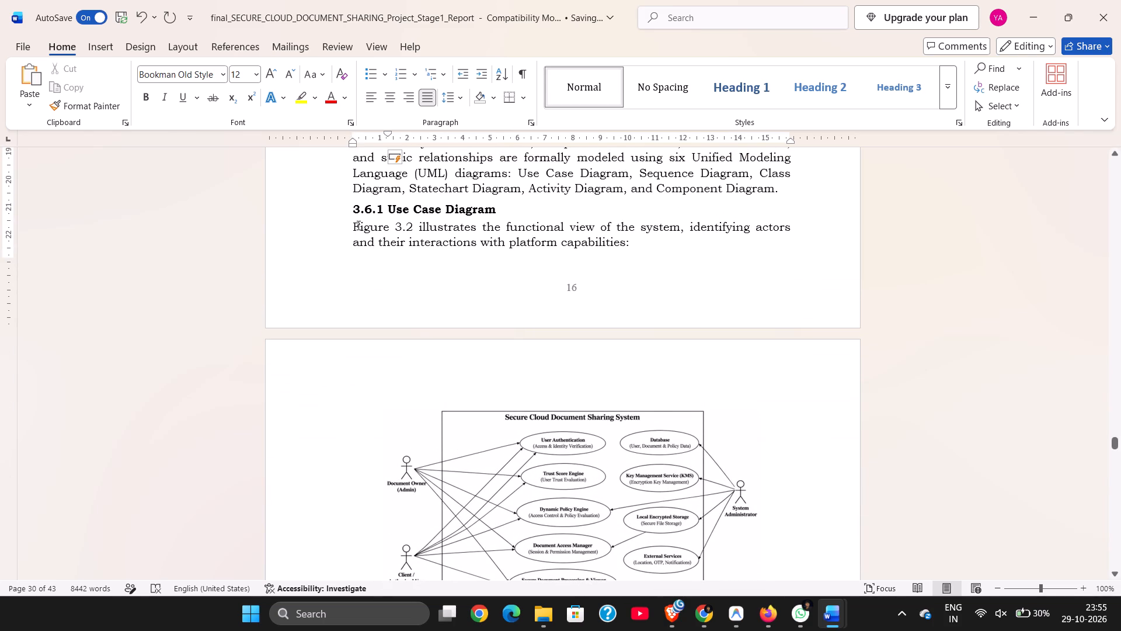
click(354, 225)
key(Tab)
Enlarge the use case diagram above the Figure 3.2 caption to about 14.5 cm wide and 10 cm tall.
scroll(354, 225, down, 1)
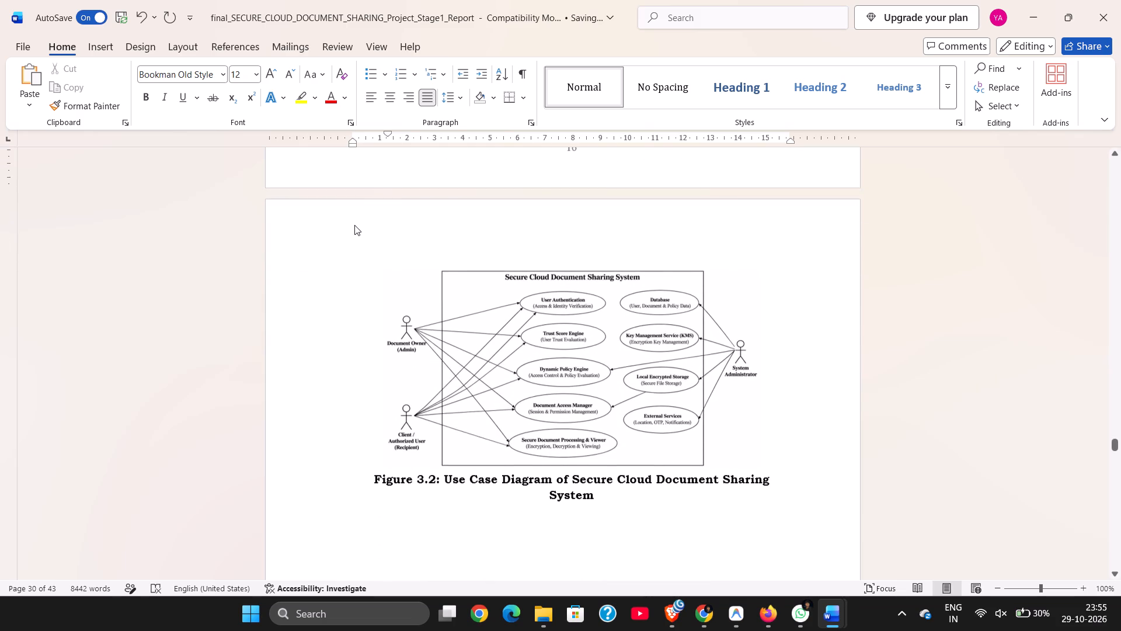
scroll(354, 225, down, 1)
click(497, 262)
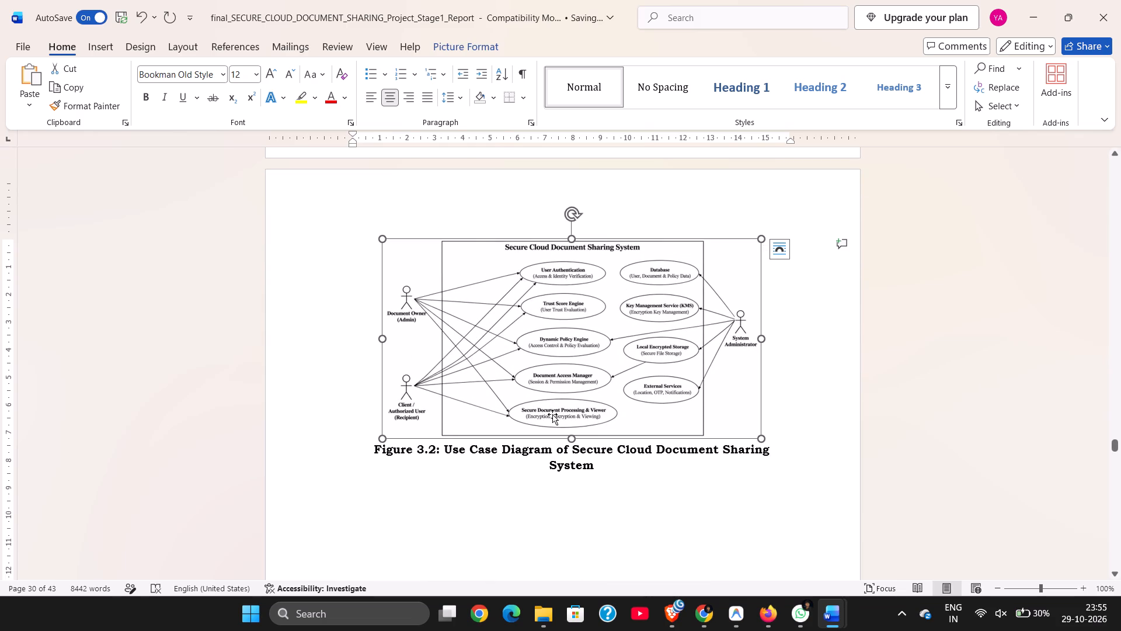
drag(573, 439, 579, 514)
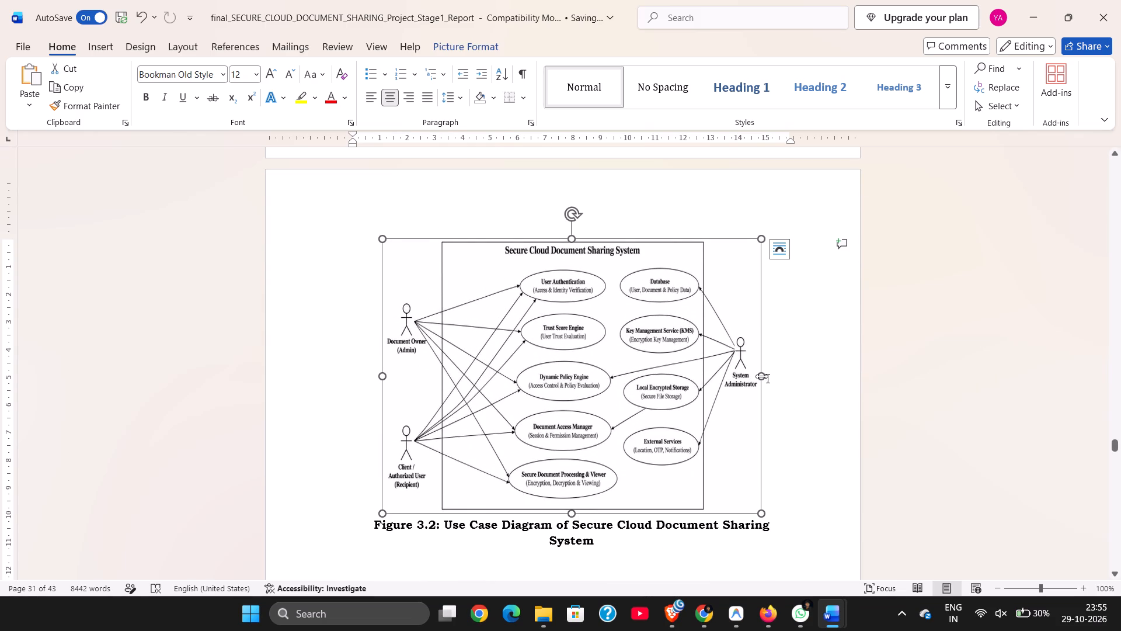
drag(761, 376, 770, 376)
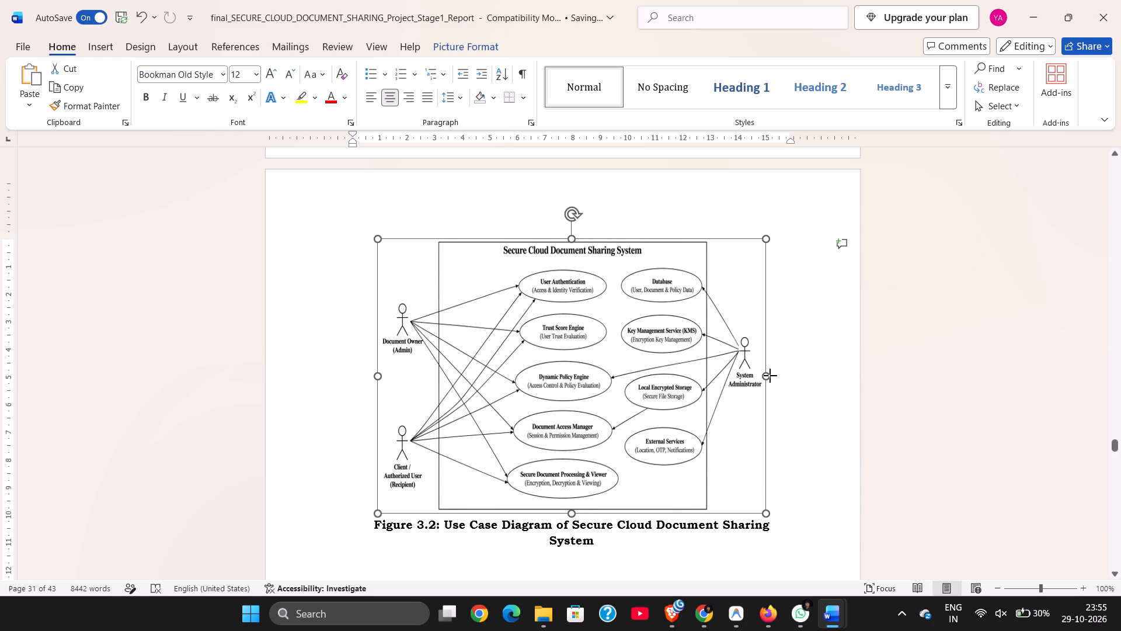
drag(770, 376, 778, 372)
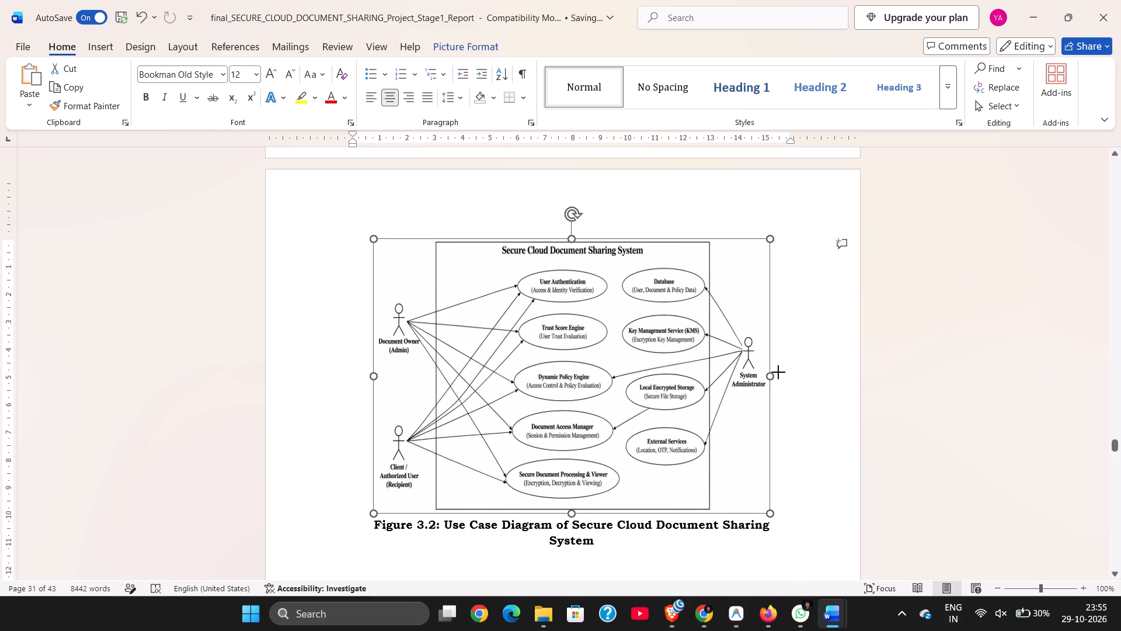
drag(778, 372, 781, 371)
Review the layout of the chapter 3 pages from the Figure 3.1 architecture diagram through Figure 3.2.
scroll(781, 371, up, 11)
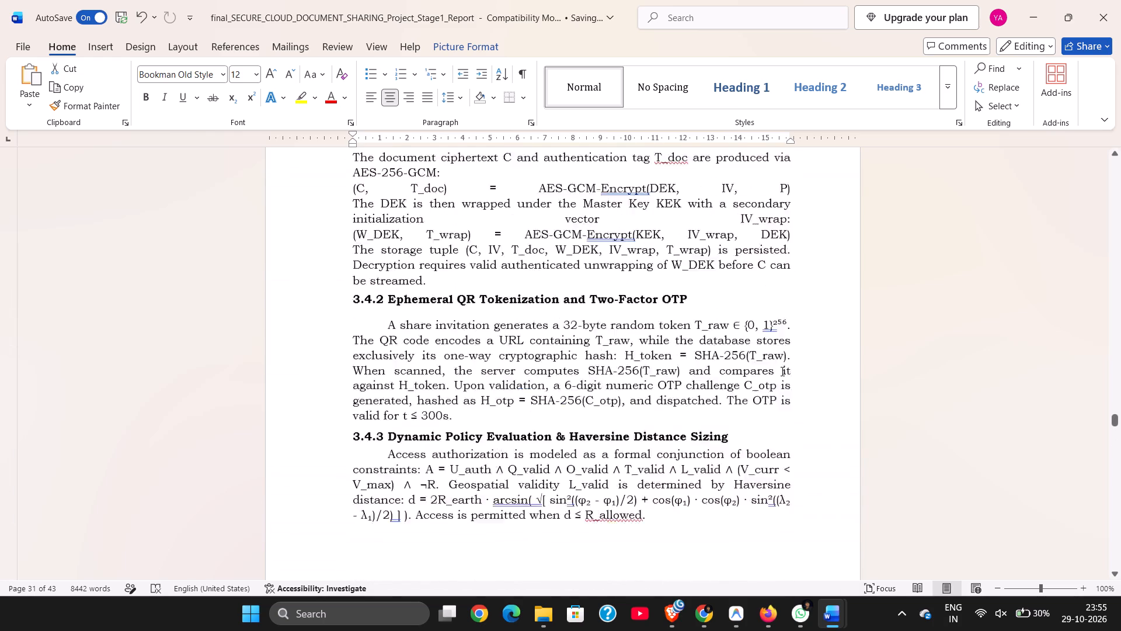
scroll(781, 371, up, 6)
scroll(781, 371, down, 1)
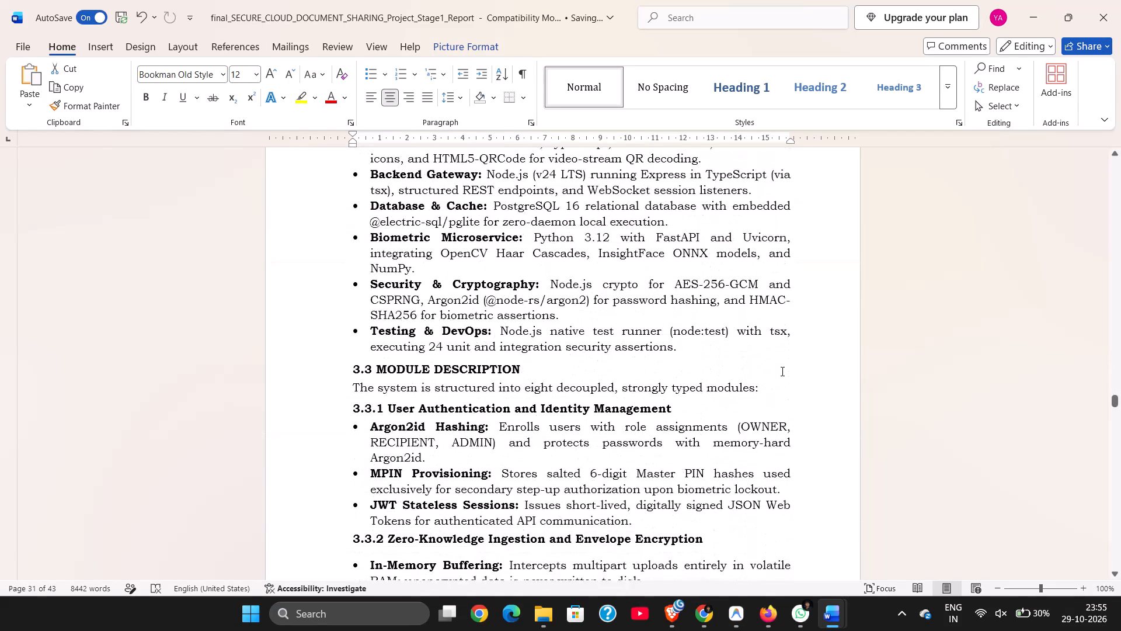
scroll(781, 371, up, 6)
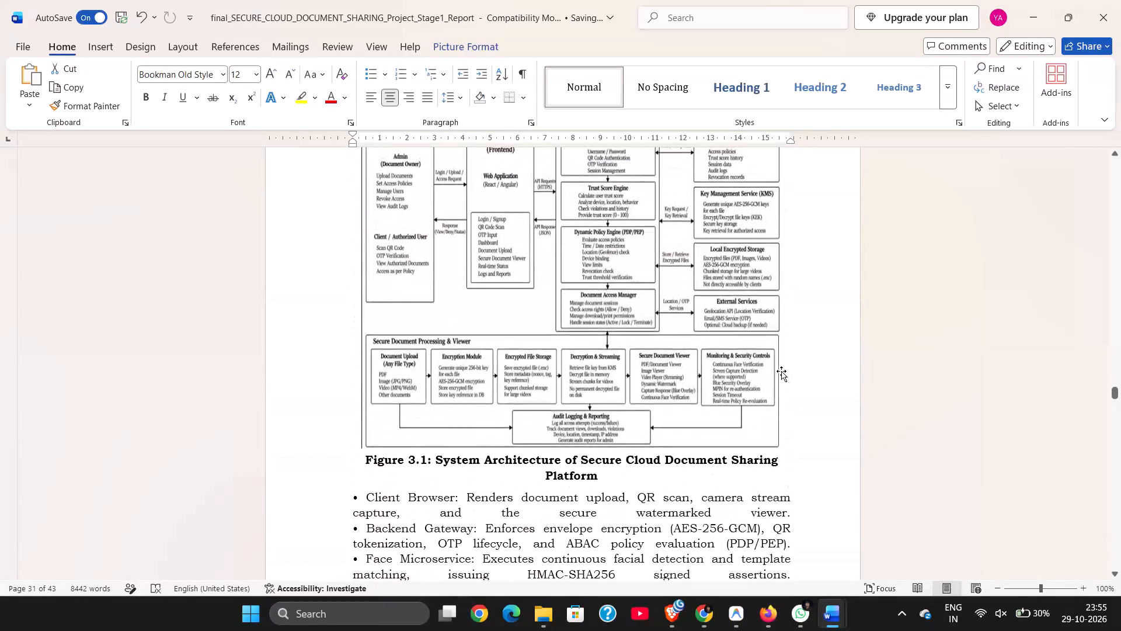
scroll(781, 371, down, 4)
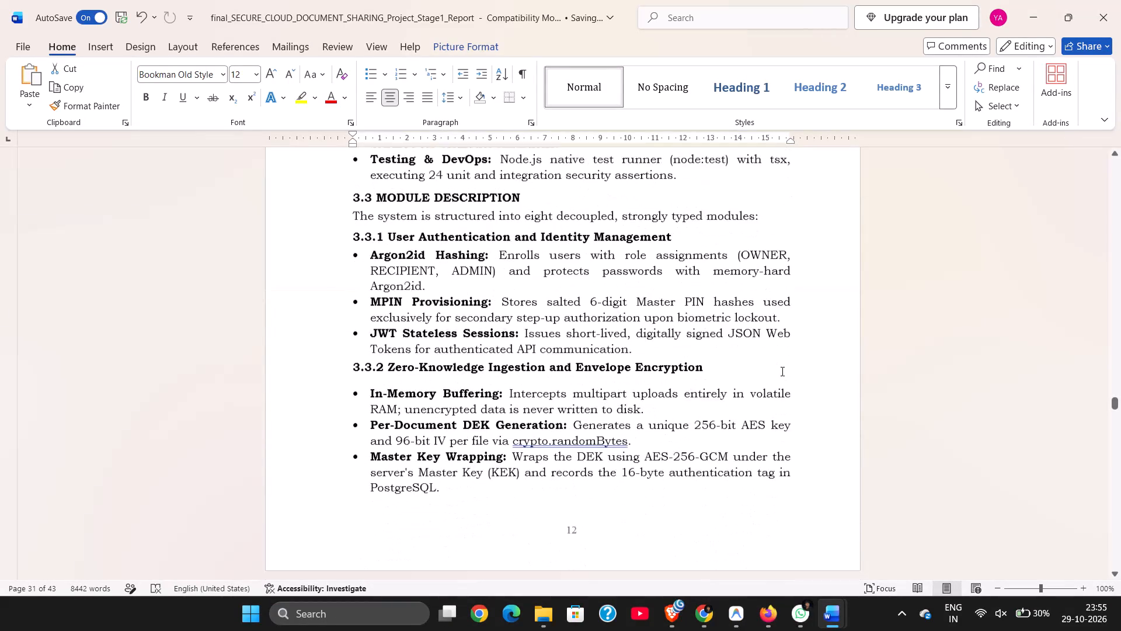
scroll(781, 371, down, 7)
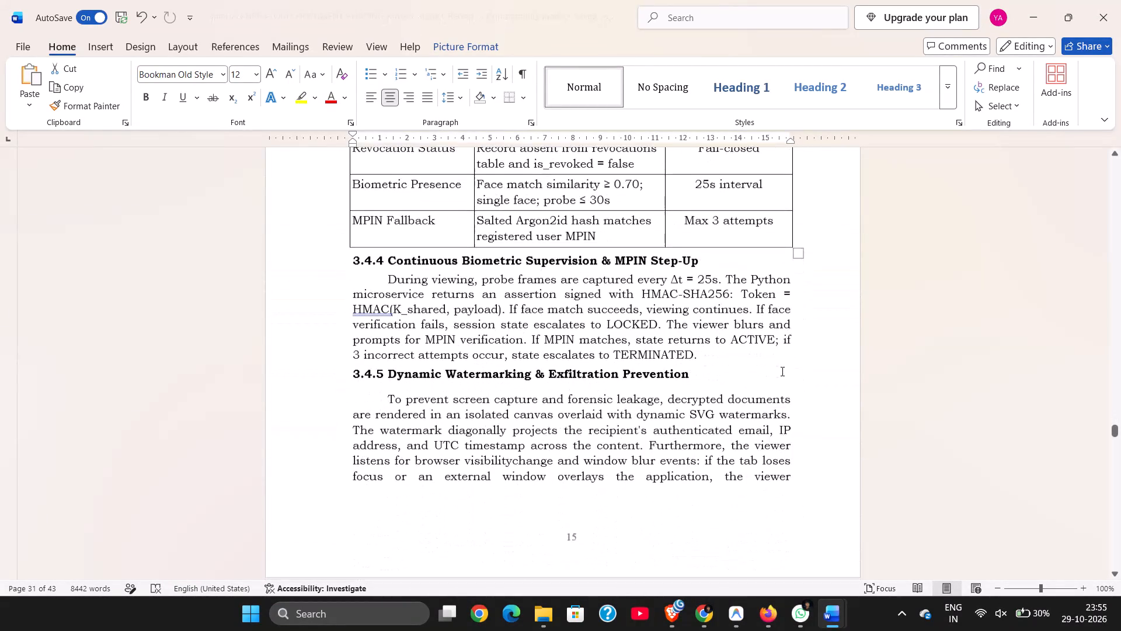
scroll(781, 371, down, 8)
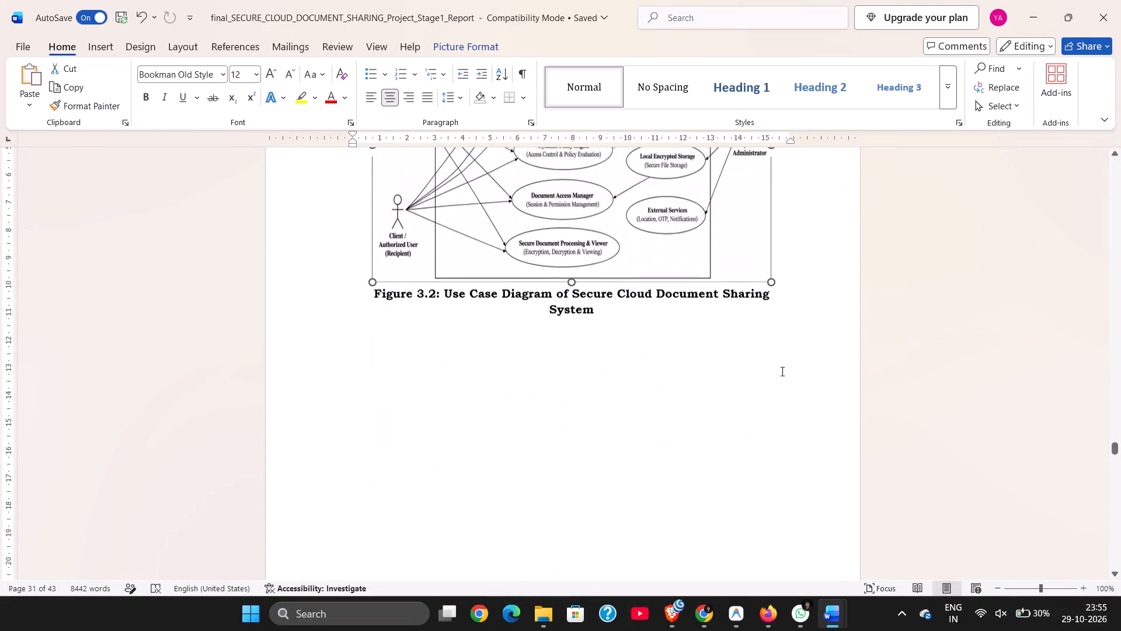
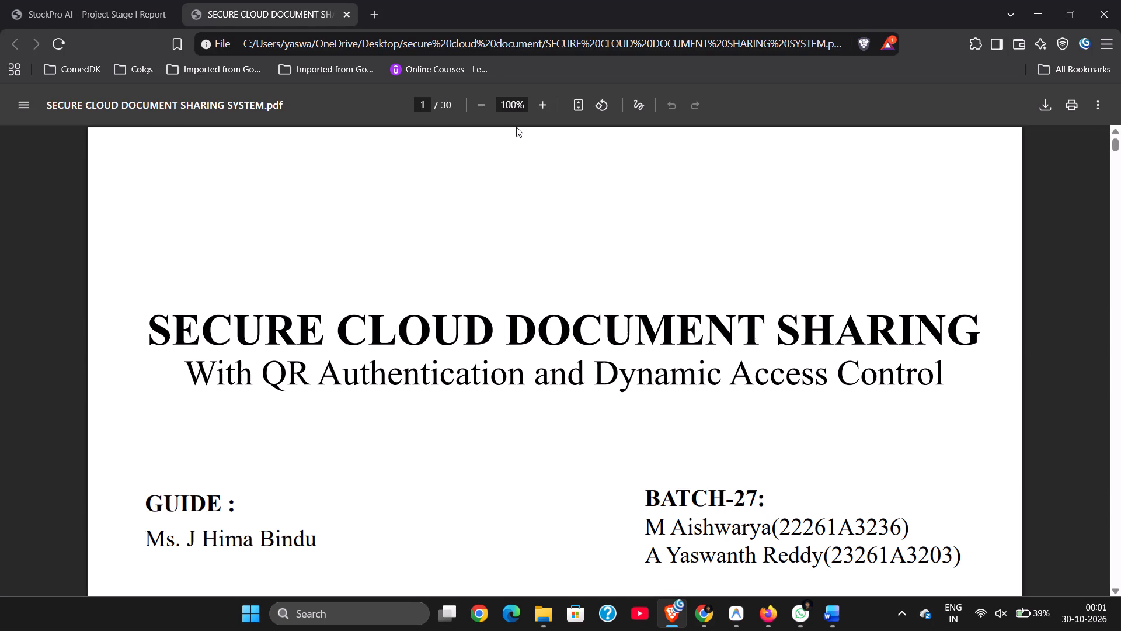
Close the SECURE CLOUD DOCUMENT SHARING SYSTEM PDF and return to the secure cloud document folder.
scroll(529, 89, down, 3)
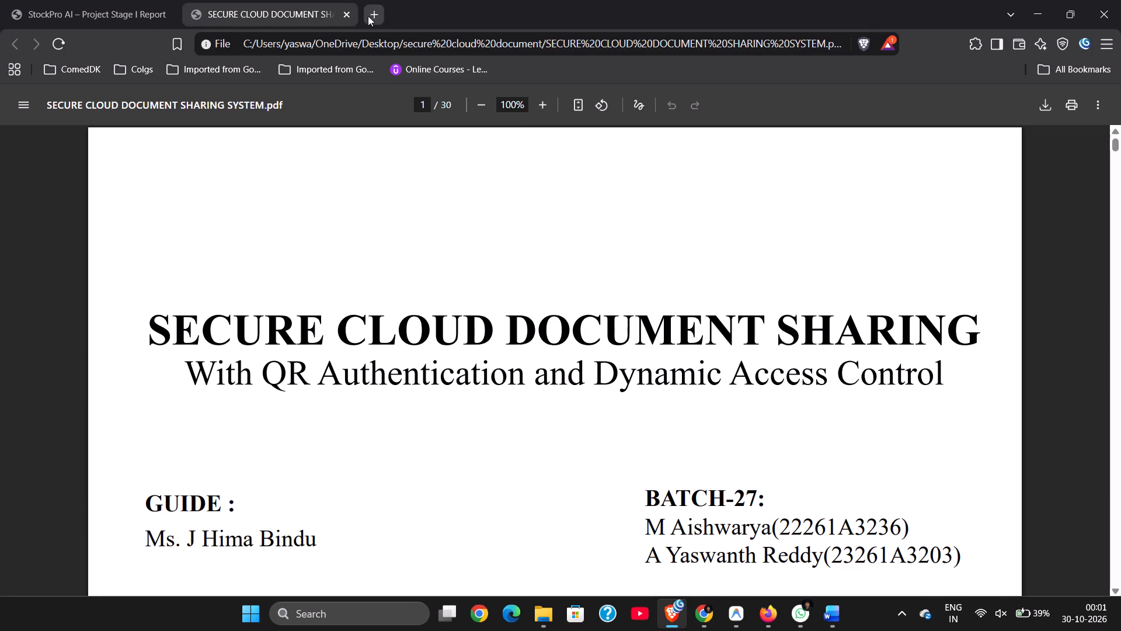
click(351, 16)
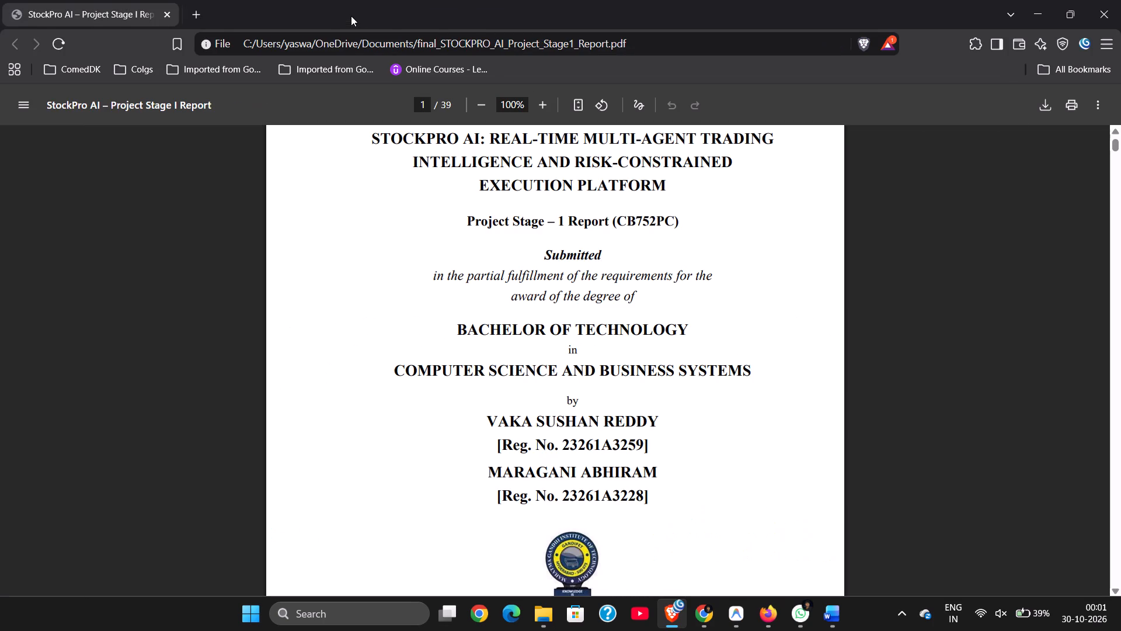
key(alt+Tab)
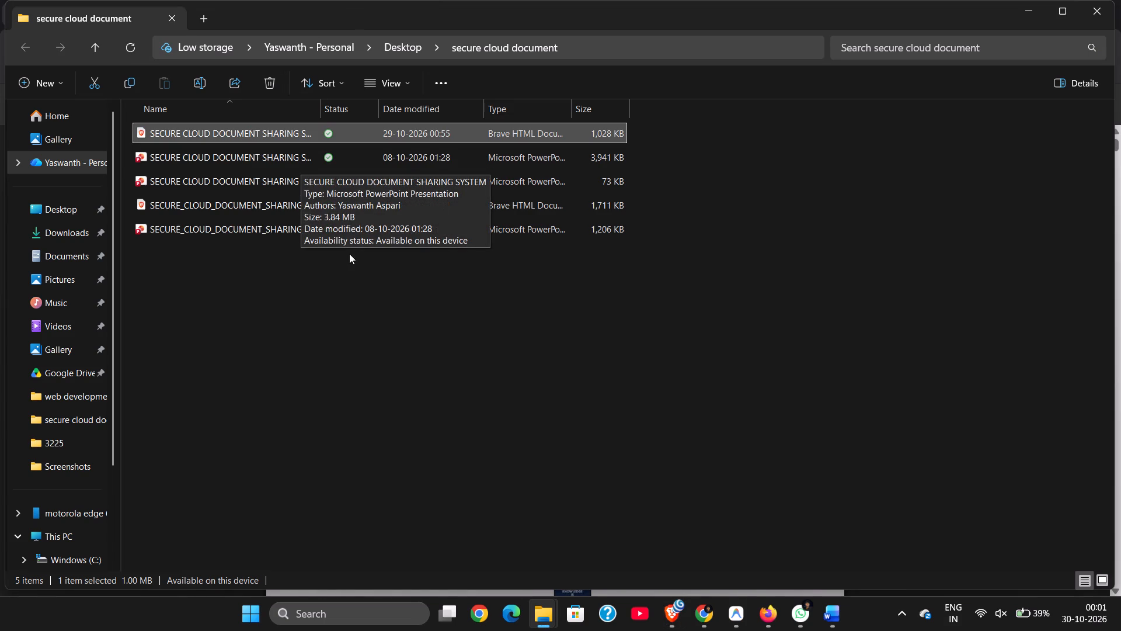
Open the SECURE_CLOUD_DOCUMENT_SHARING_Review_3 presentation and examine its slides for the UML sequence diagram.
double_click(254, 234)
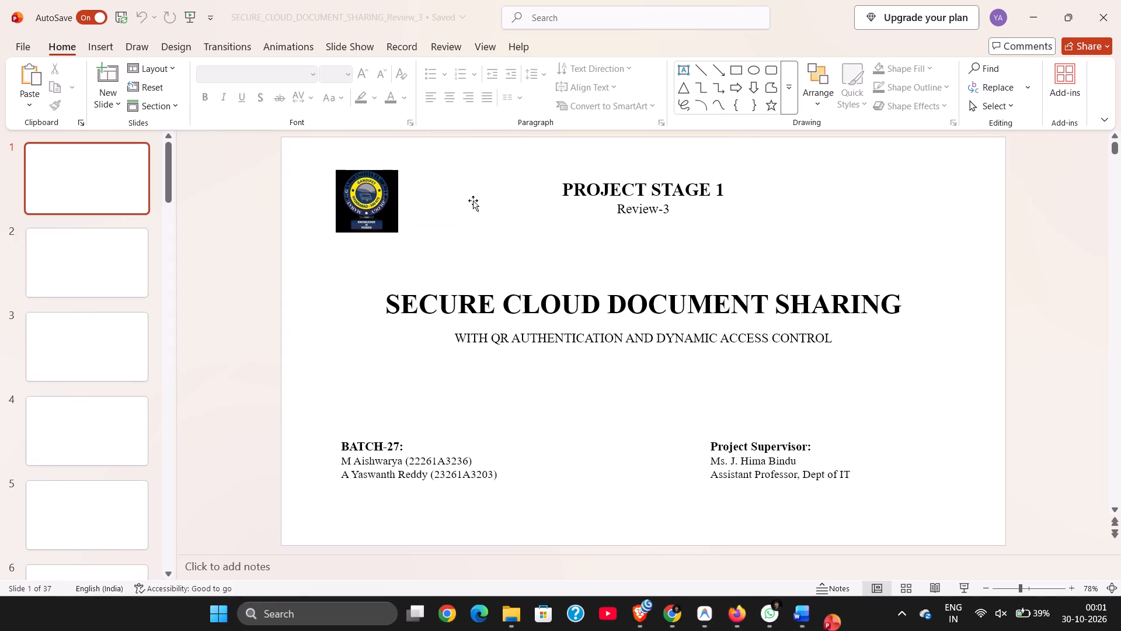
scroll(473, 200, down, 4)
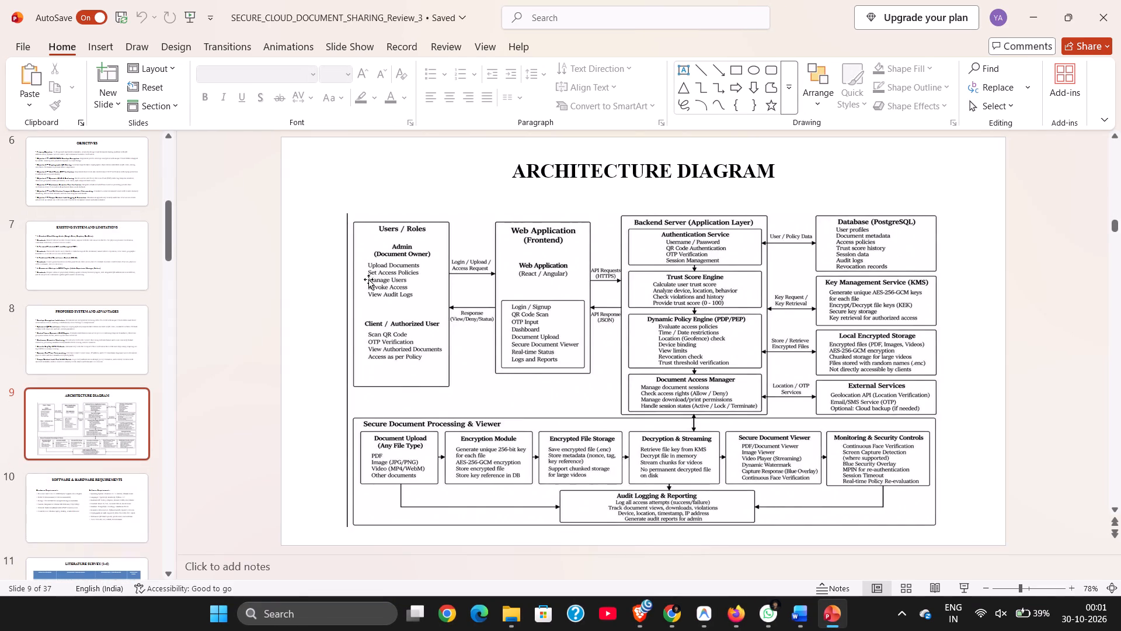
scroll(368, 281, down, 11)
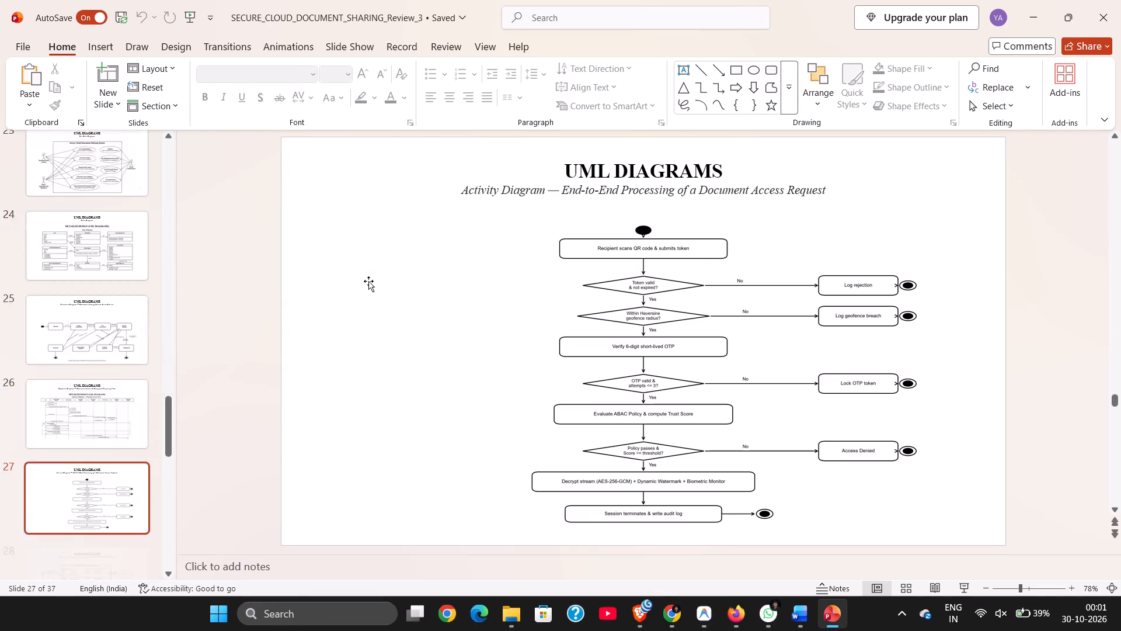
scroll(368, 281, down, 5)
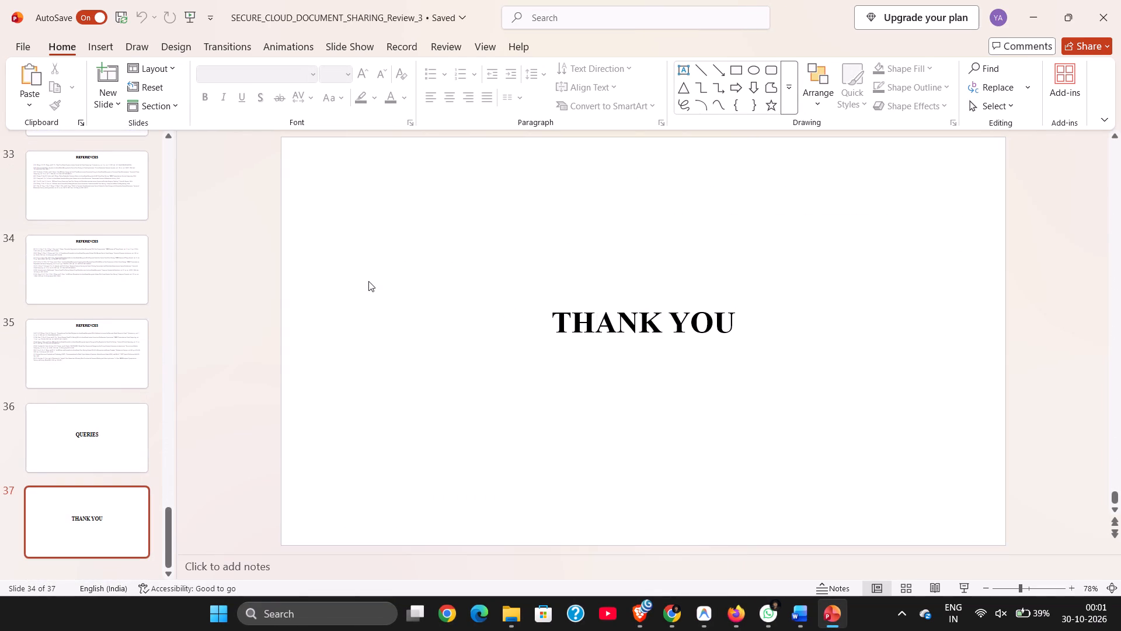
scroll(368, 281, down, 4)
scroll(368, 281, up, 2)
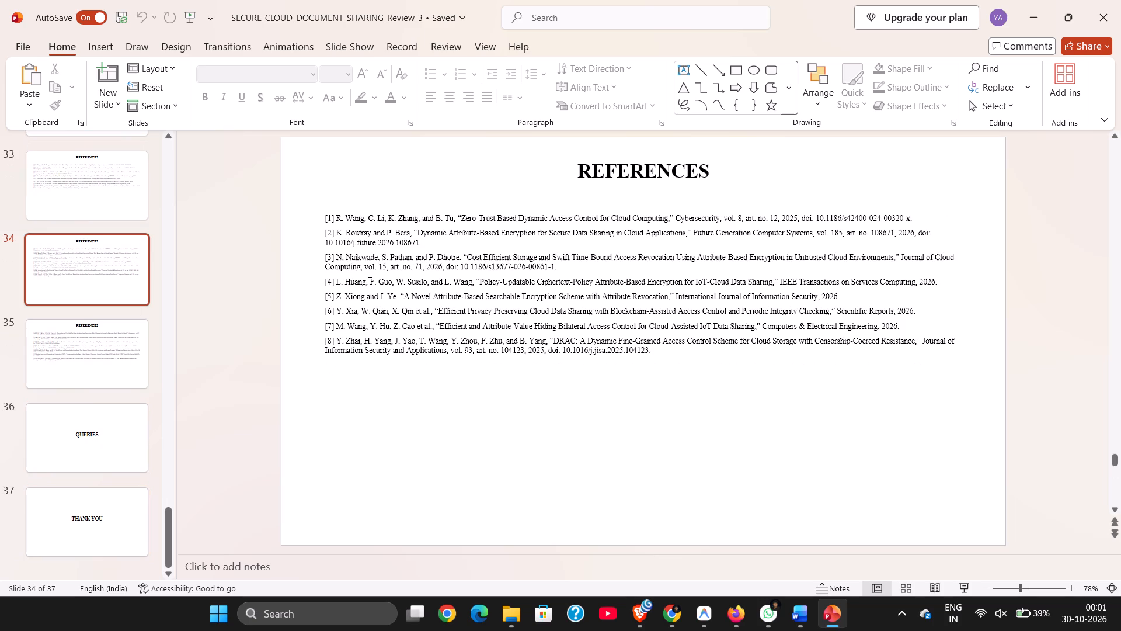
scroll(368, 281, up, 3)
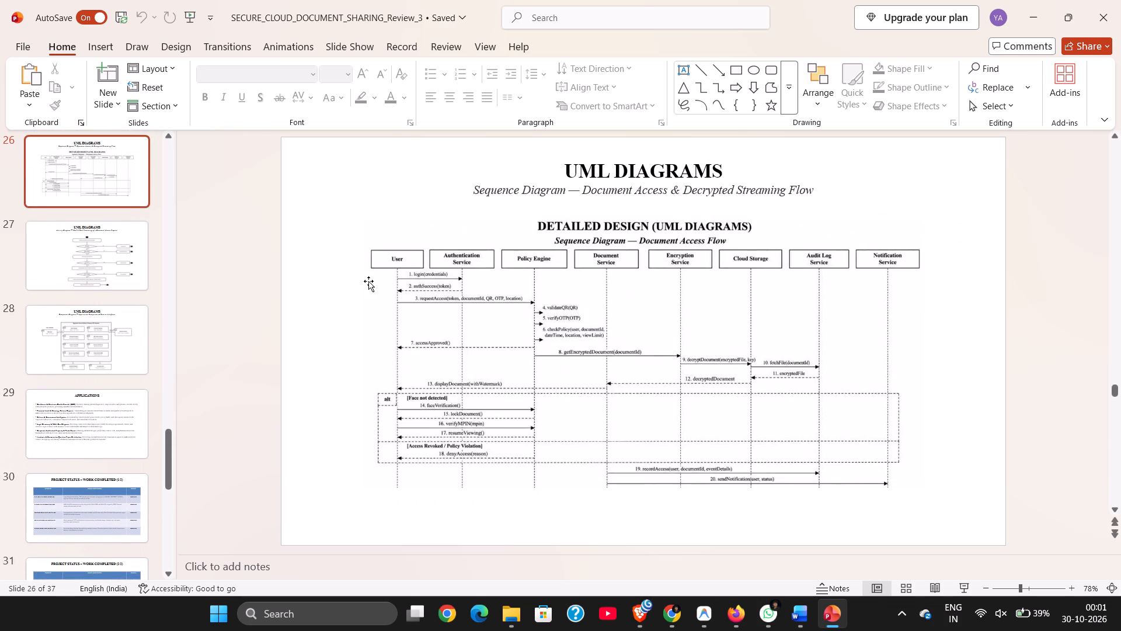
click(552, 259)
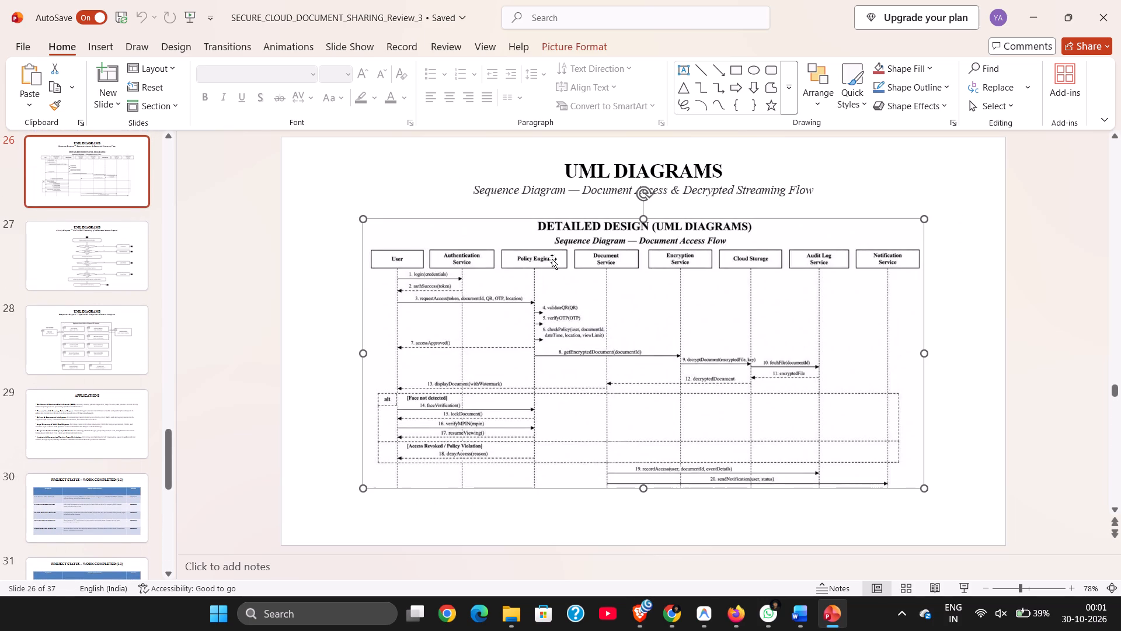
click(1038, 3)
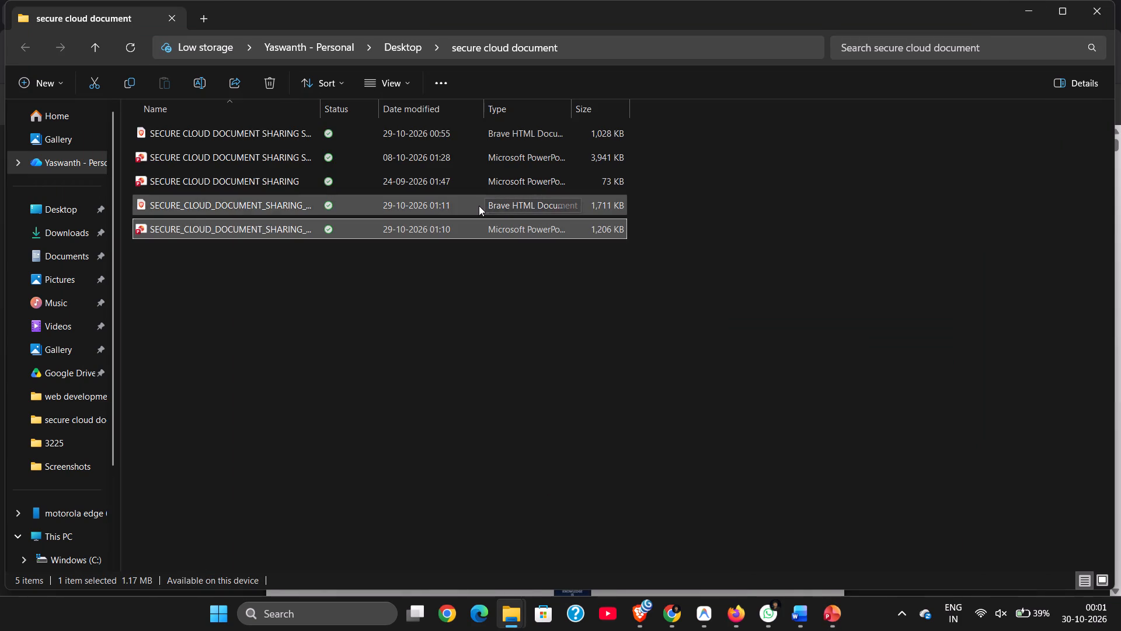
View the cover page of the SECURE_CLOUD_DOCUMENT_SHARING_Review_3 PDF, then return to the project folder.
double_click(479, 206)
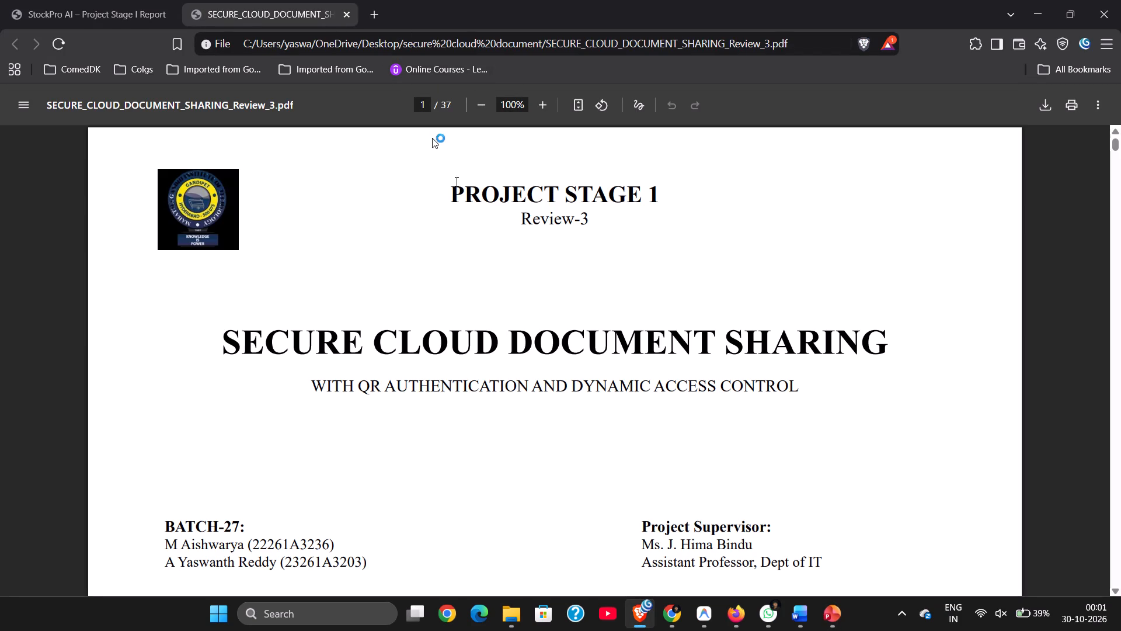
click(346, 16)
click(1038, 2)
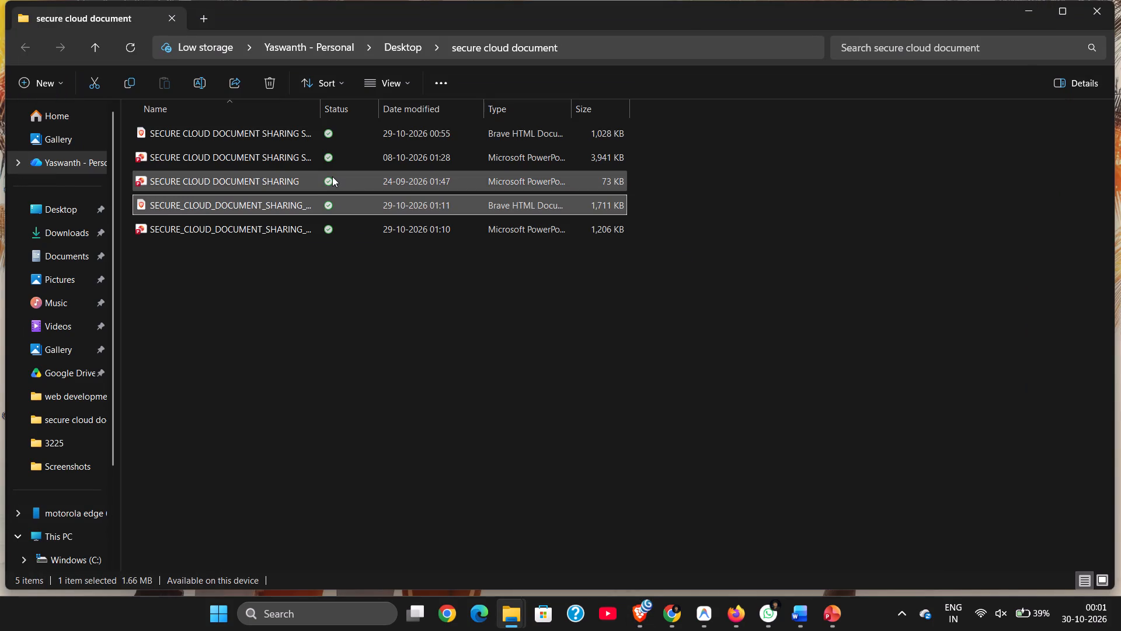
Look through the SECURE CLOUD DOCUMENT SHARING presentation for UML diagrams, then close it and return to the folder.
double_click(332, 176)
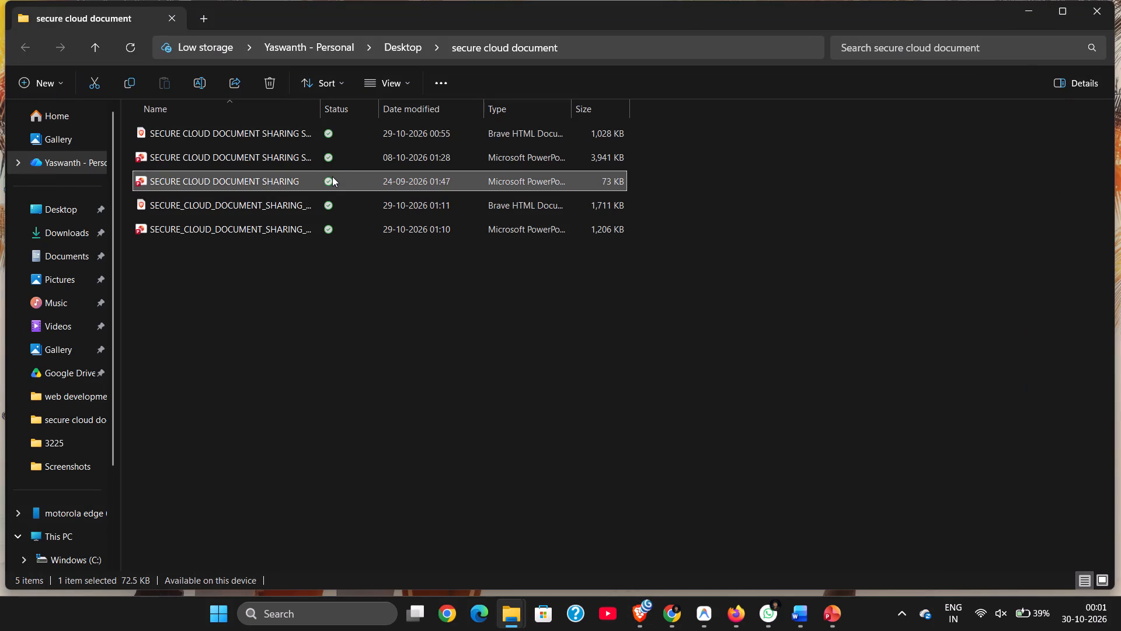
scroll(510, 266, down, 10)
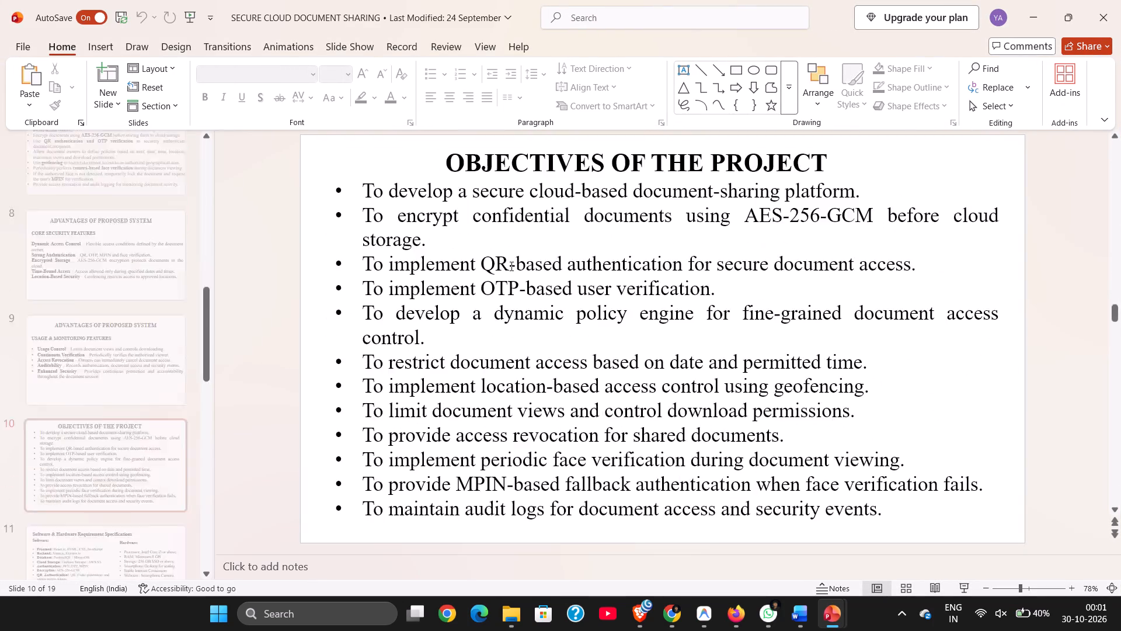
scroll(510, 266, down, 9)
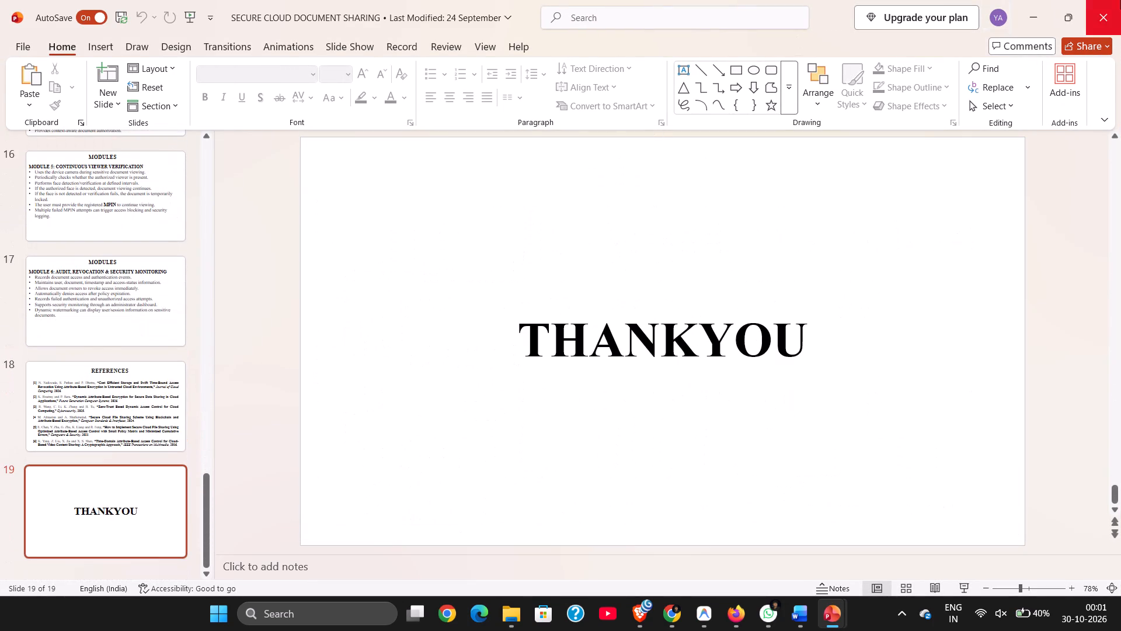
click(1120, 0)
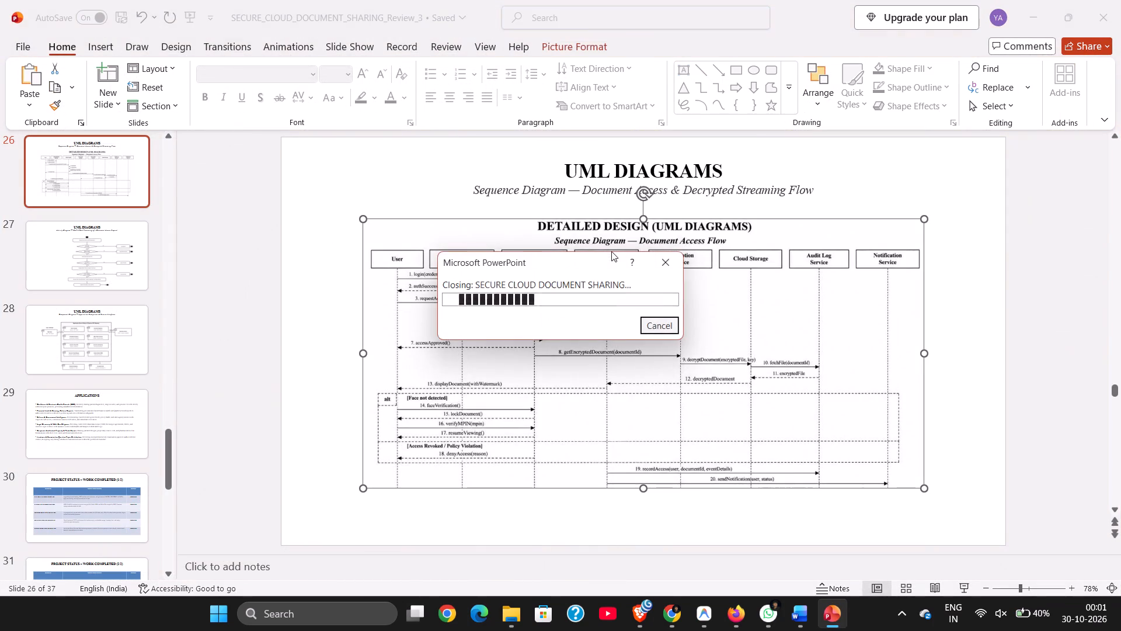
key(alt+Tab)
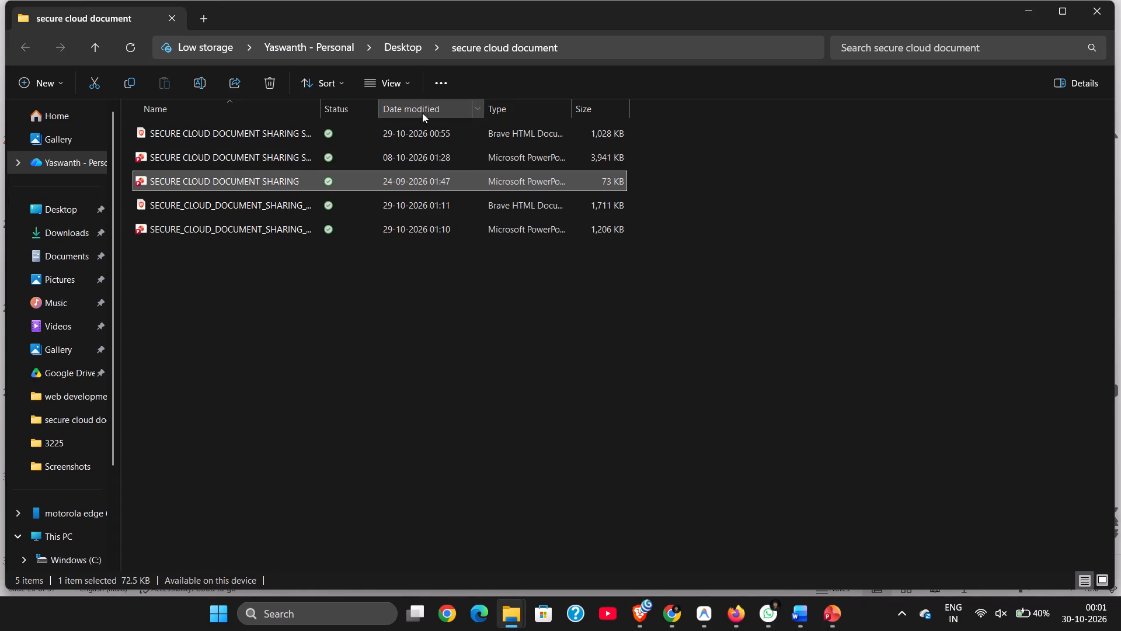
Open the SECURE CLOUD DOCUMENT SHARING SYSTEM presentation and copy the Document Access Flow sequence diagram from slide 27.
double_click(422, 152)
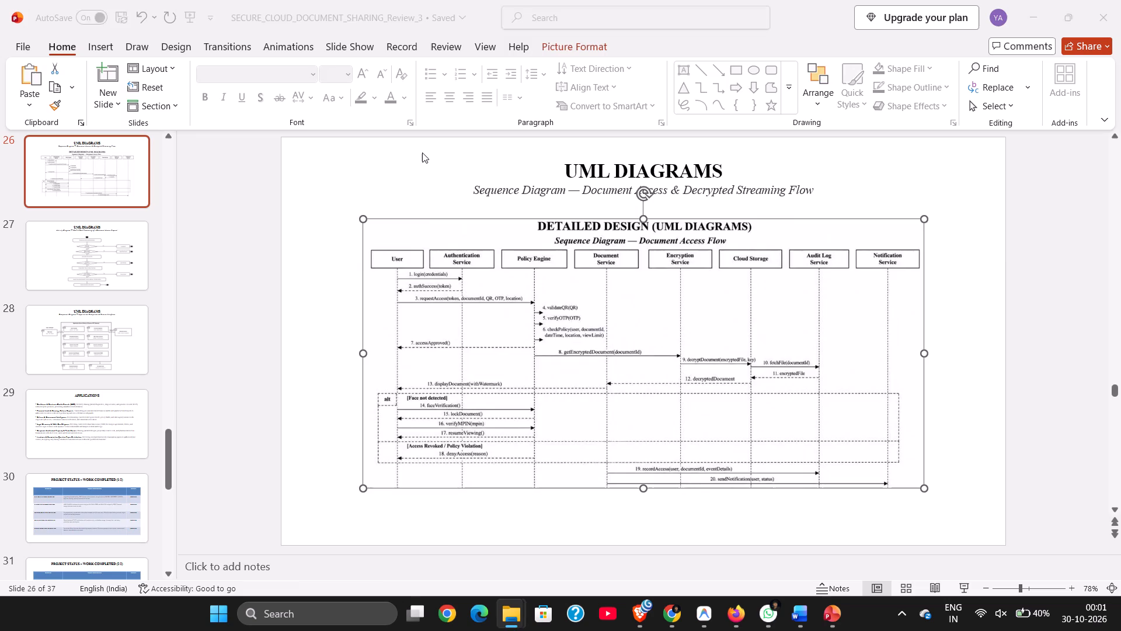
scroll(422, 152, down, 13)
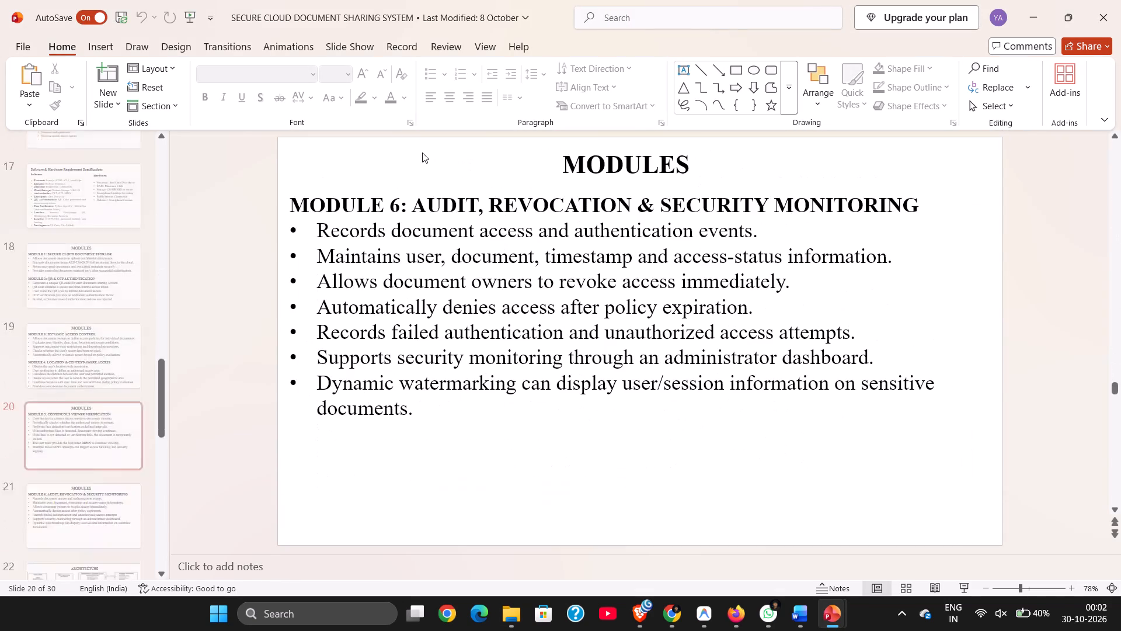
scroll(422, 152, down, 5)
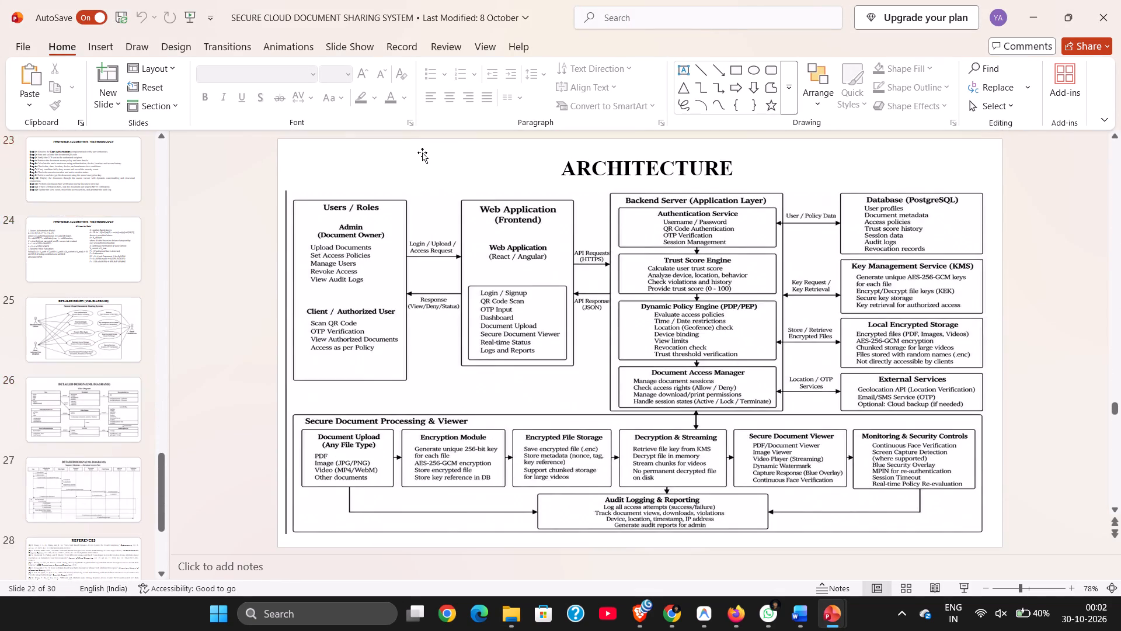
scroll(422, 152, down, 1)
scroll(422, 152, up, 1)
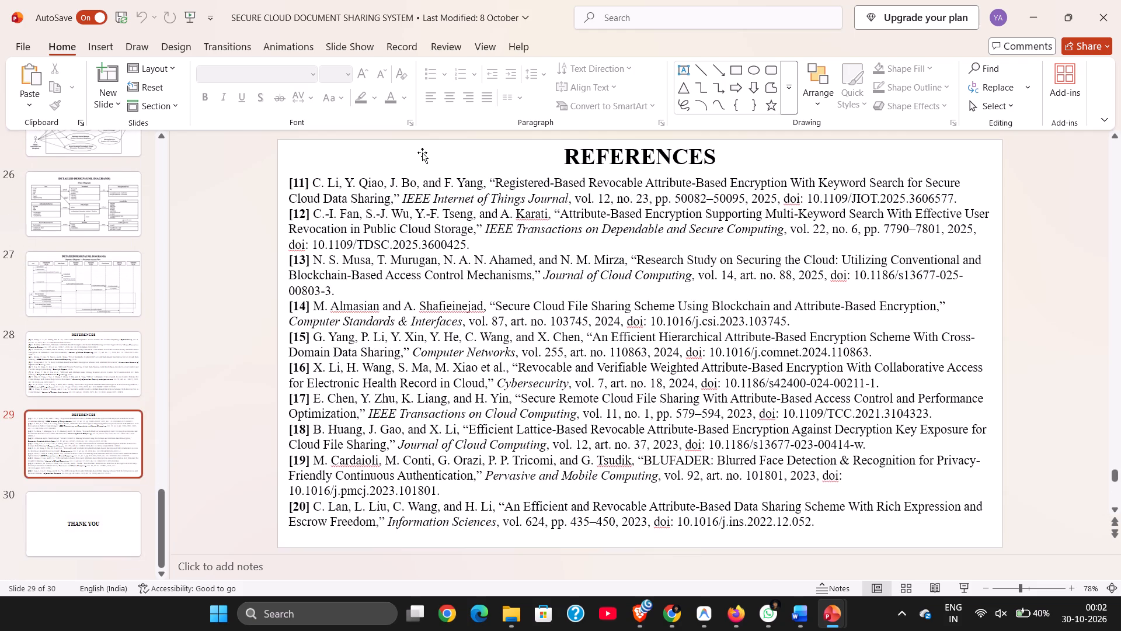
scroll(422, 152, up, 2)
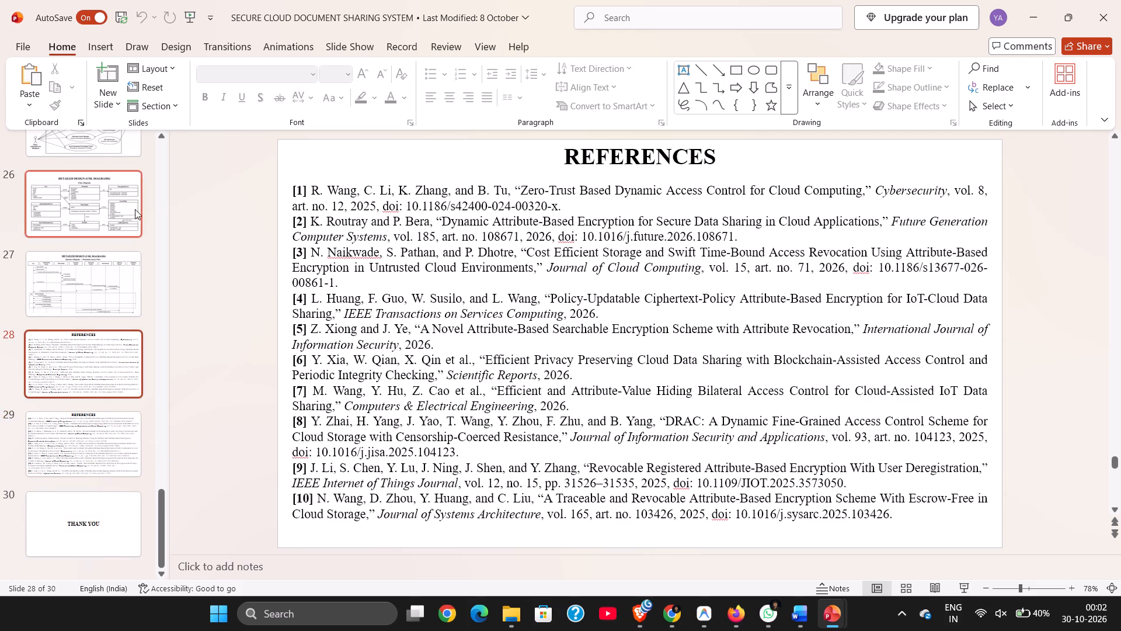
click(129, 259)
click(523, 306)
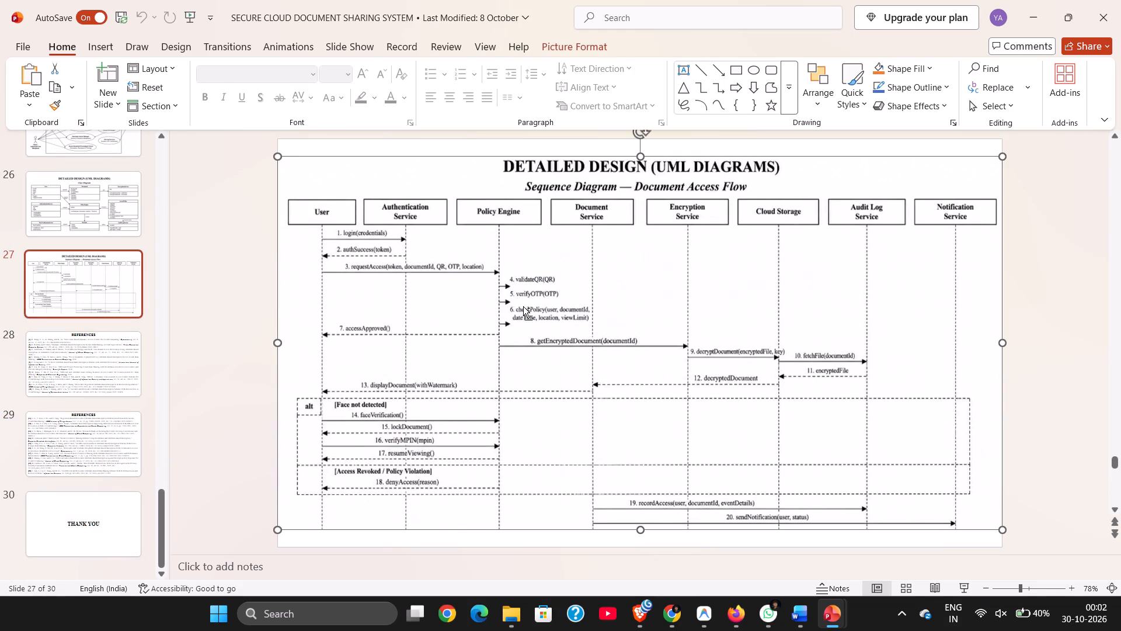
key(ctrl+c)
Switch to the Secure Cloud report in Word and replace the diagram above the Figure 3.3 caption with the copied sequence diagram.
key(alt+Tab)
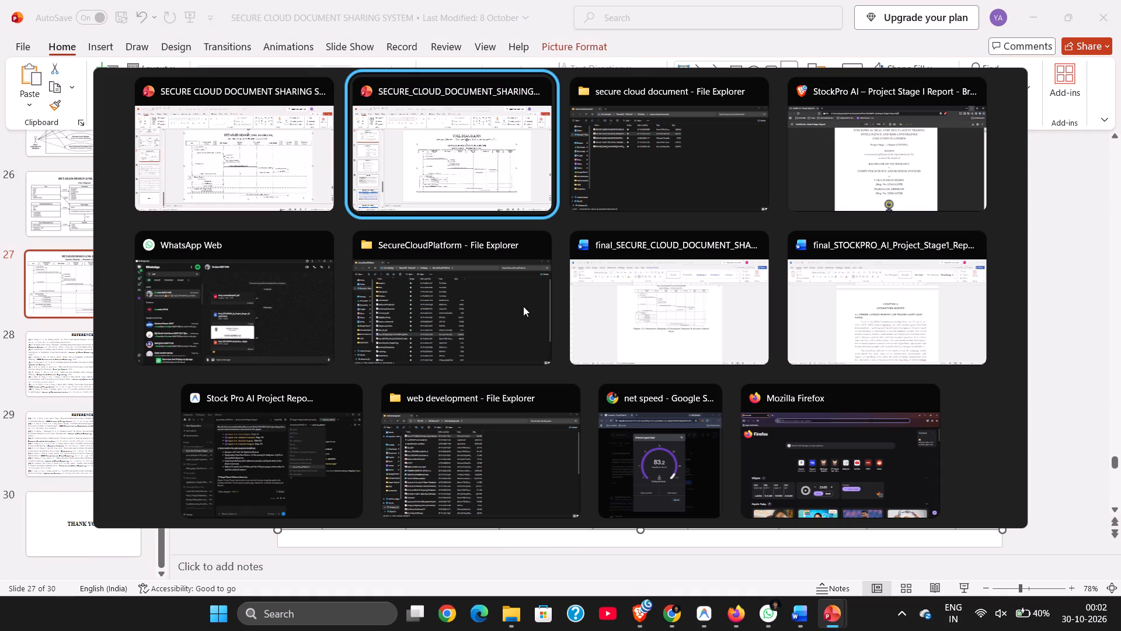
key(alt+Tab)
key(alt+Tab)
key(alt+Tab)
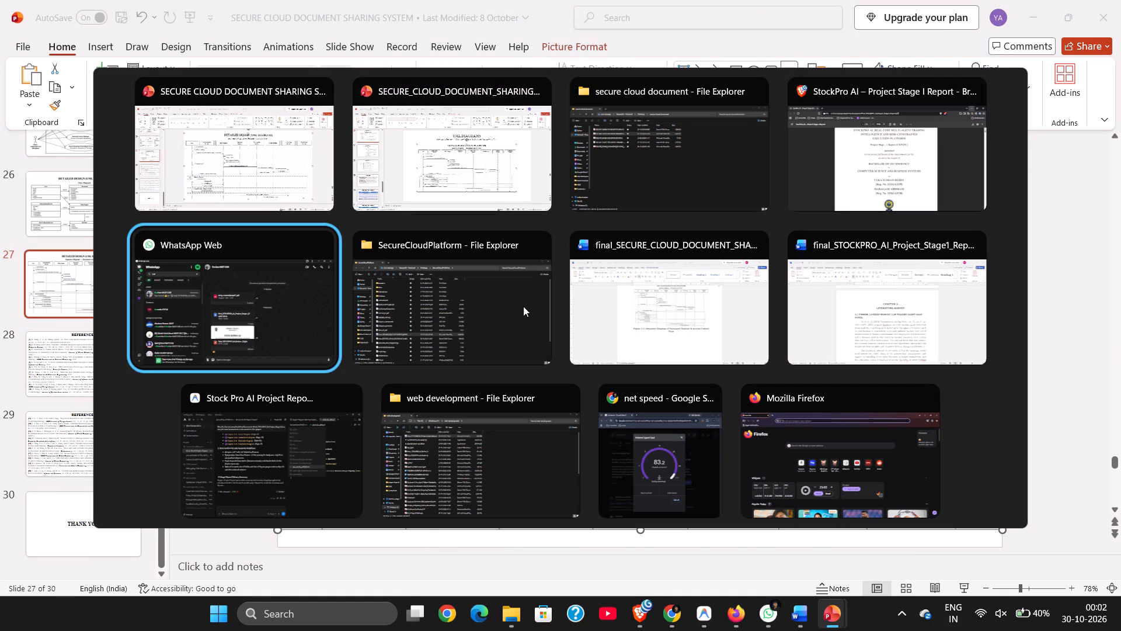
key(alt+Tab)
key(alt+Tab)
click(546, 256)
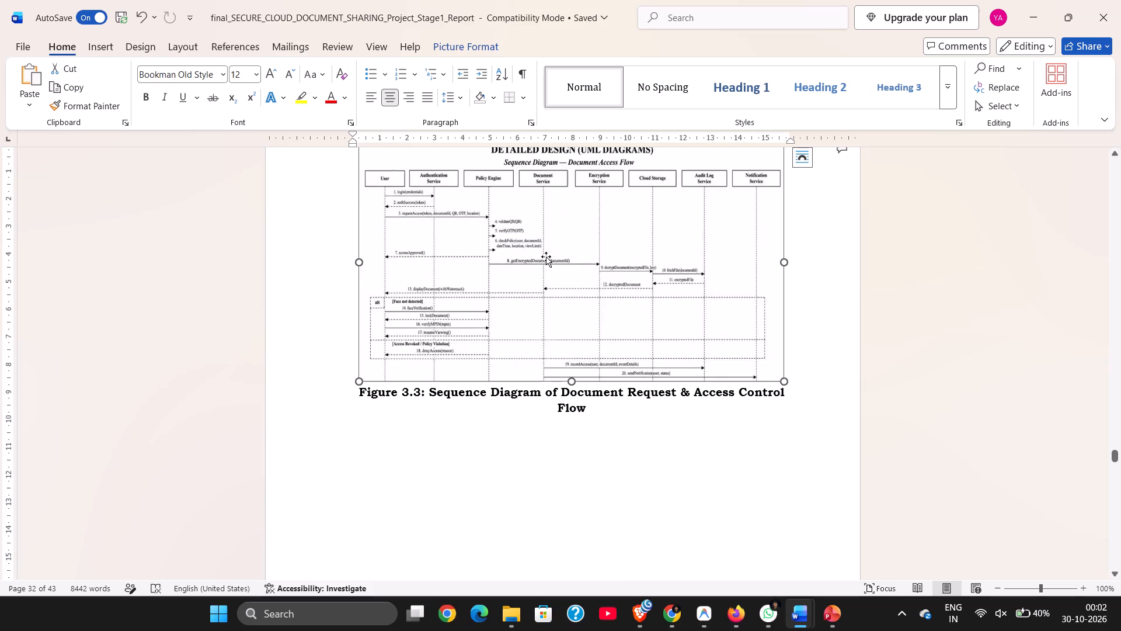
key(Delete)
key(ctrl+v)
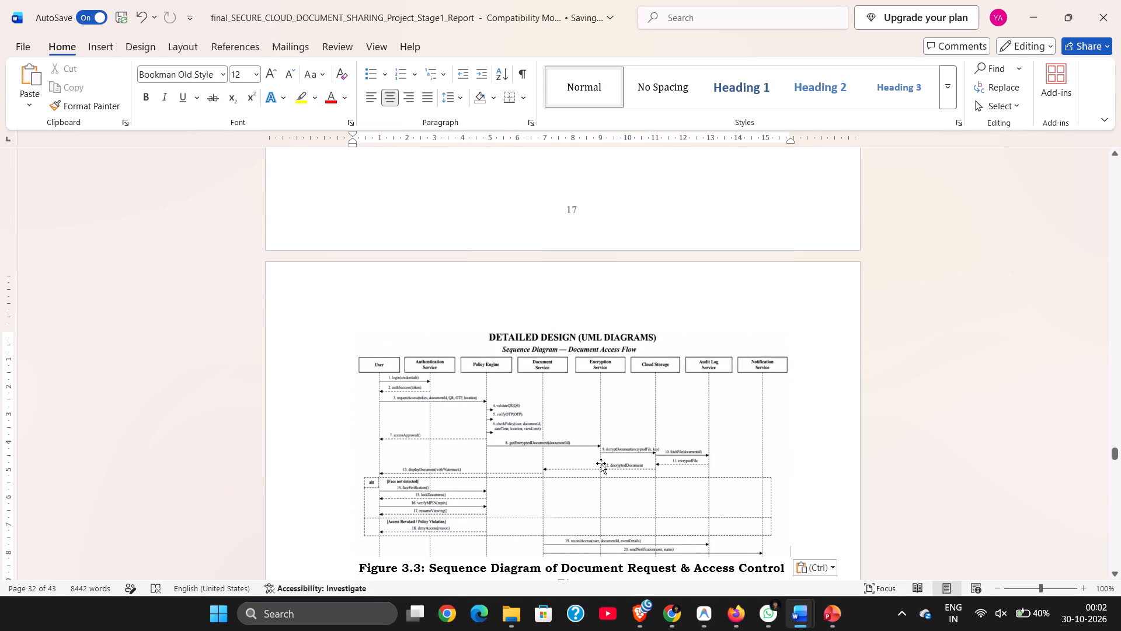
Adjust the Figure 3.3 sequence diagram's width to about 15.9 cm so that it spans the text margins.
click(601, 464)
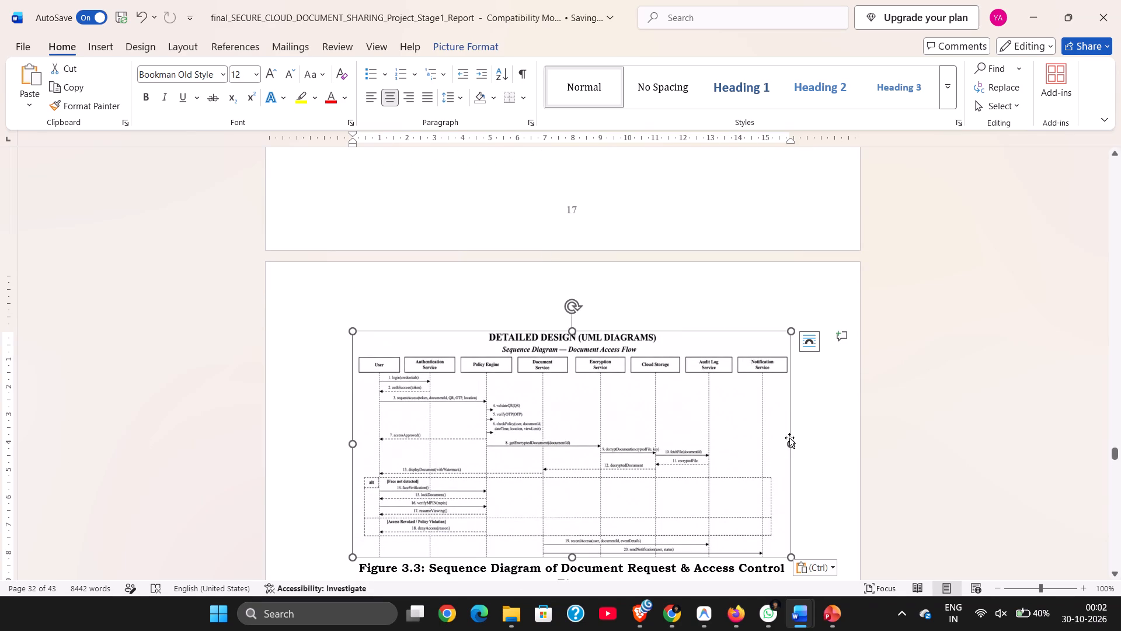
drag(790, 441, 784, 432)
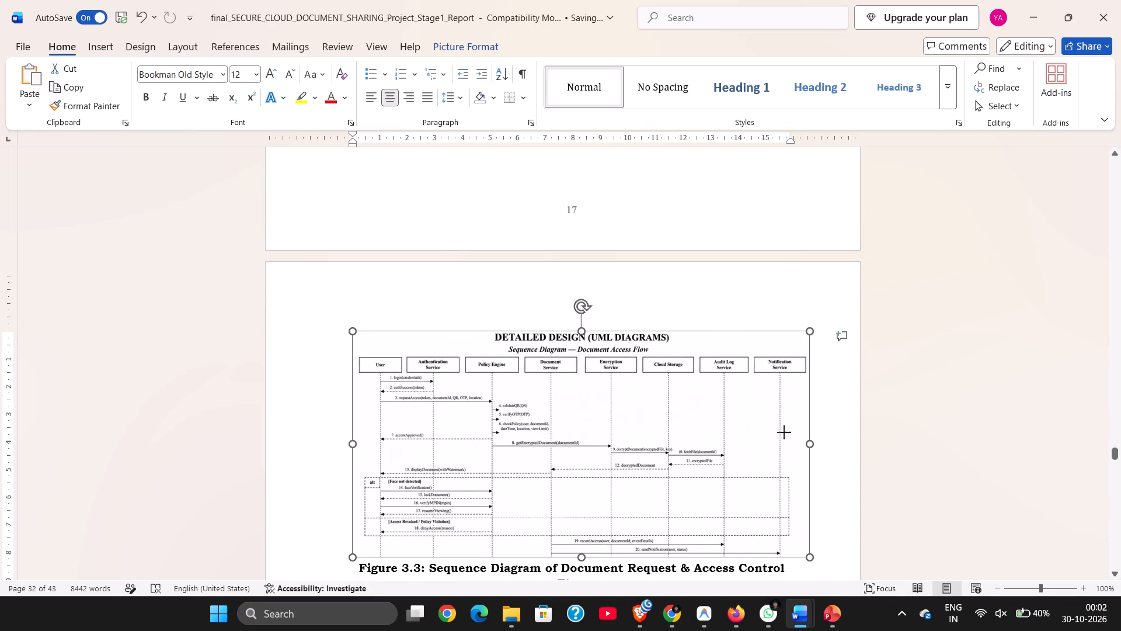
drag(784, 432, 795, 430)
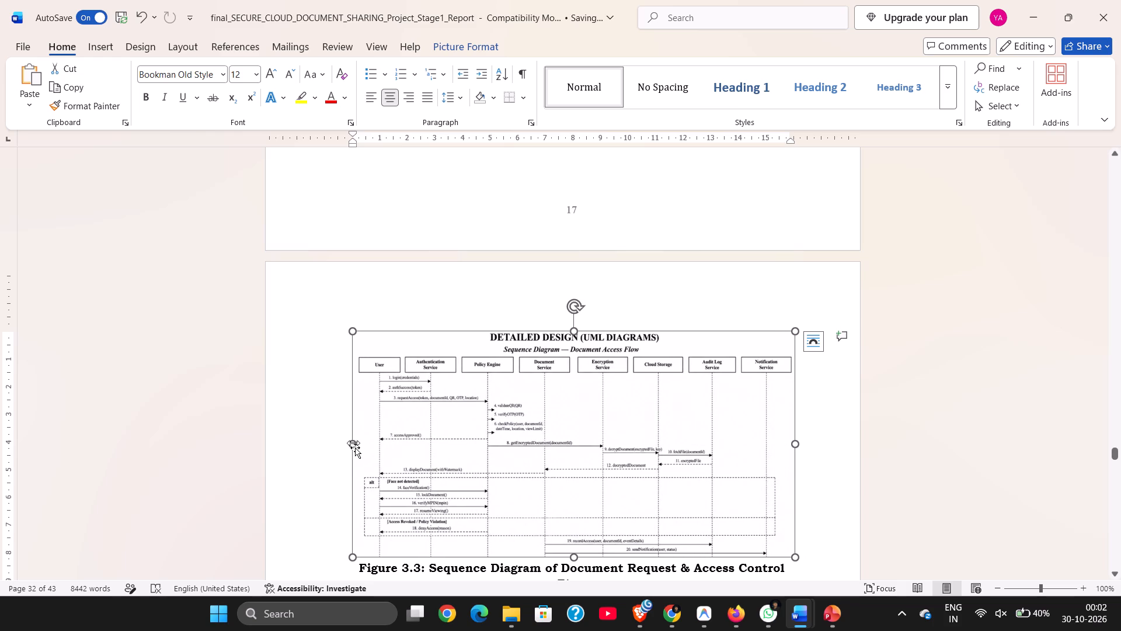
drag(353, 442, 345, 442)
scroll(460, 435, down, 1)
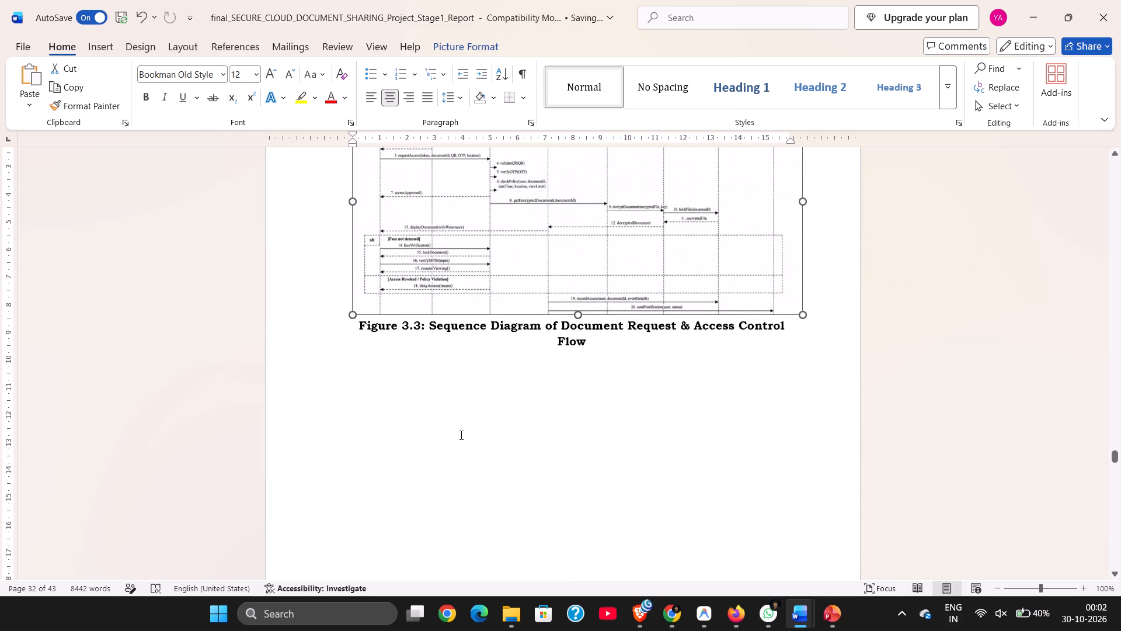
scroll(460, 435, down, 1)
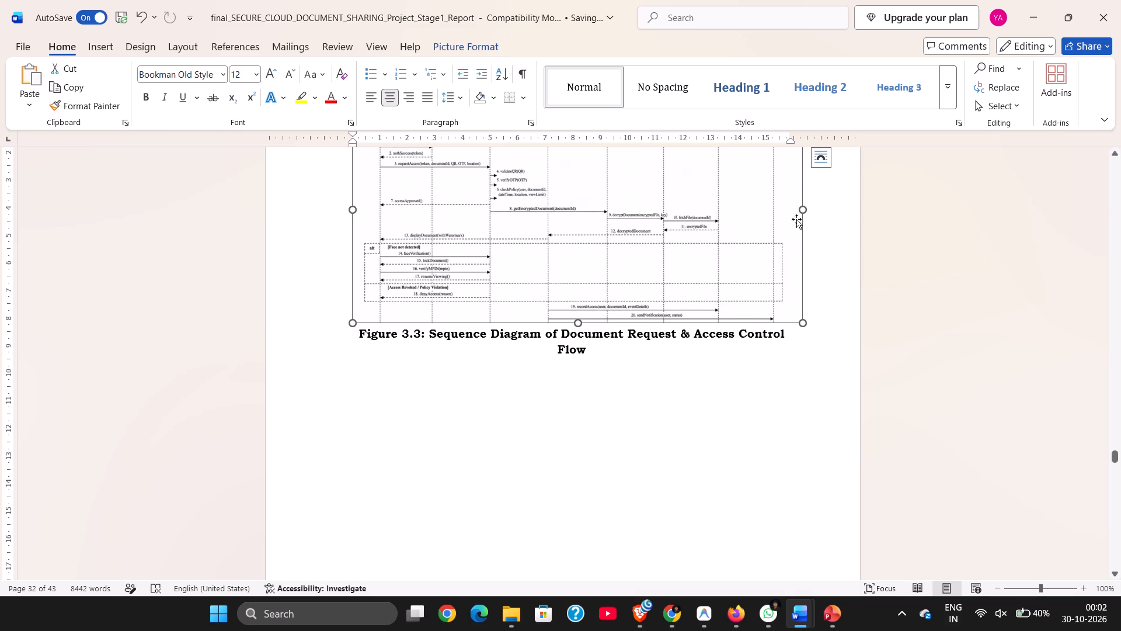
drag(803, 209, 795, 209)
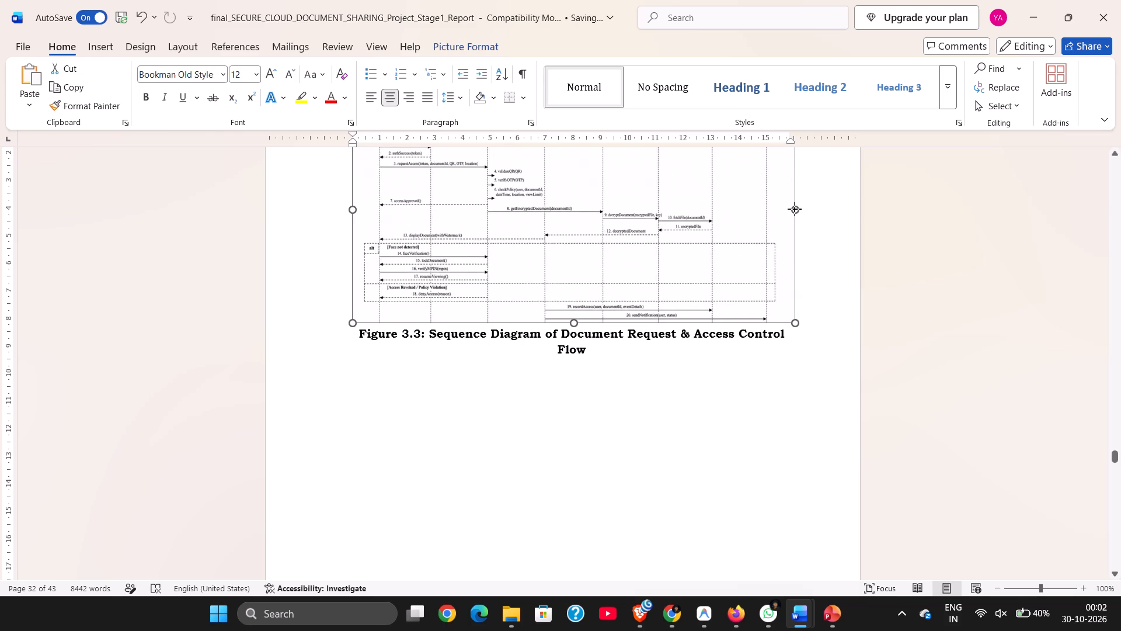
drag(795, 209, 788, 210)
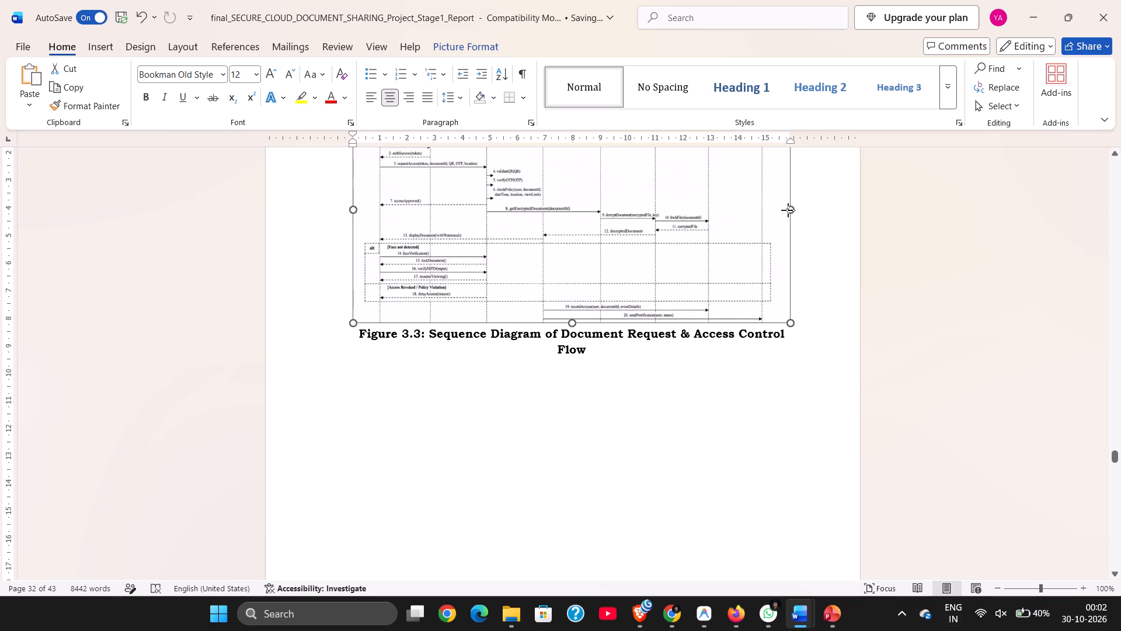
drag(788, 210, 789, 210)
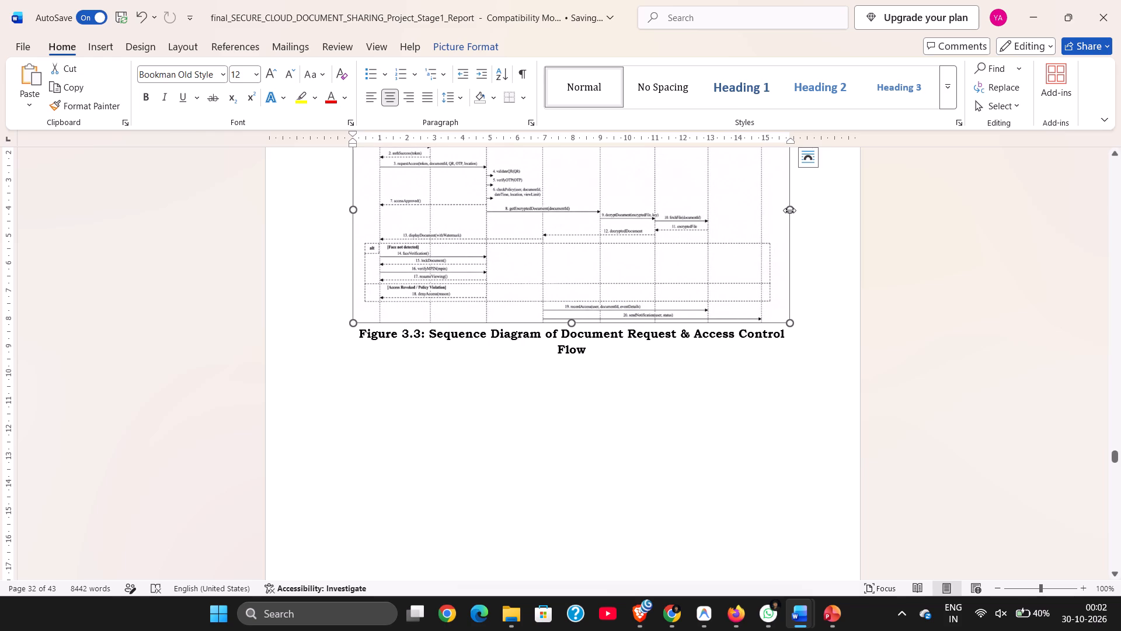
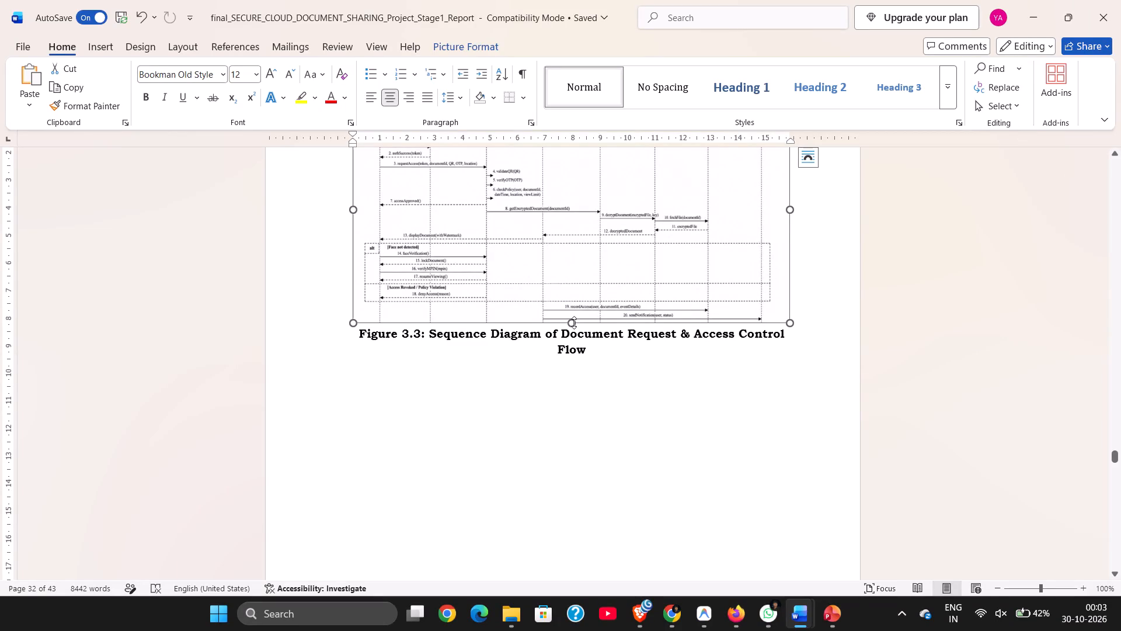
Stretch the Figure 3.3 sequence diagram about 3.3 cm taller and adjust its width to about 16.1 cm.
drag(574, 323, 584, 414)
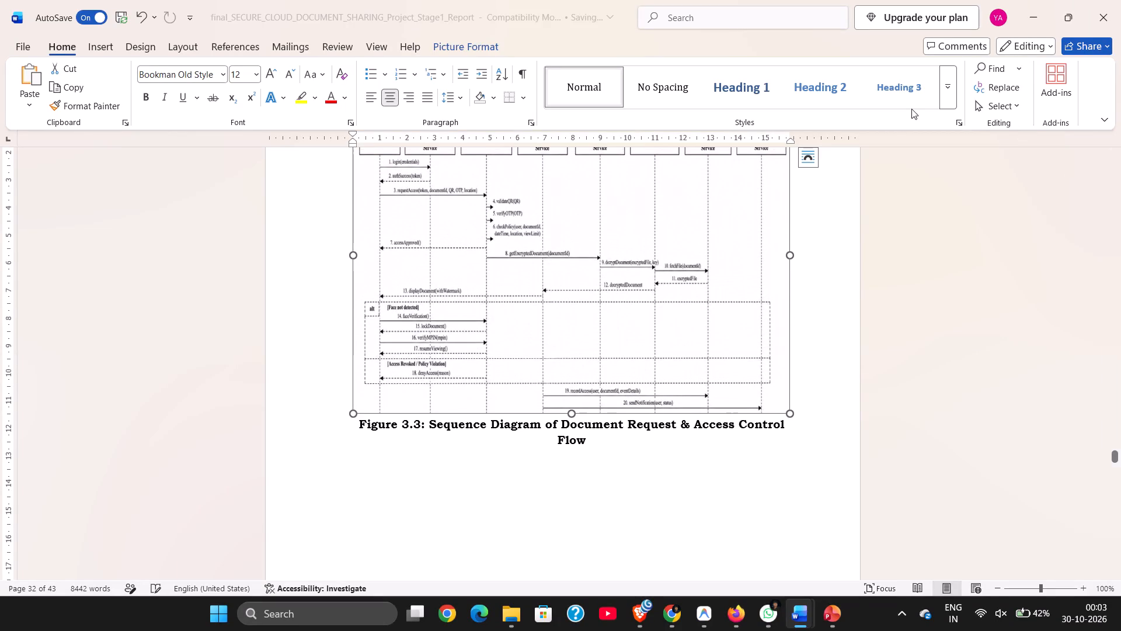
drag(791, 256, 802, 260)
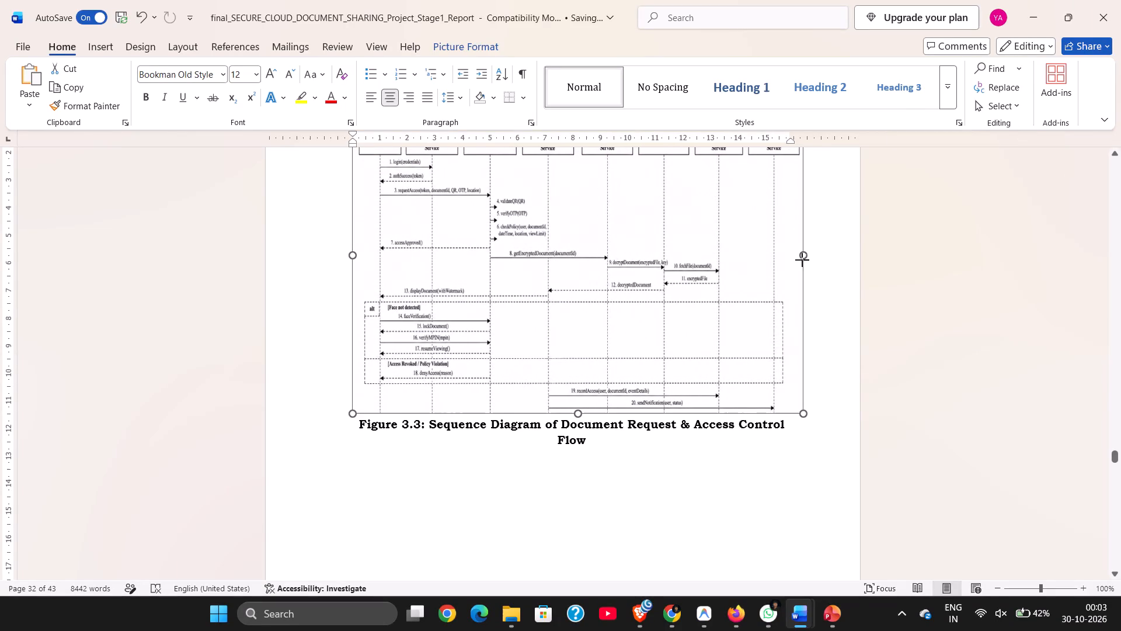
drag(802, 260, 796, 261)
drag(796, 261, 795, 261)
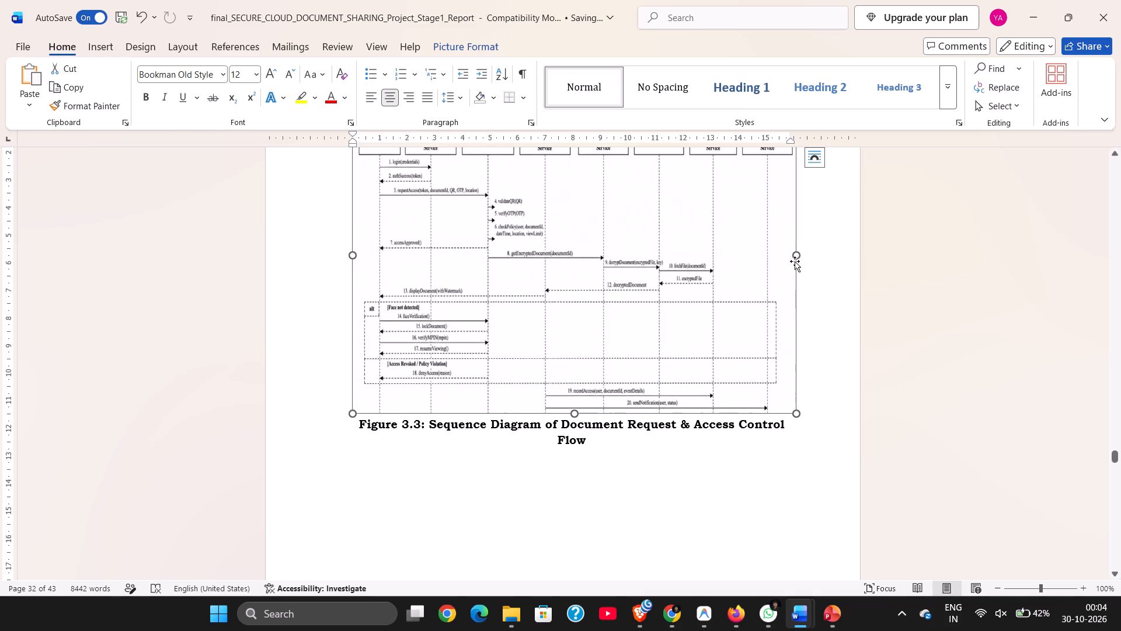
drag(795, 261, 816, 242)
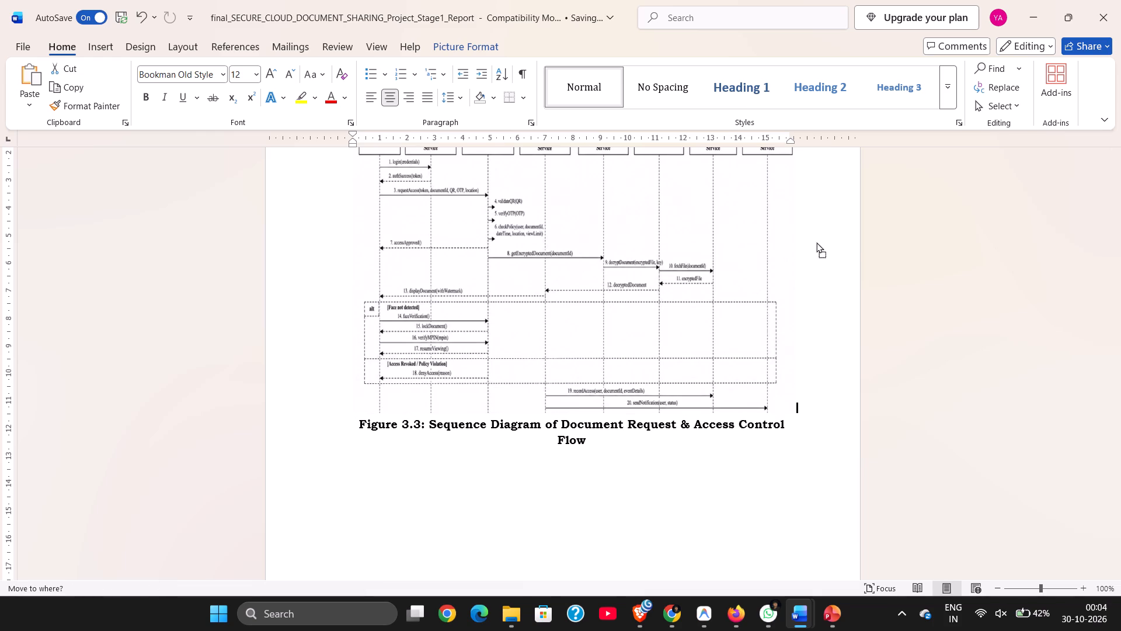
drag(816, 242, 722, 223)
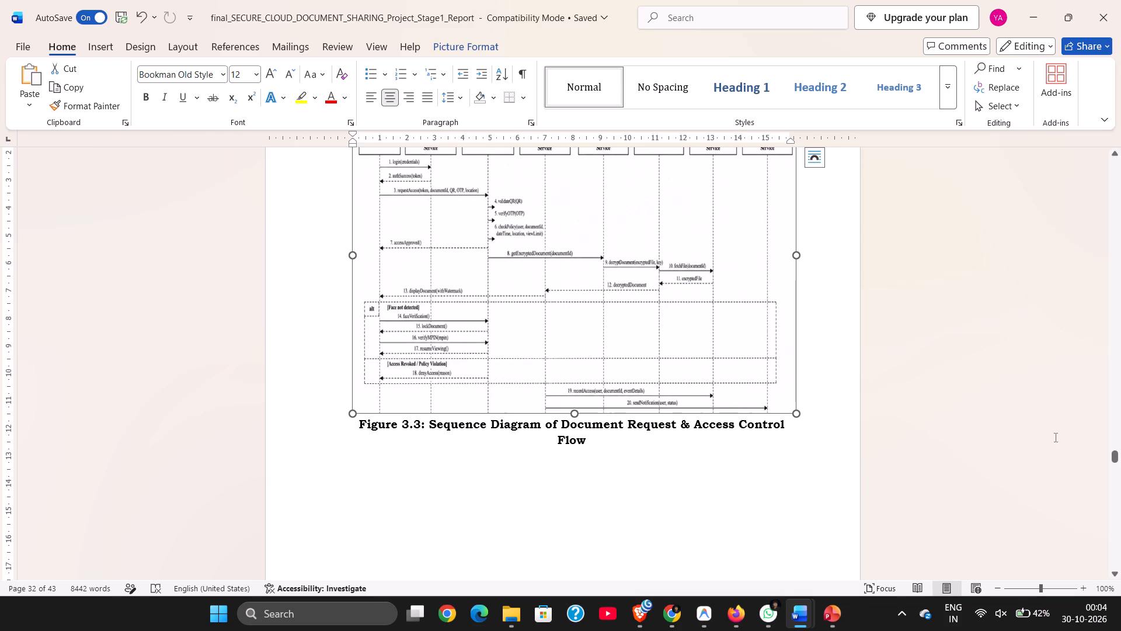
Format the four bullets from QR & Location Submission to Biometric Interruption in Bookman Old Style, size 12.
scroll(726, 466, down, 2)
scroll(726, 466, up, 1)
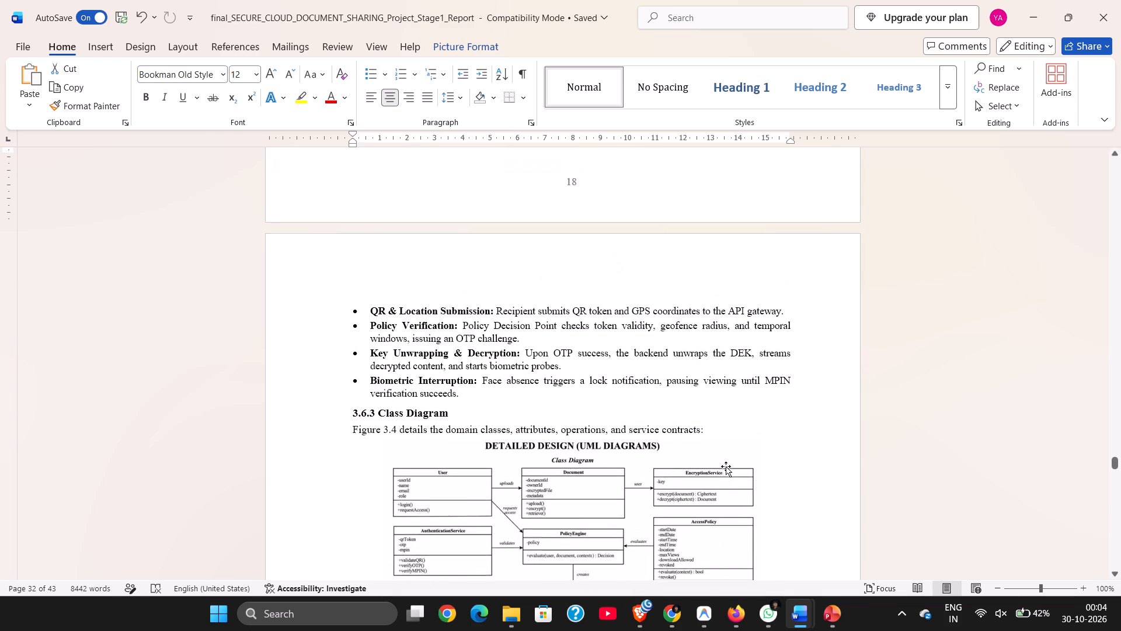
drag(468, 395, 349, 330)
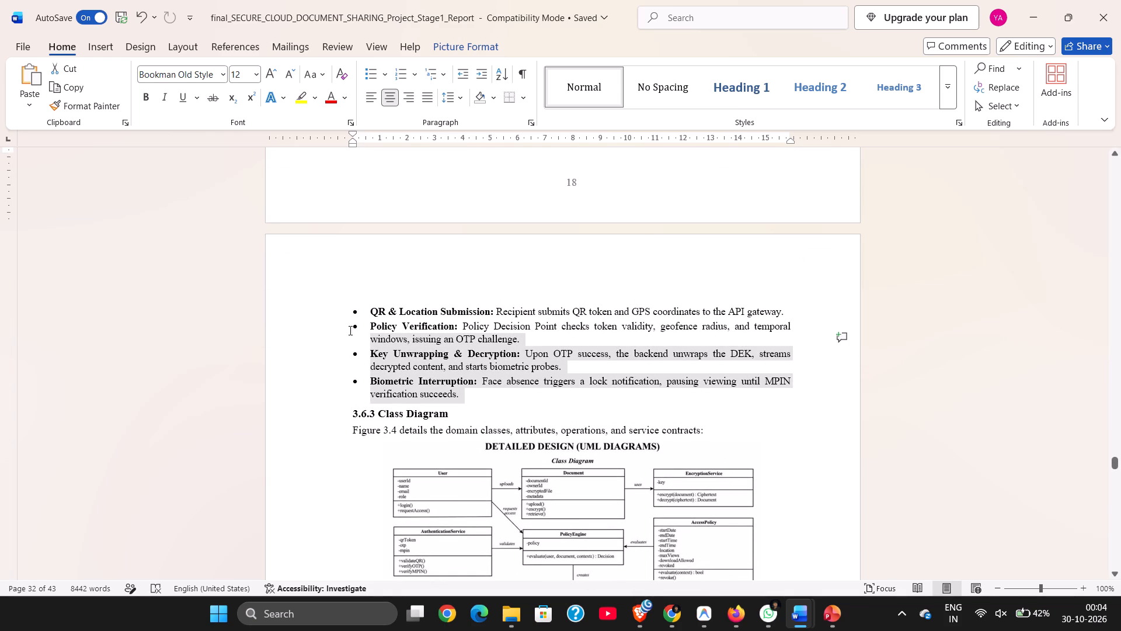
drag(349, 330, 341, 307)
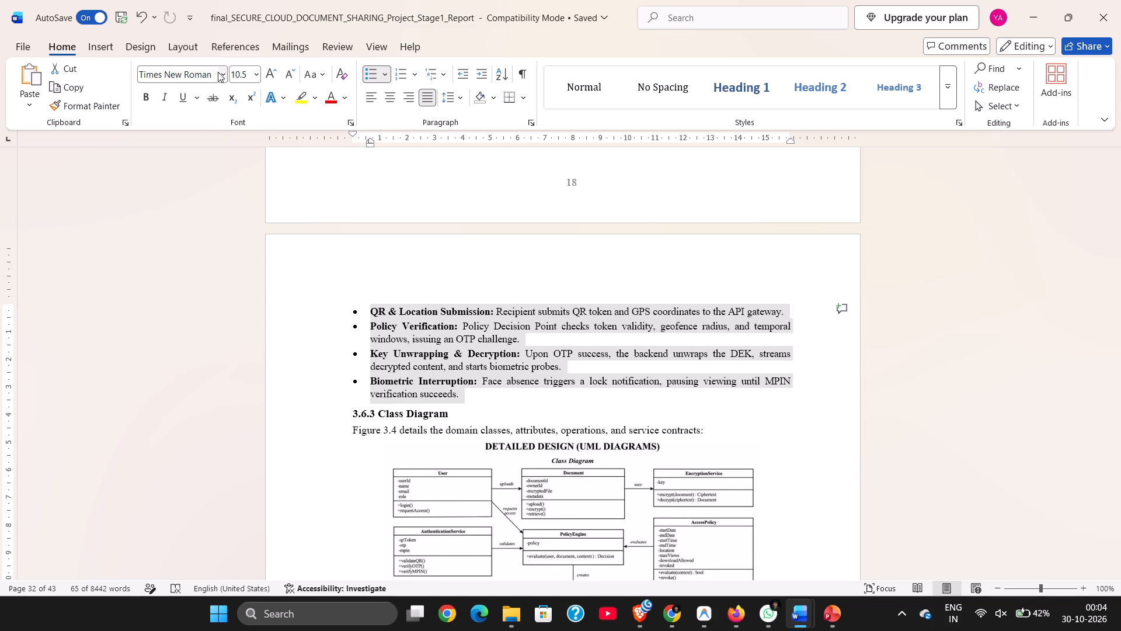
click(218, 72)
click(226, 180)
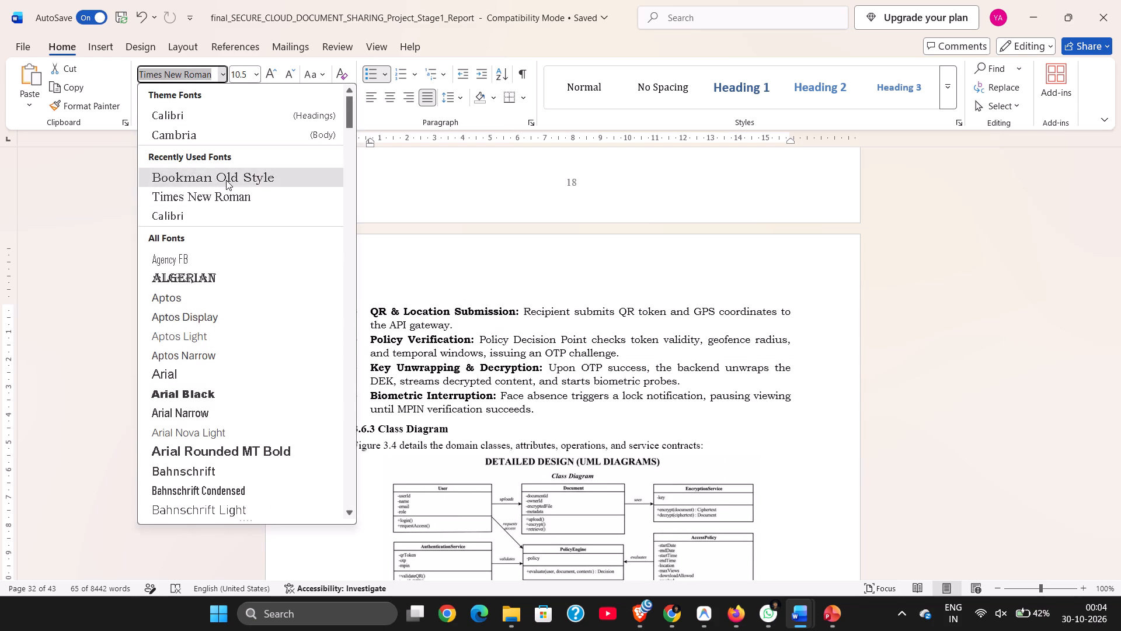
click(243, 78)
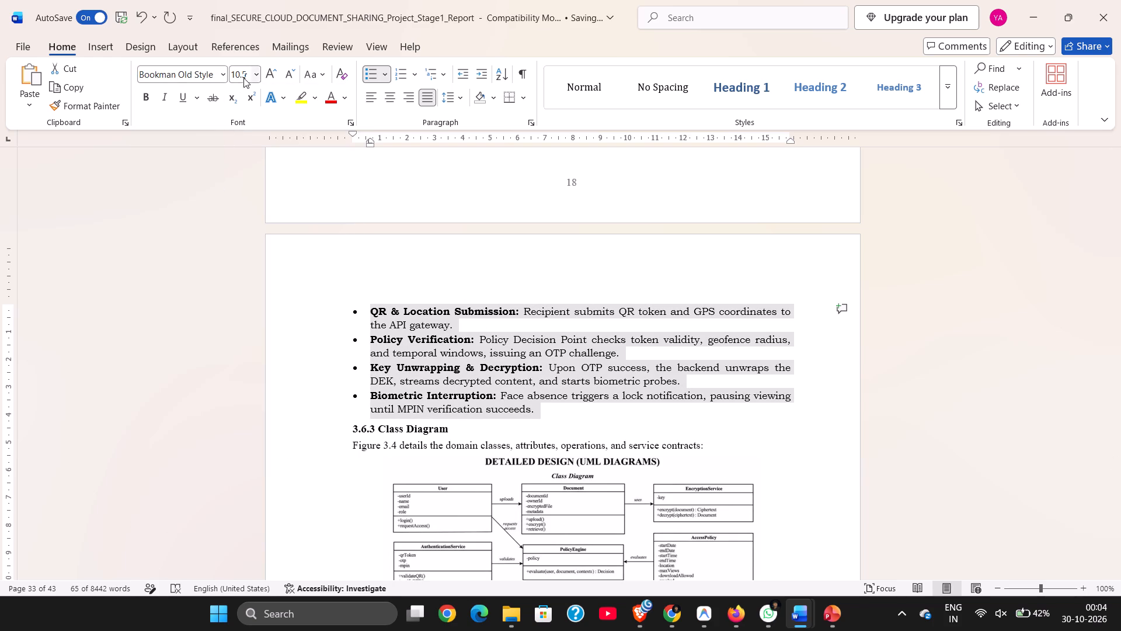
key(BackSpace)
text(12)
key(Return)
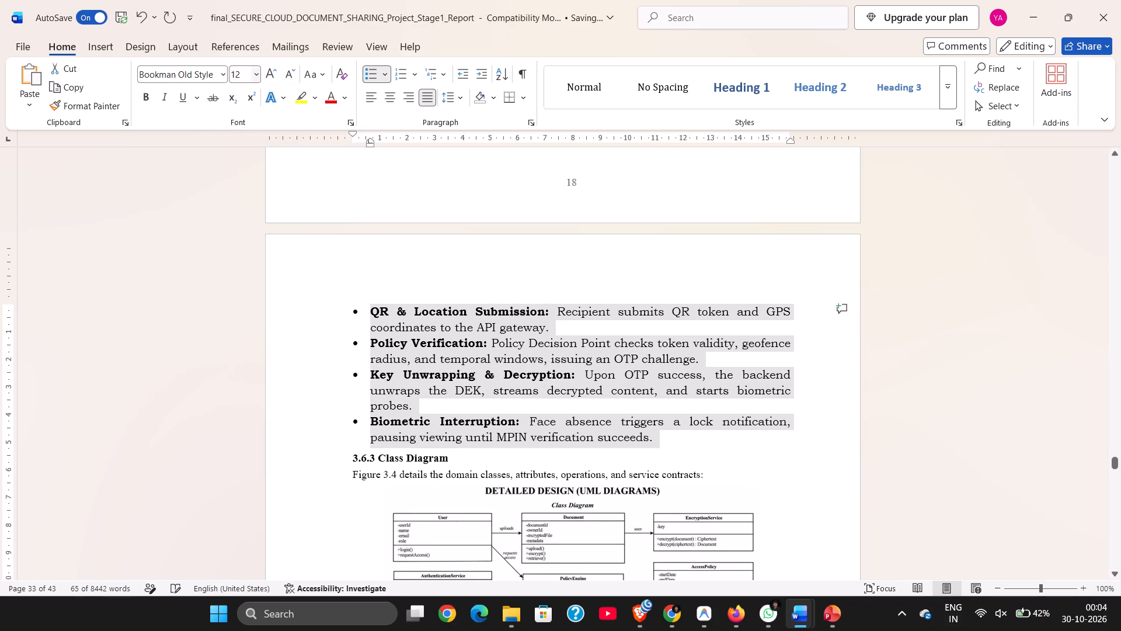
Move the four formatted bullets directly below the Figure 3.3 caption, closing the page gap before the 3.6.3 Class Diagram heading.
key(ctrl+x)
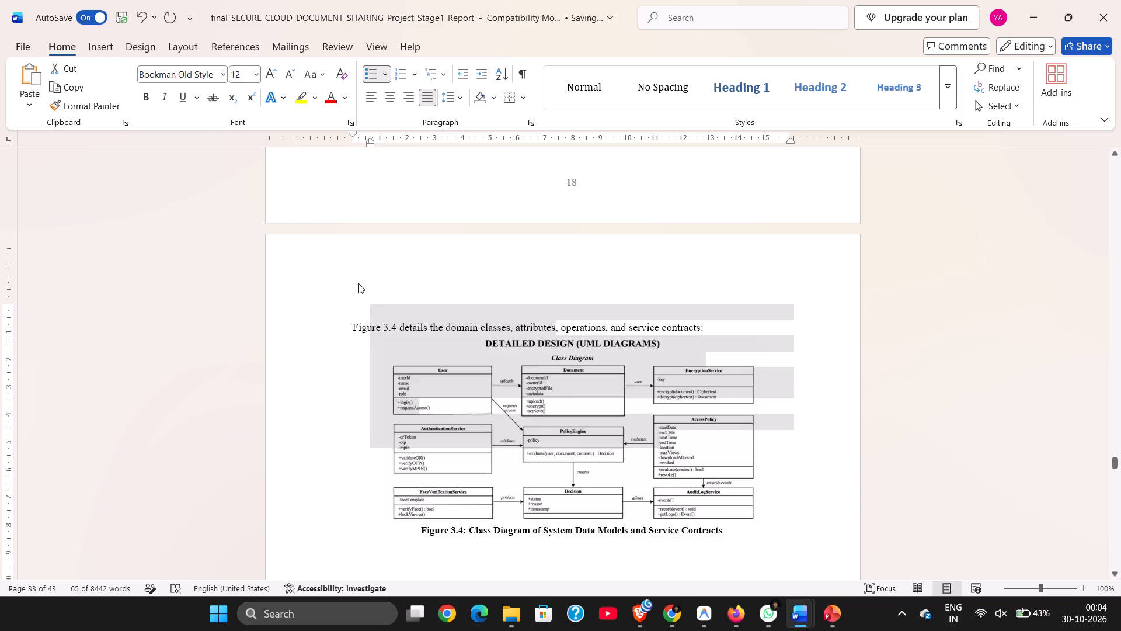
scroll(358, 283, up, 3)
click(650, 456)
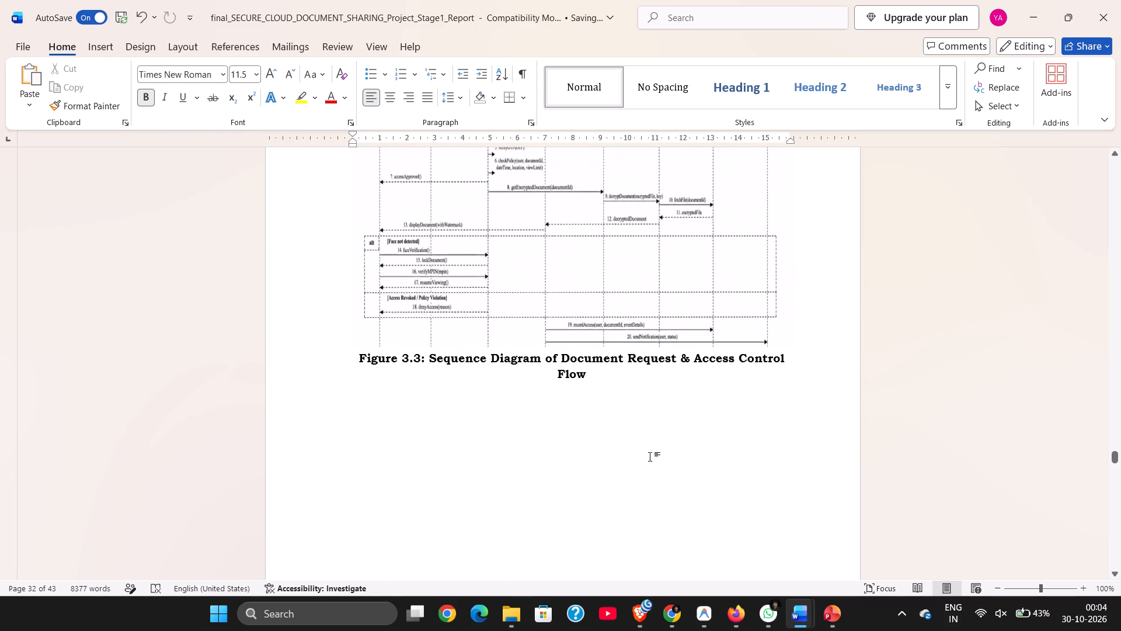
key(ctrl+v)
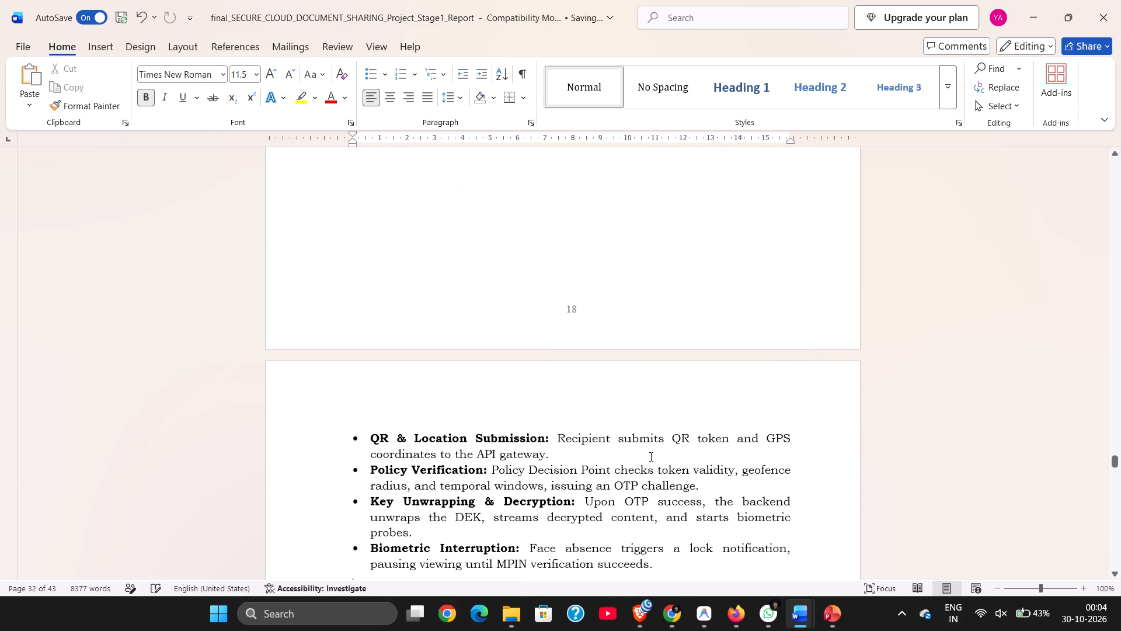
key(ctrl+z)
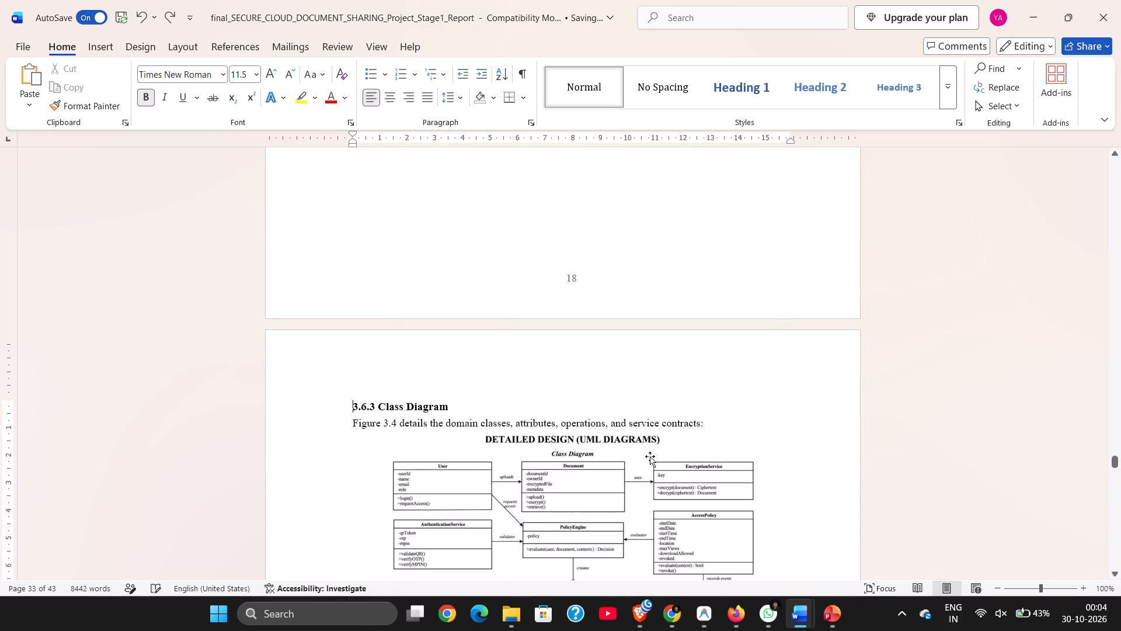
scroll(650, 456, up, 3)
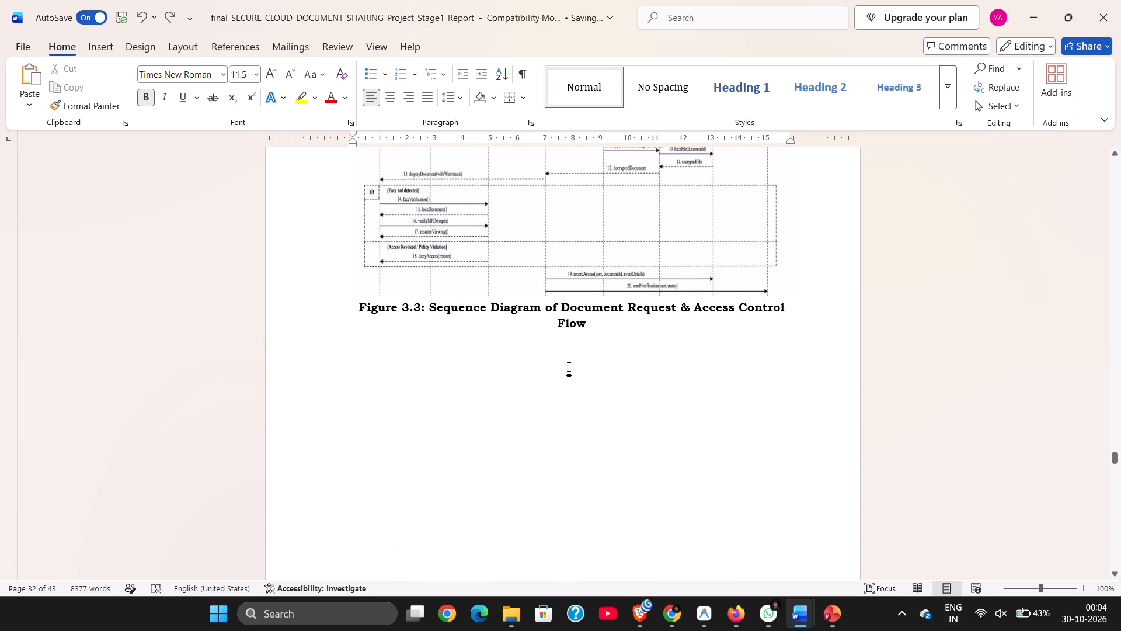
click(459, 497)
scroll(459, 497, down, 1)
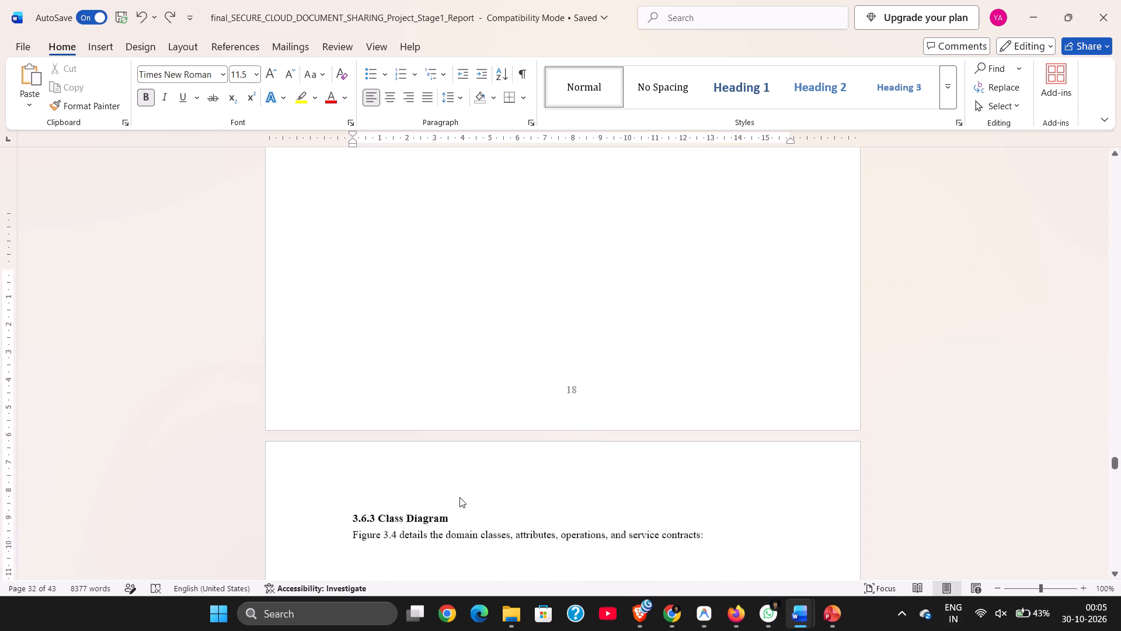
scroll(459, 497, down, 1)
click(354, 197)
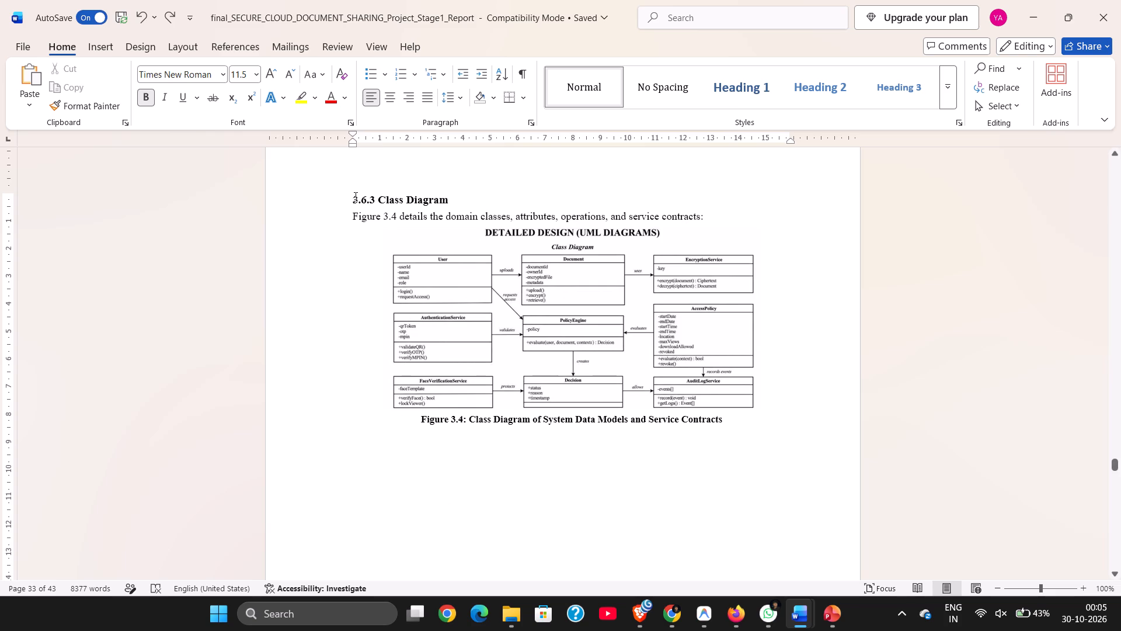
key(BackSpace)
key(BackSpace)
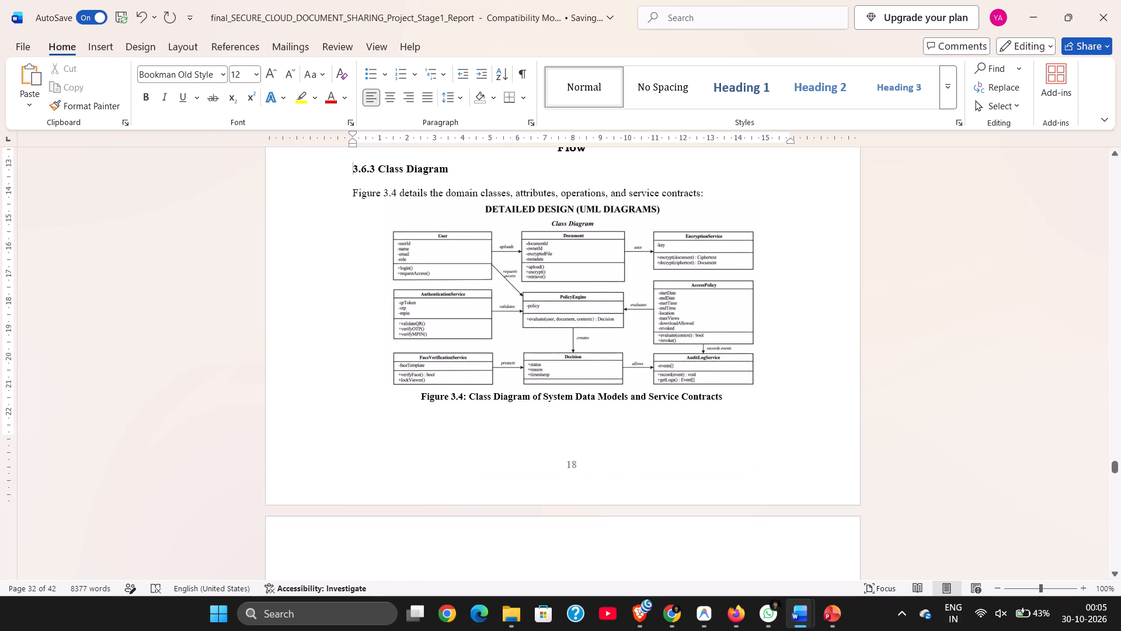
key(ctrl+v)
Select the 3.6.3 Class Diagram heading and the Figure 3.4 introductory sentence below it.
scroll(354, 197, down, 1)
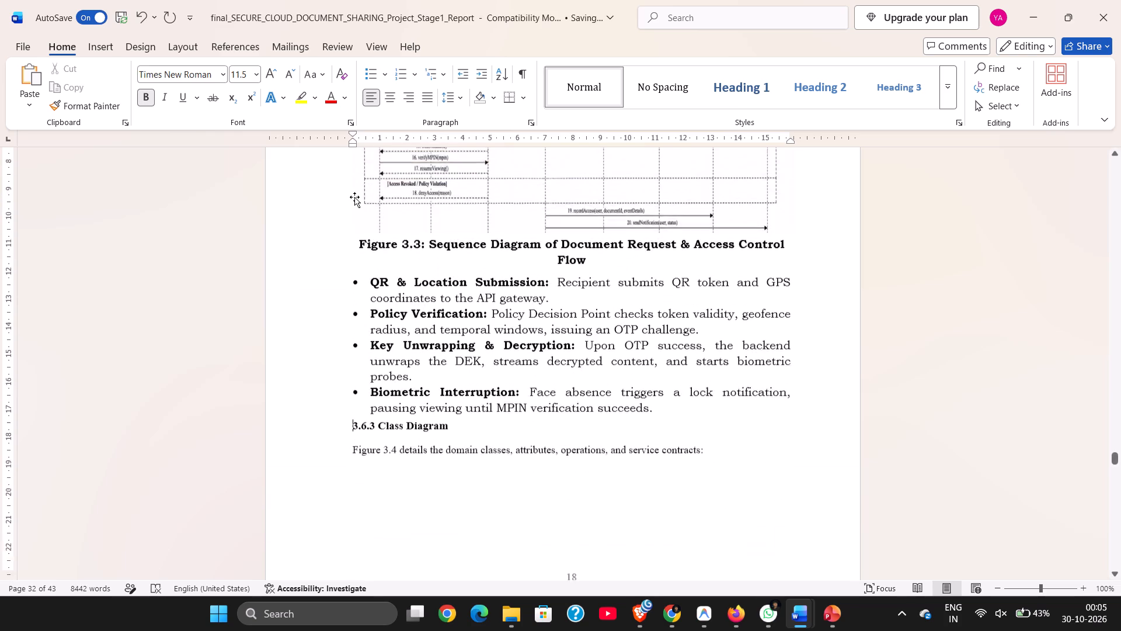
scroll(354, 197, down, 1)
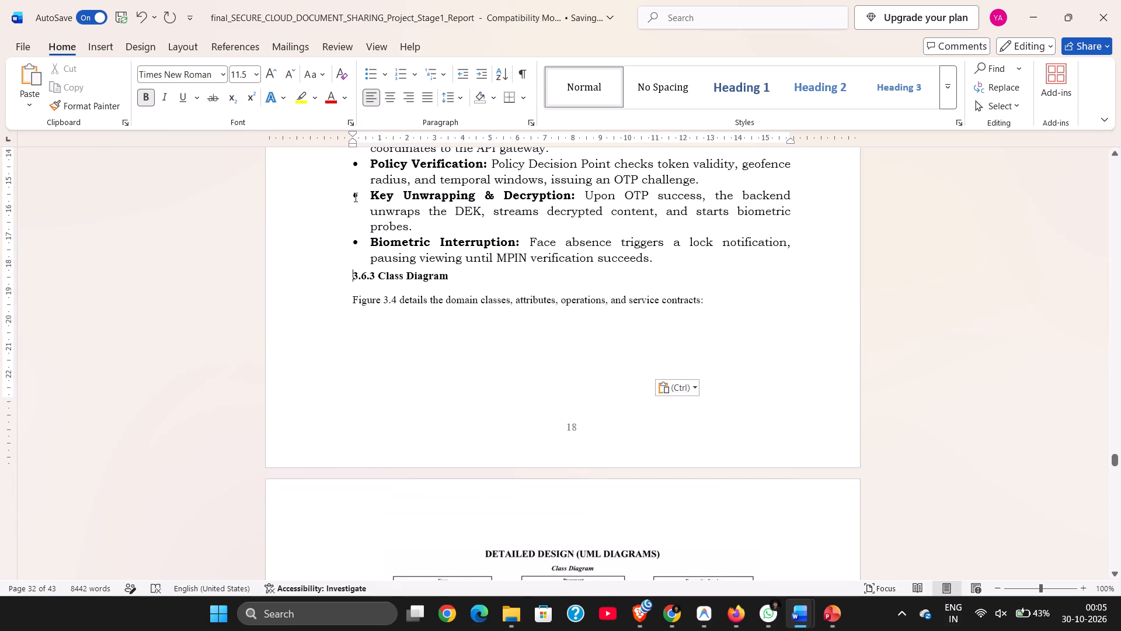
drag(356, 275, 485, 296)
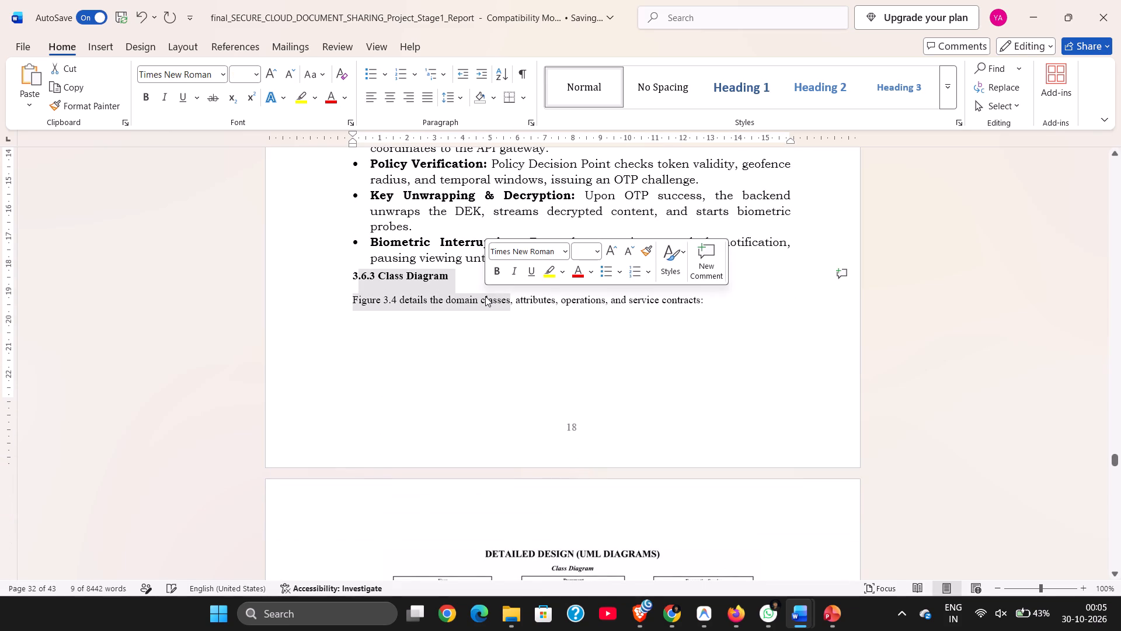
click(647, 343)
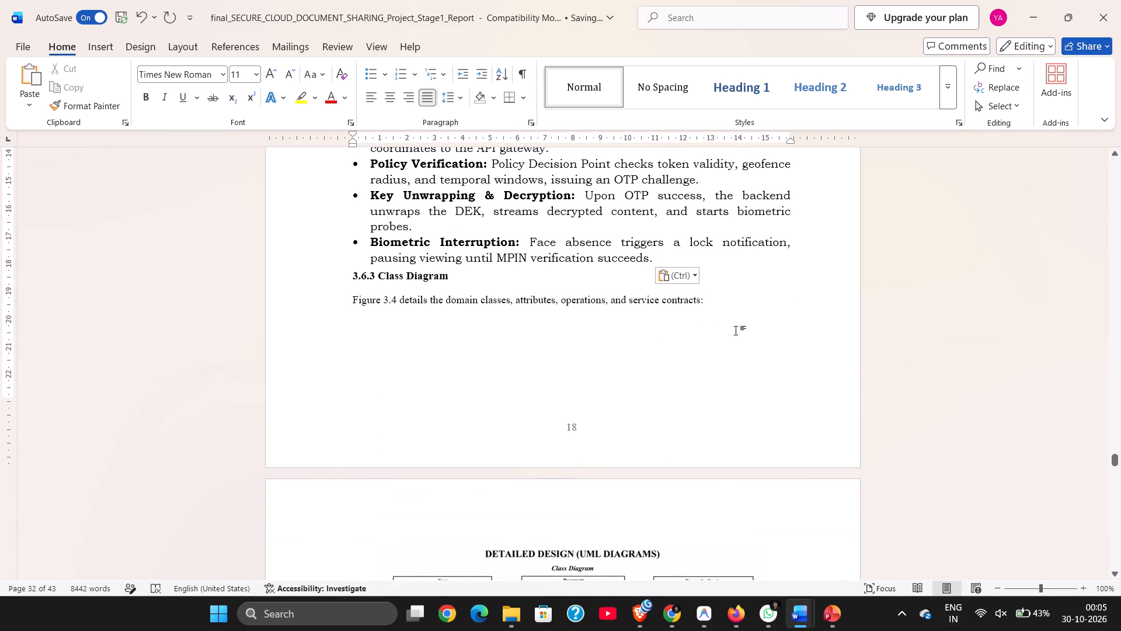
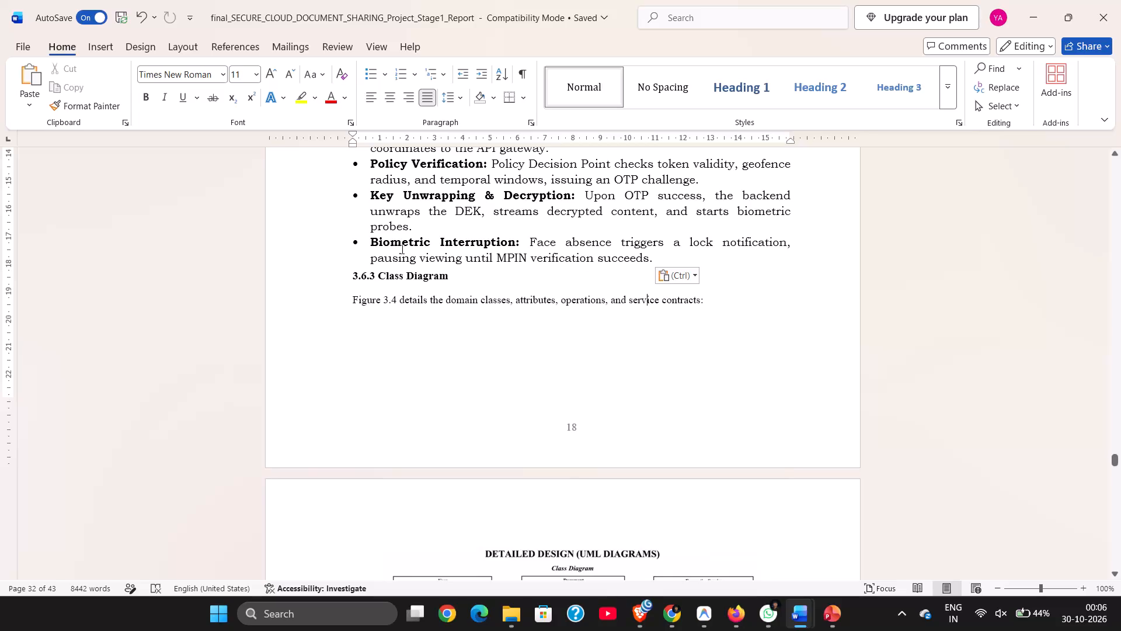
Format the 3.6.3 Class Diagram heading and the Figure 3.4 introductory sentence in Bookman Old Style, size 12.
drag(347, 273, 682, 392)
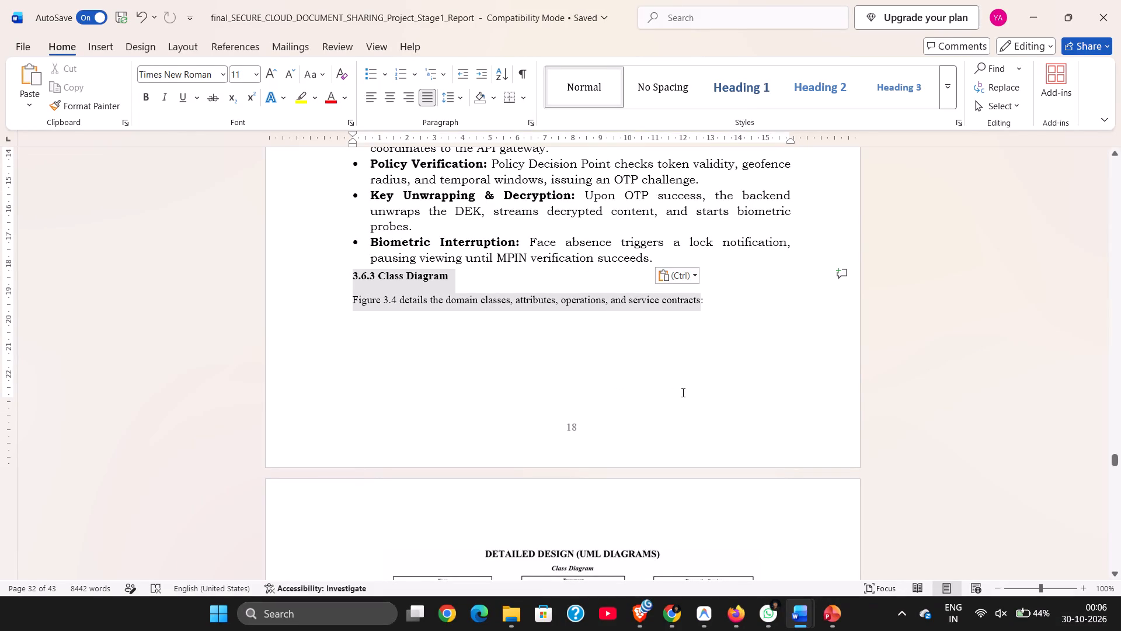
drag(682, 392, 706, 379)
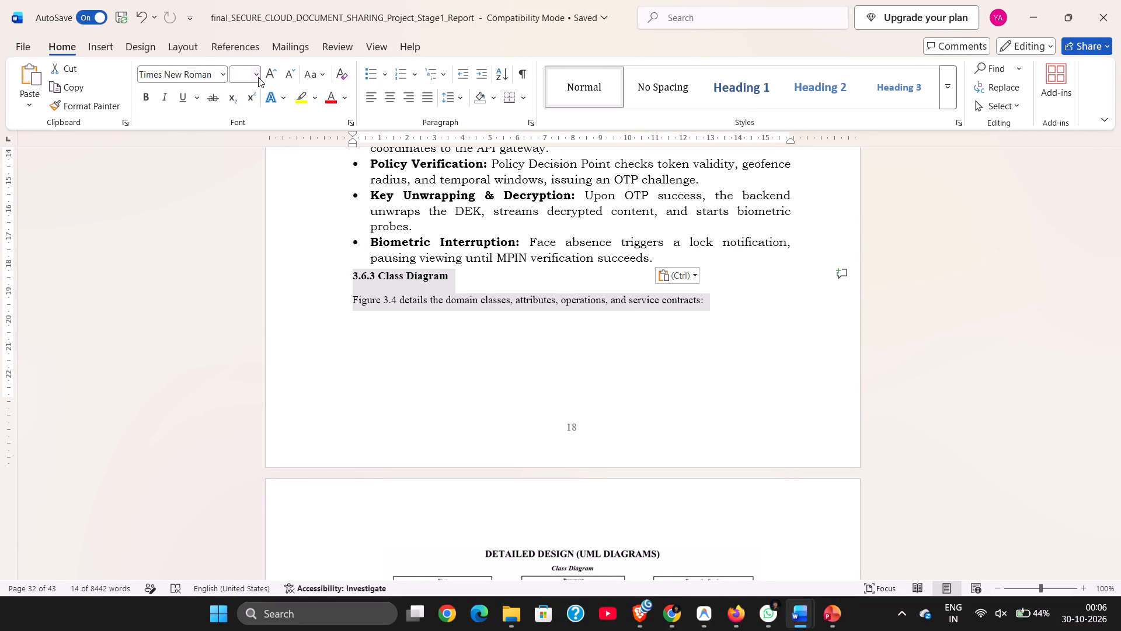
click(219, 75)
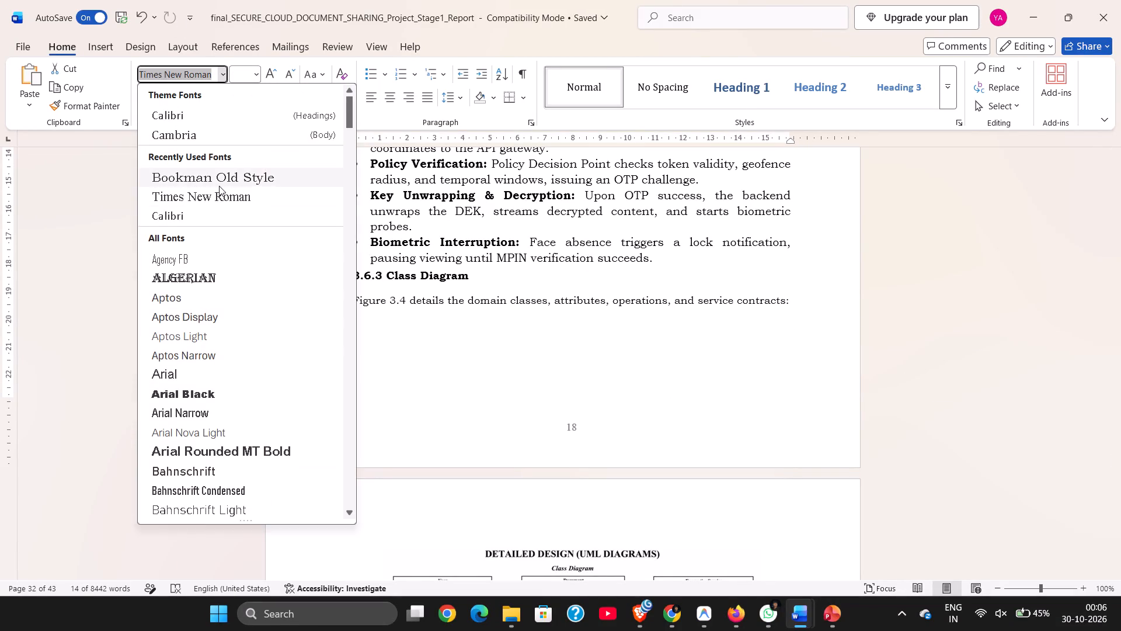
click(219, 186)
click(238, 78)
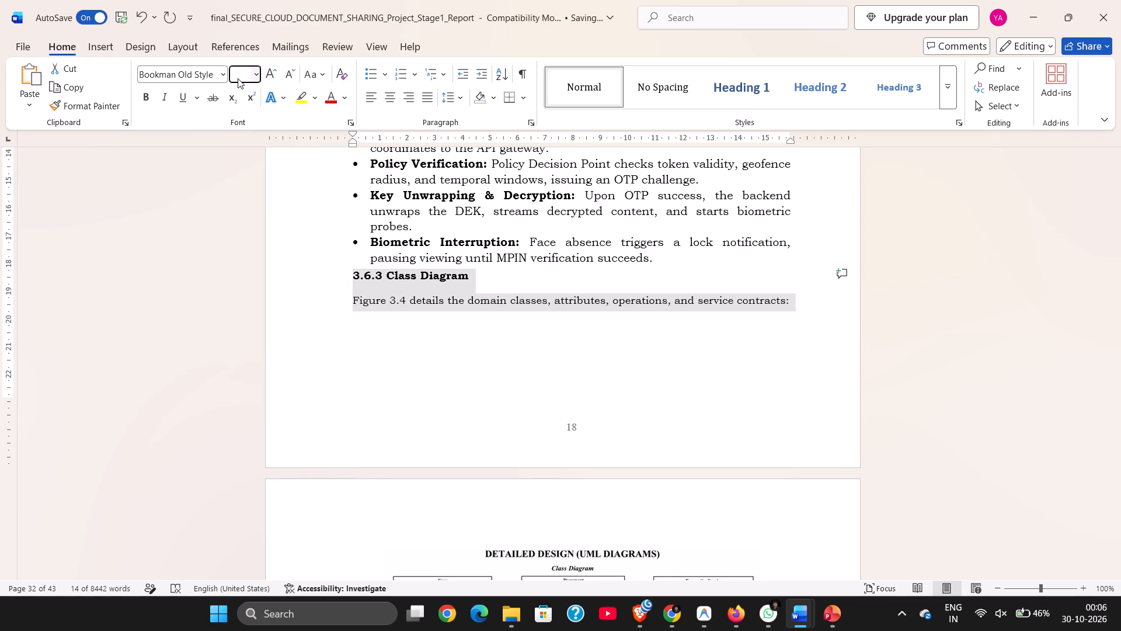
text(12)
key(Return)
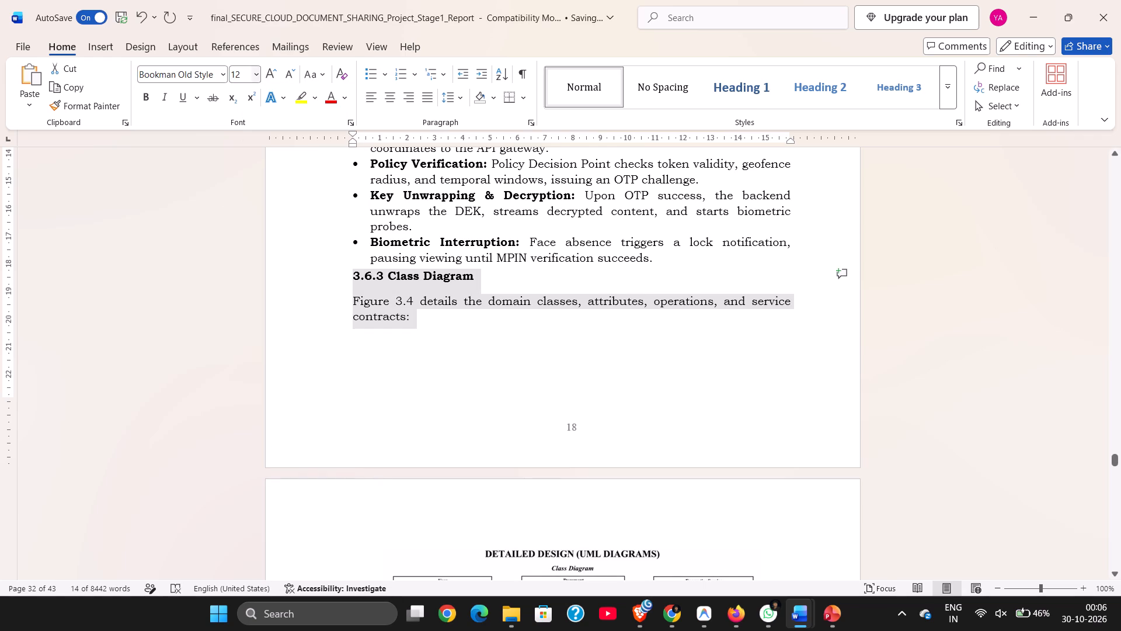
Stretch the Figure 3.4 class diagram to about 9.9 cm tall and 14.3 cm wide.
scroll(439, 425, down, 2)
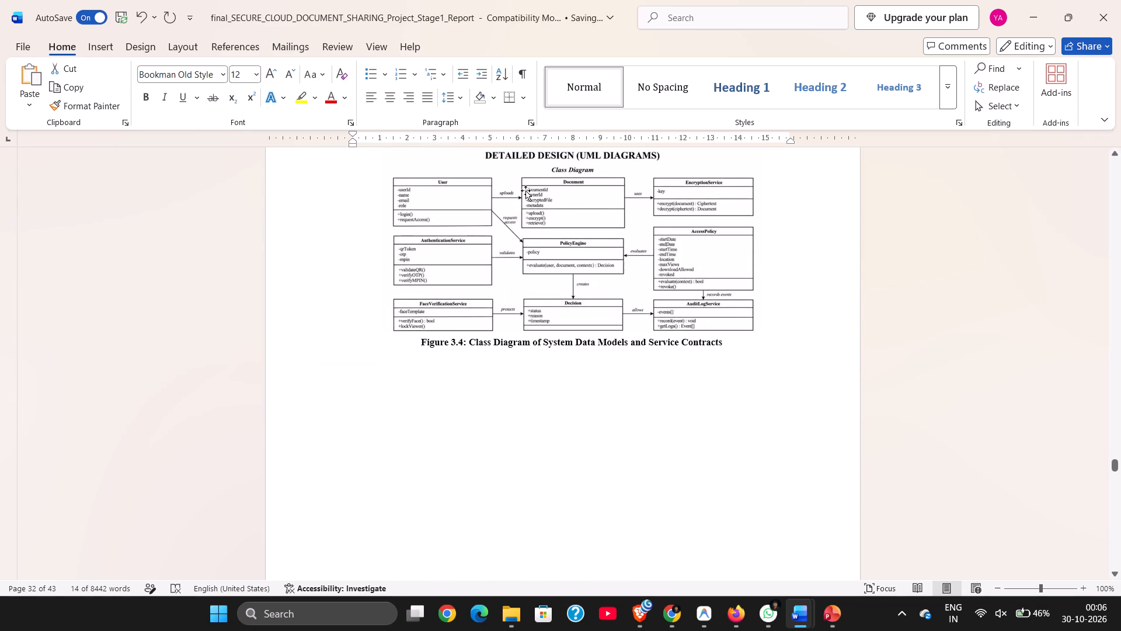
click(525, 190)
drag(569, 328, 574, 446)
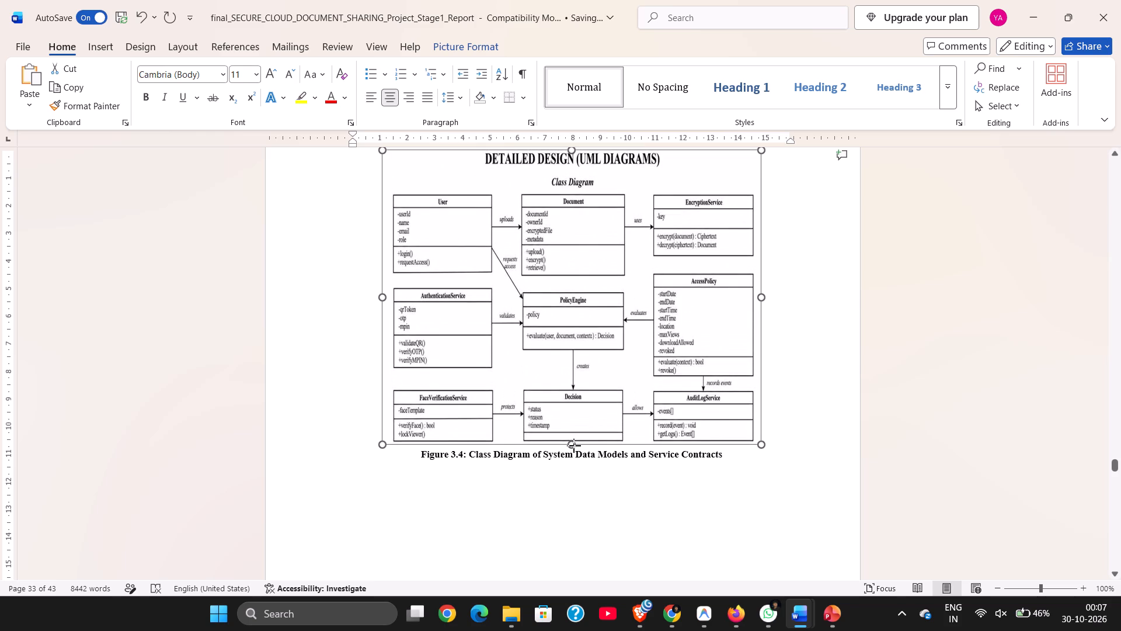
drag(574, 446, 578, 423)
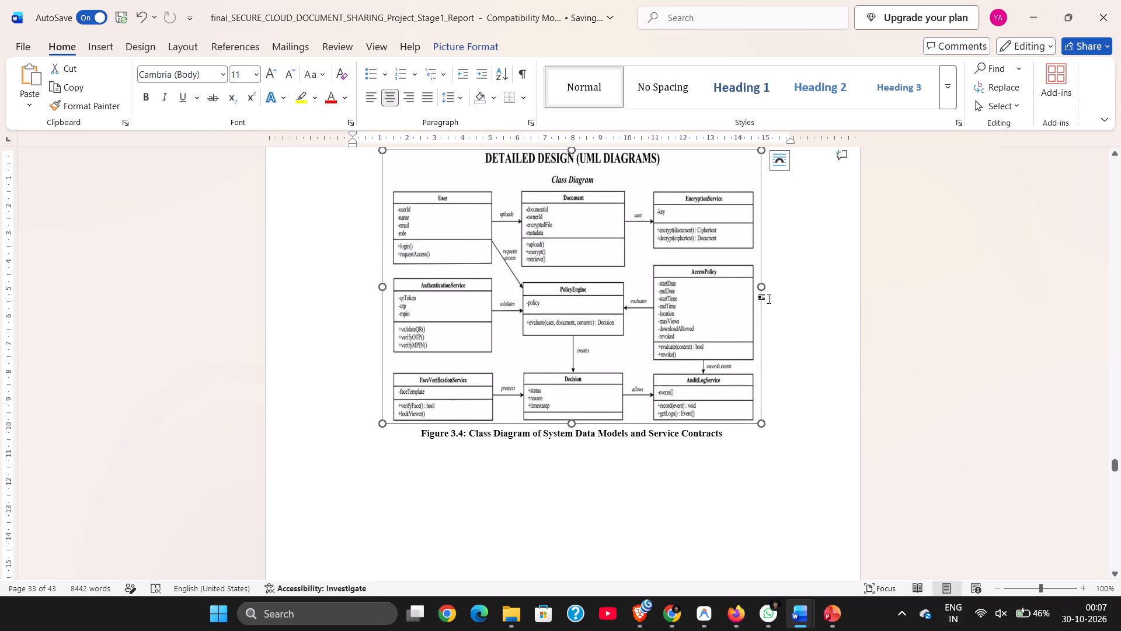
drag(761, 287, 771, 285)
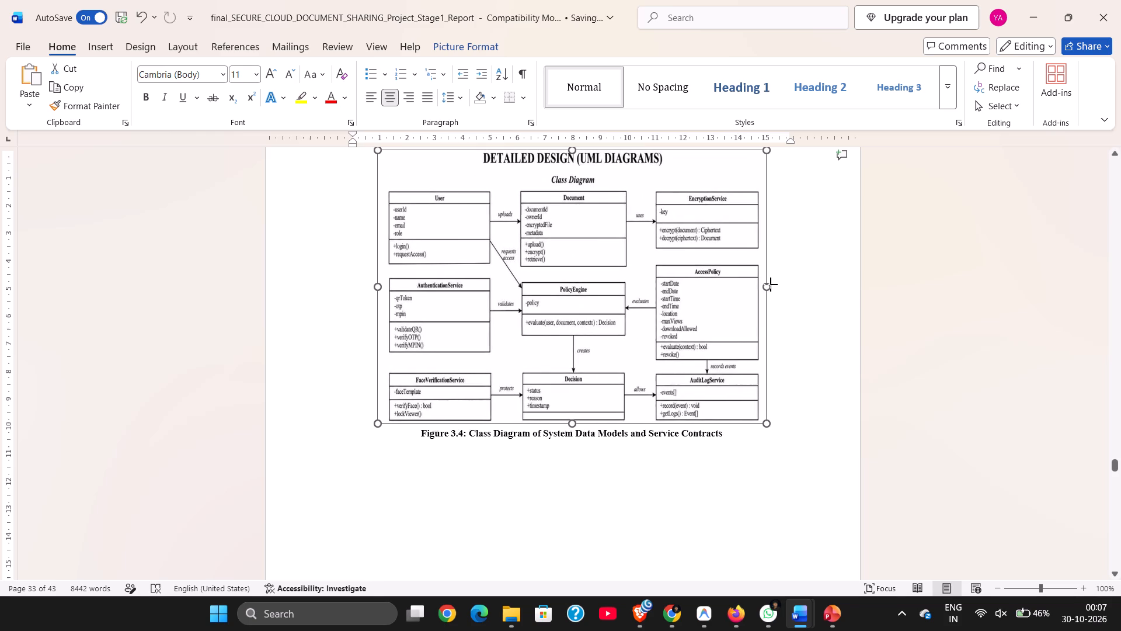
drag(771, 285, 776, 283)
Format the Figure 3.4 caption in Bookman Old Style, size 12.
scroll(738, 490, down, 1)
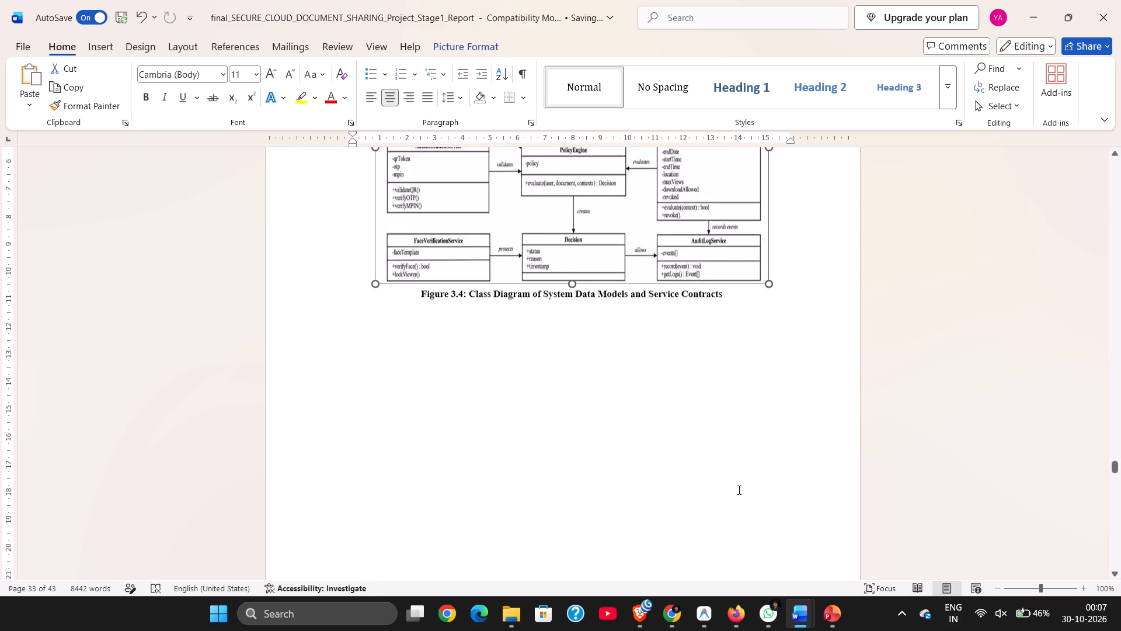
scroll(738, 490, down, 1)
drag(729, 283, 729, 283)
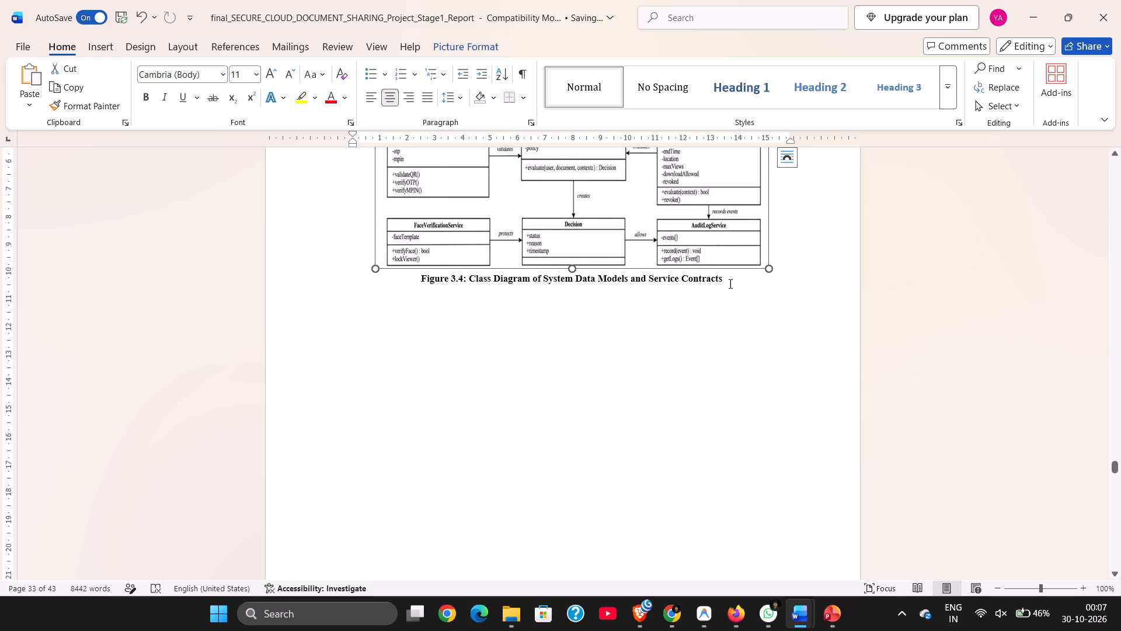
drag(729, 283, 385, 279)
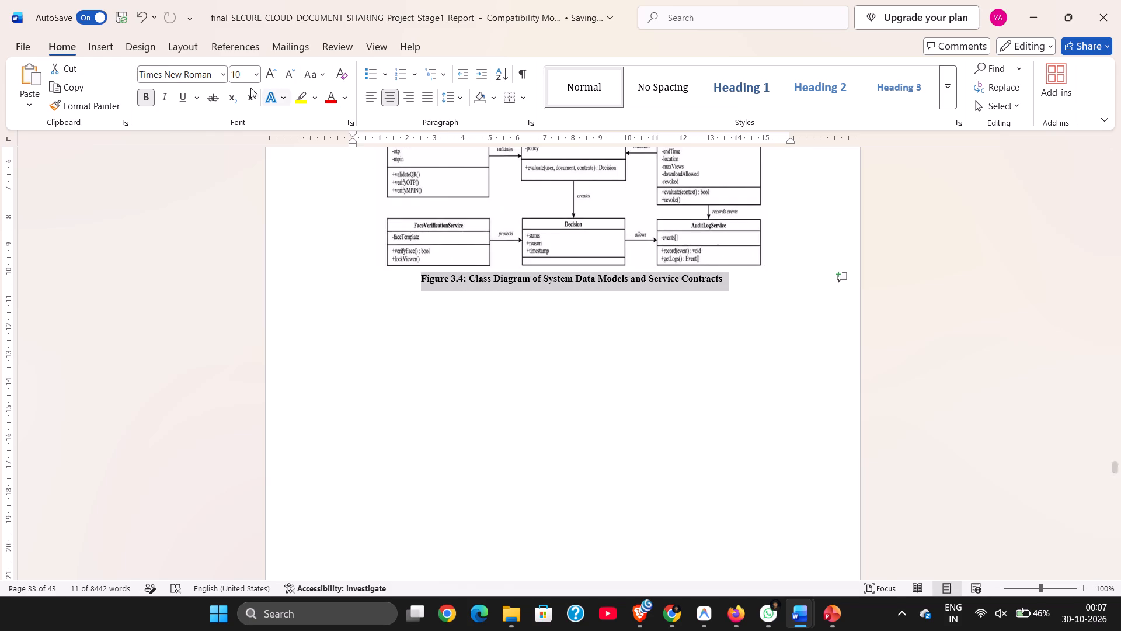
click(220, 75)
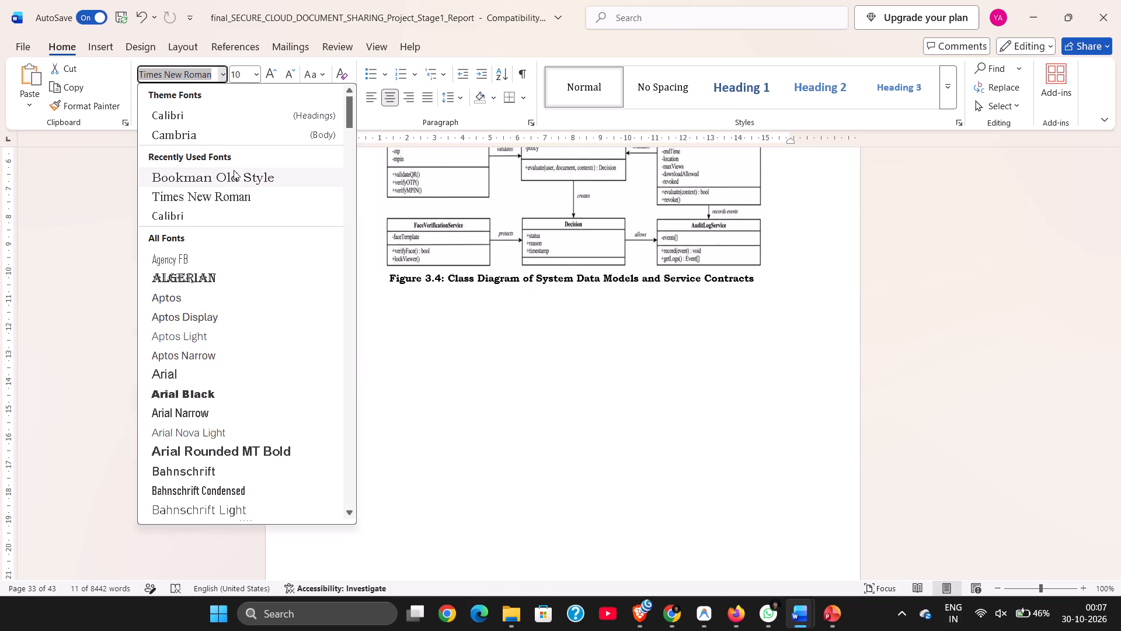
click(234, 170)
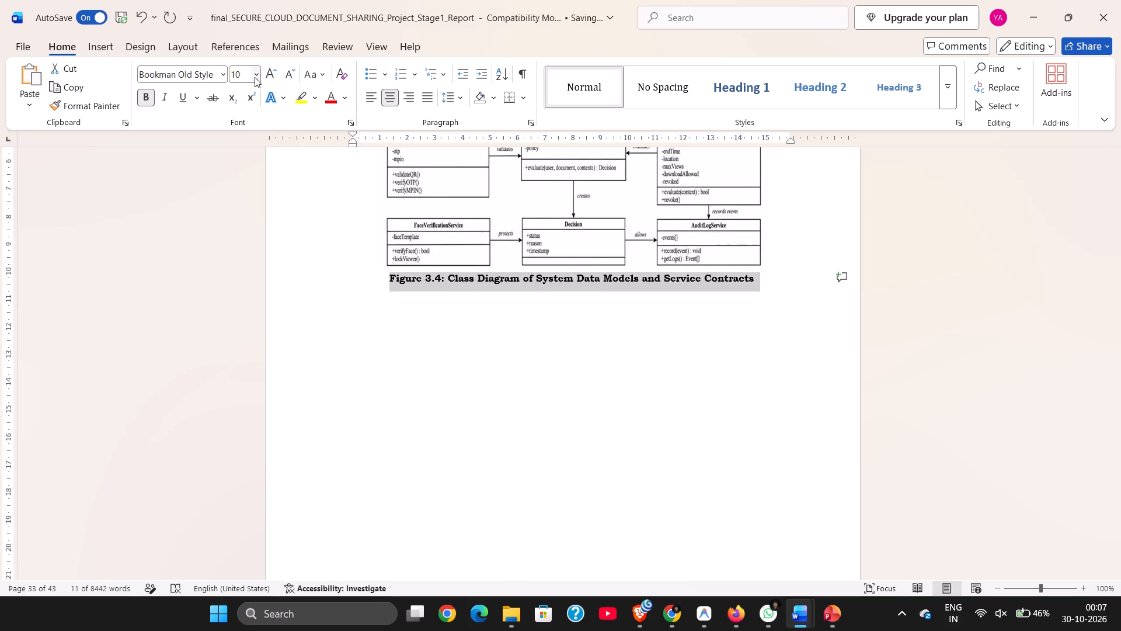
click(257, 78)
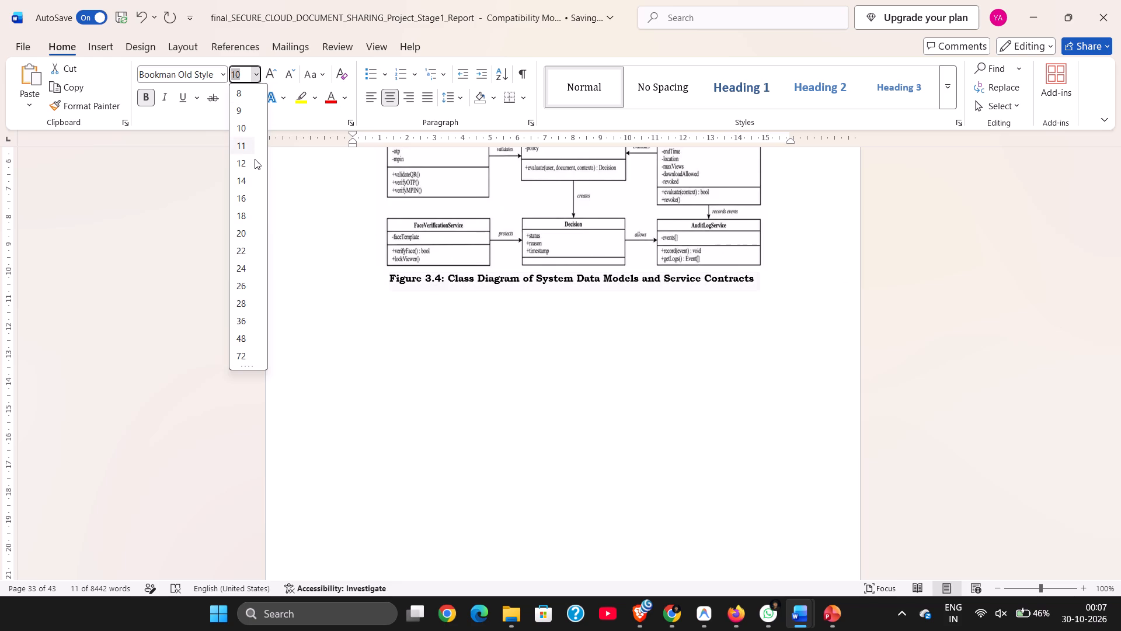
click(255, 162)
click(238, 160)
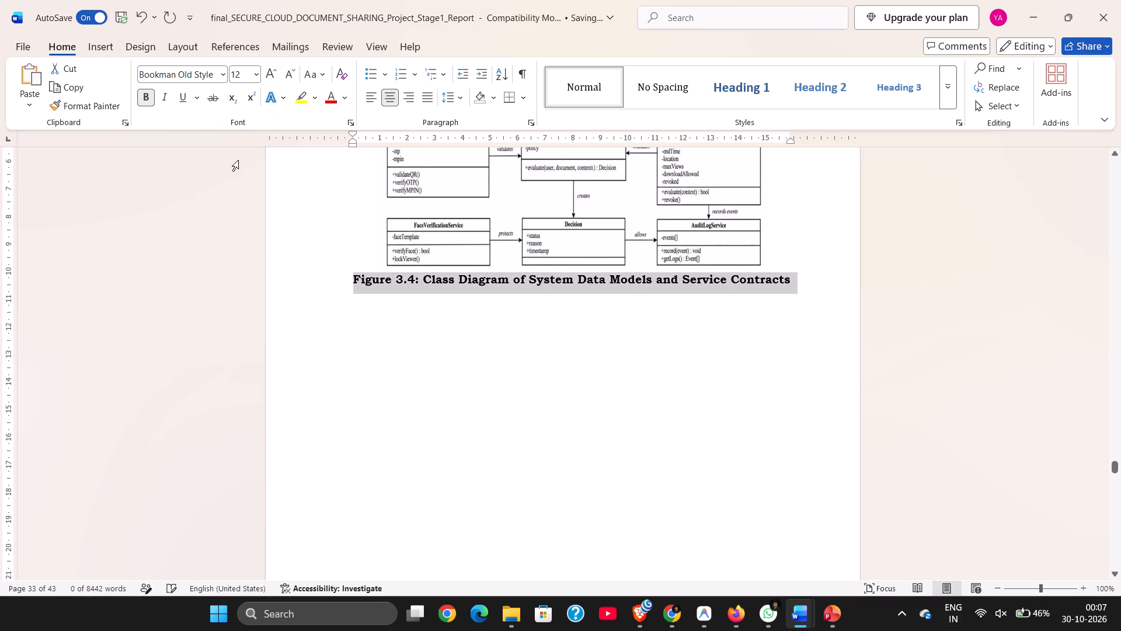
click(517, 386)
Move the three bullets from Core Domain Models to Service Decoupling directly below the Figure 3.4 caption, closing the page gap before the 3.6.4 heading.
scroll(517, 386, down, 1)
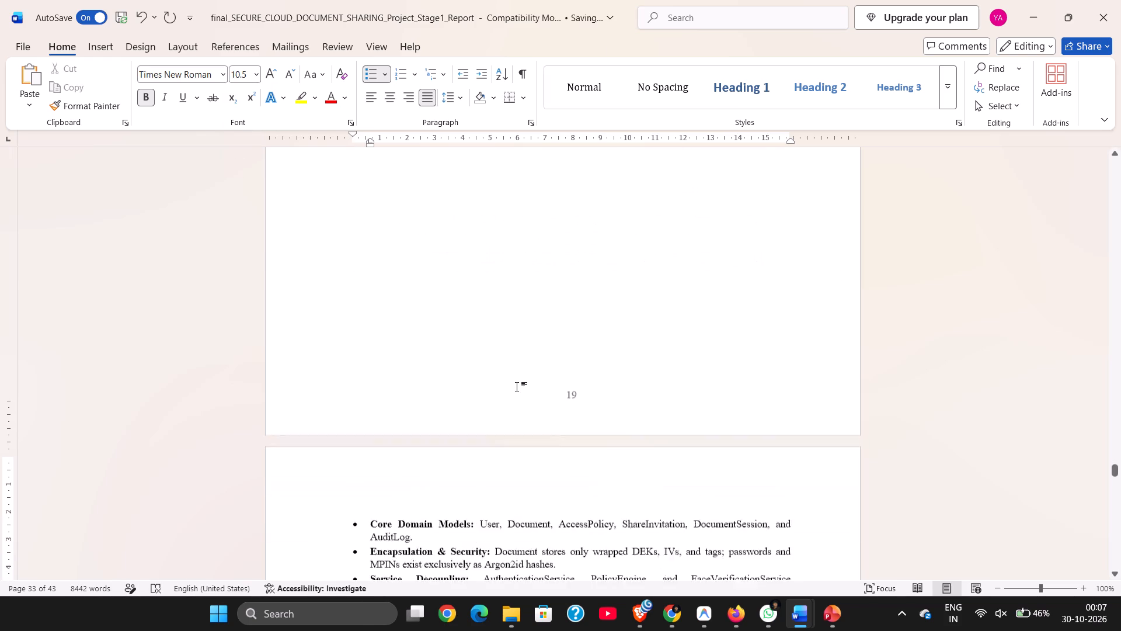
scroll(517, 386, down, 1)
scroll(517, 386, up, 1)
scroll(517, 386, down, 1)
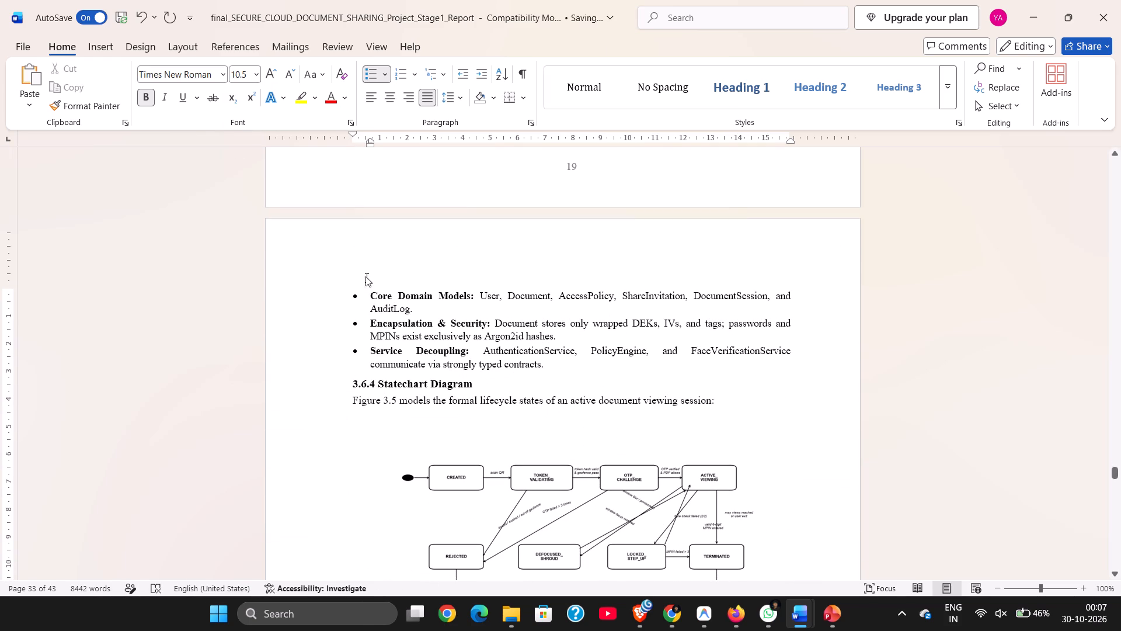
click(350, 298)
scroll(350, 298, up, 3)
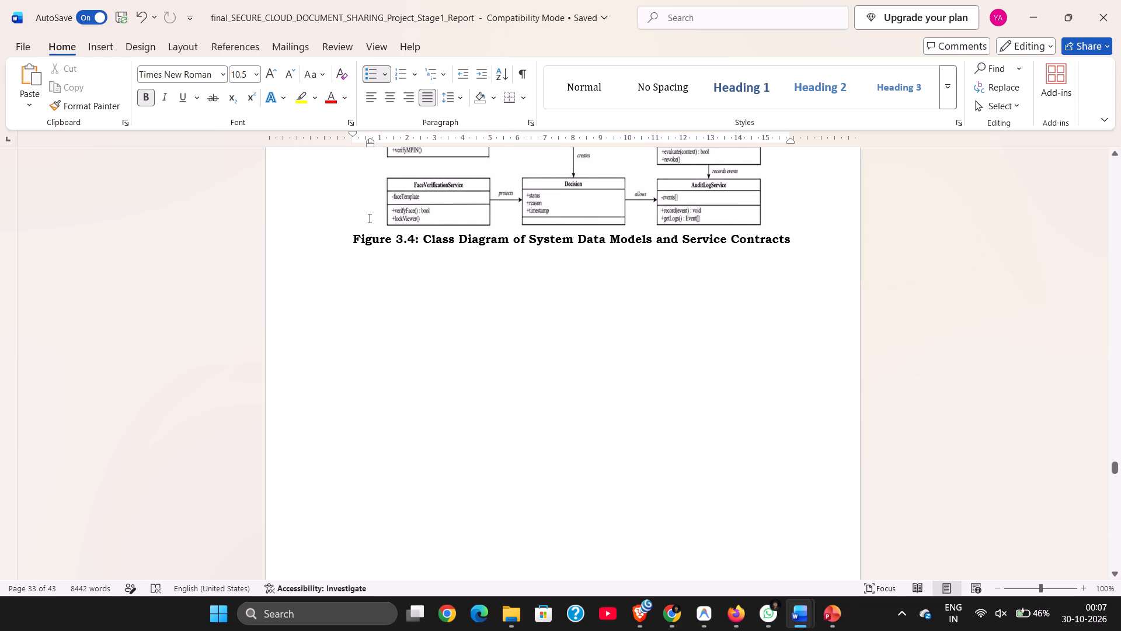
drag(358, 234, 653, 285)
click(653, 285)
scroll(653, 285, down, 1)
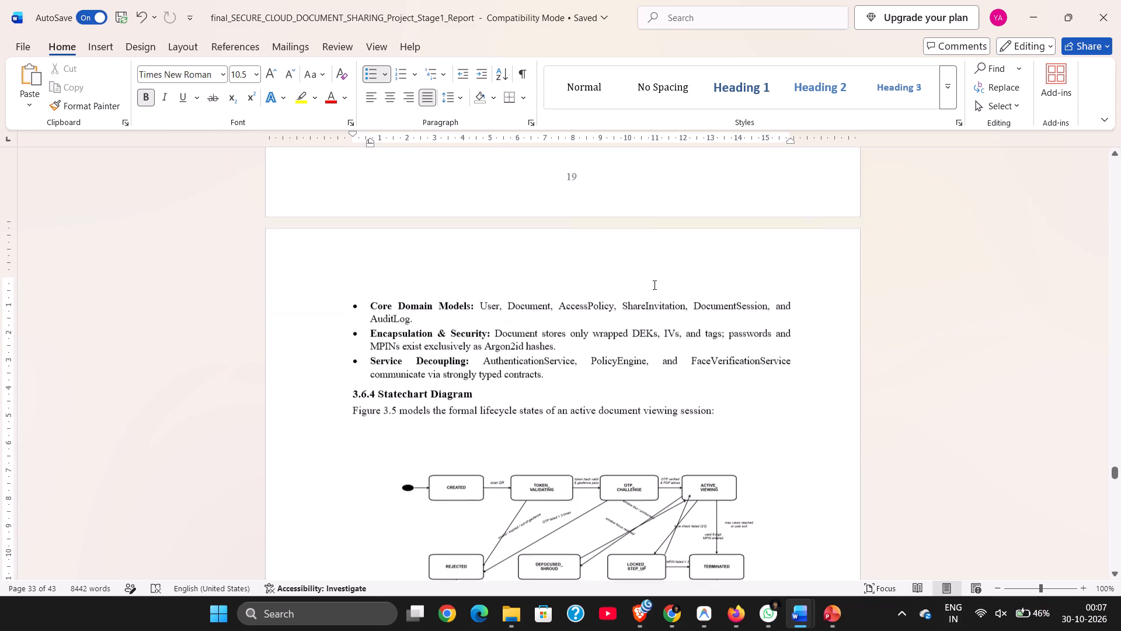
scroll(653, 285, down, 2)
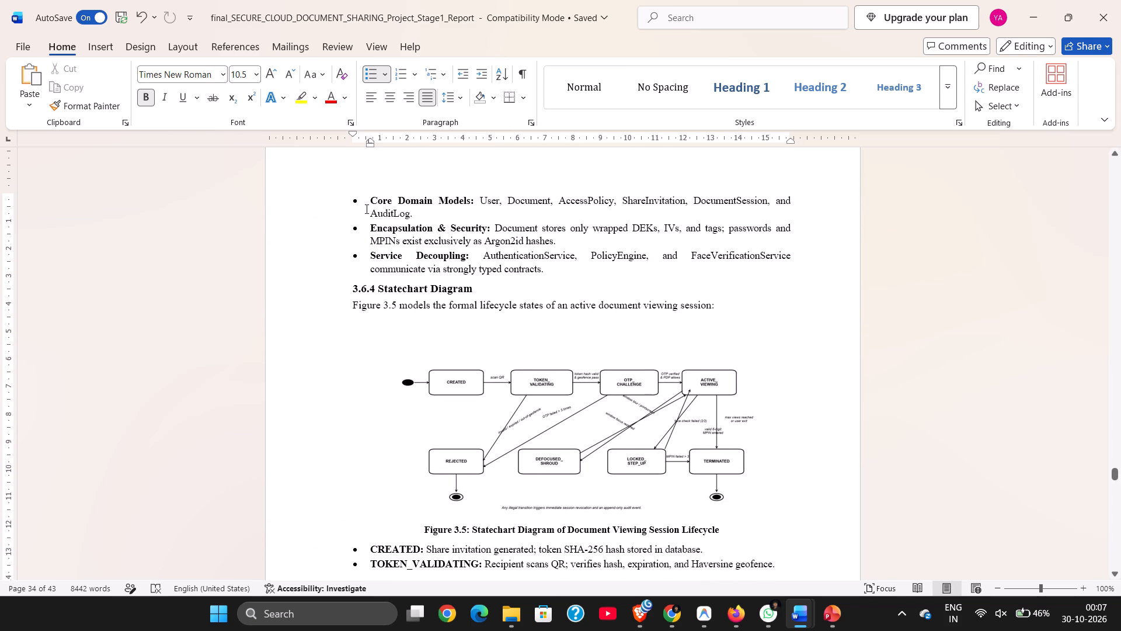
drag(344, 199, 622, 273)
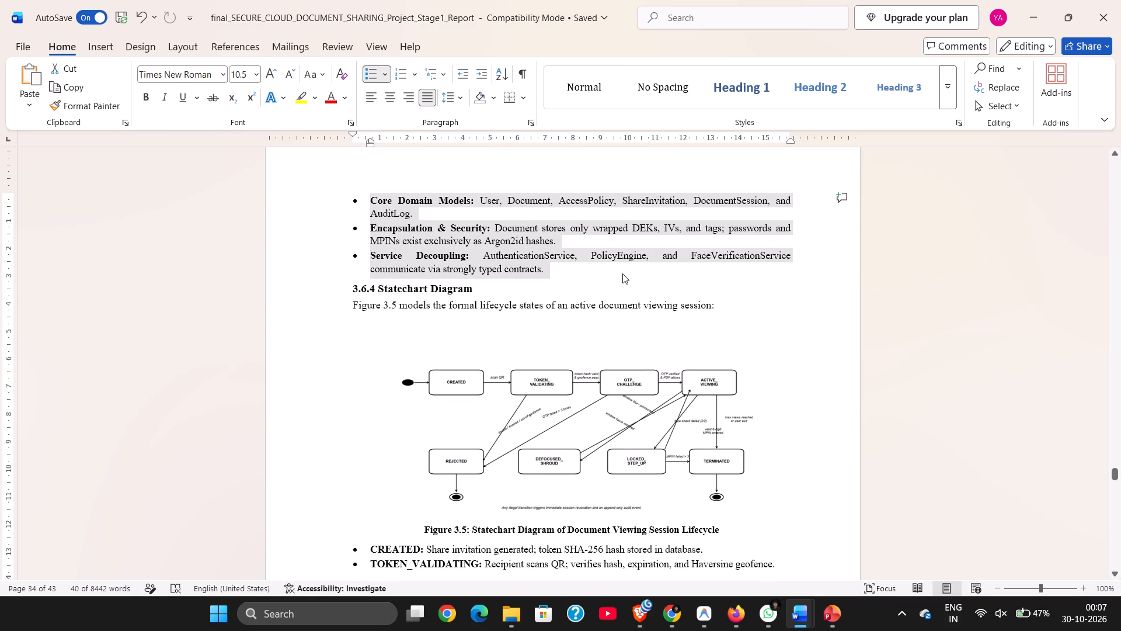
key(ctrl+x)
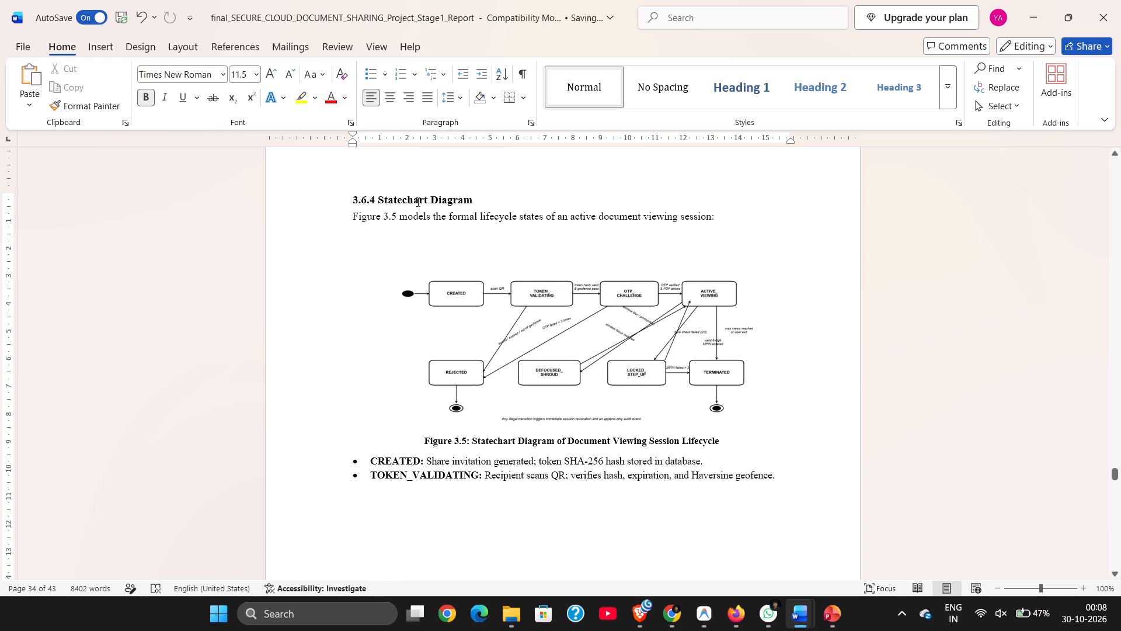
key(BackSpace)
key(BackSpace)
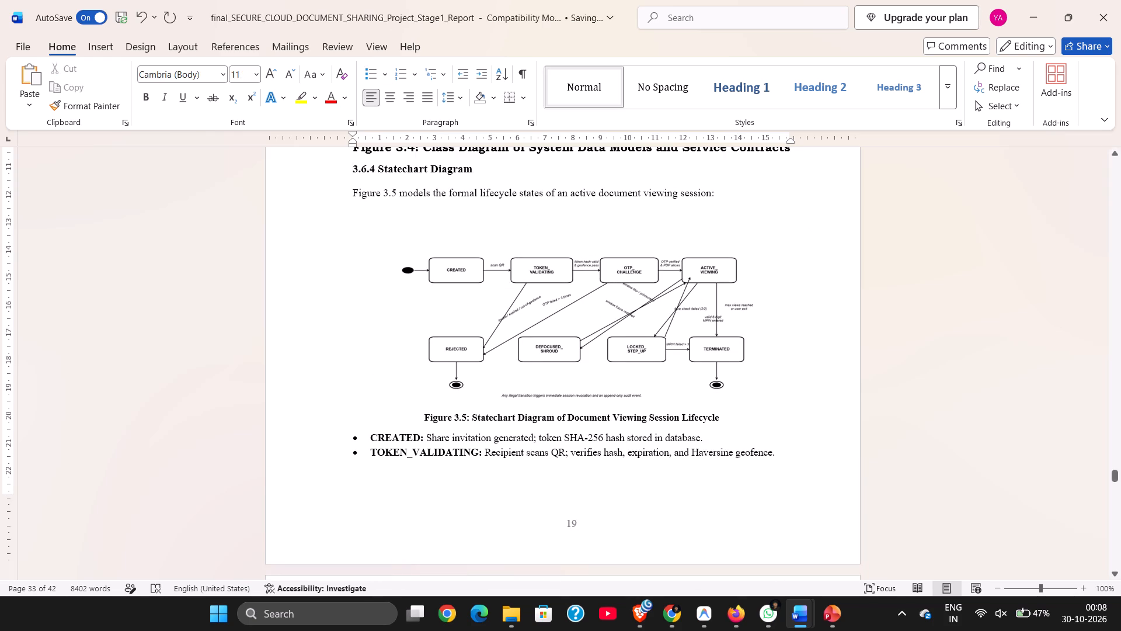
scroll(417, 202, up, 1)
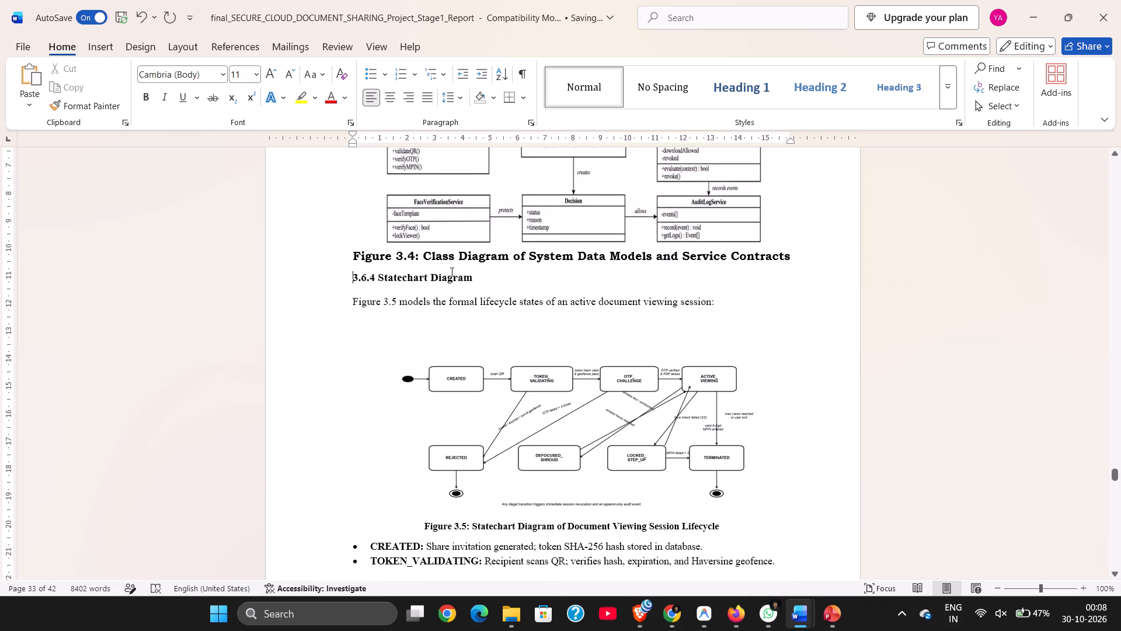
key(ctrl+v)
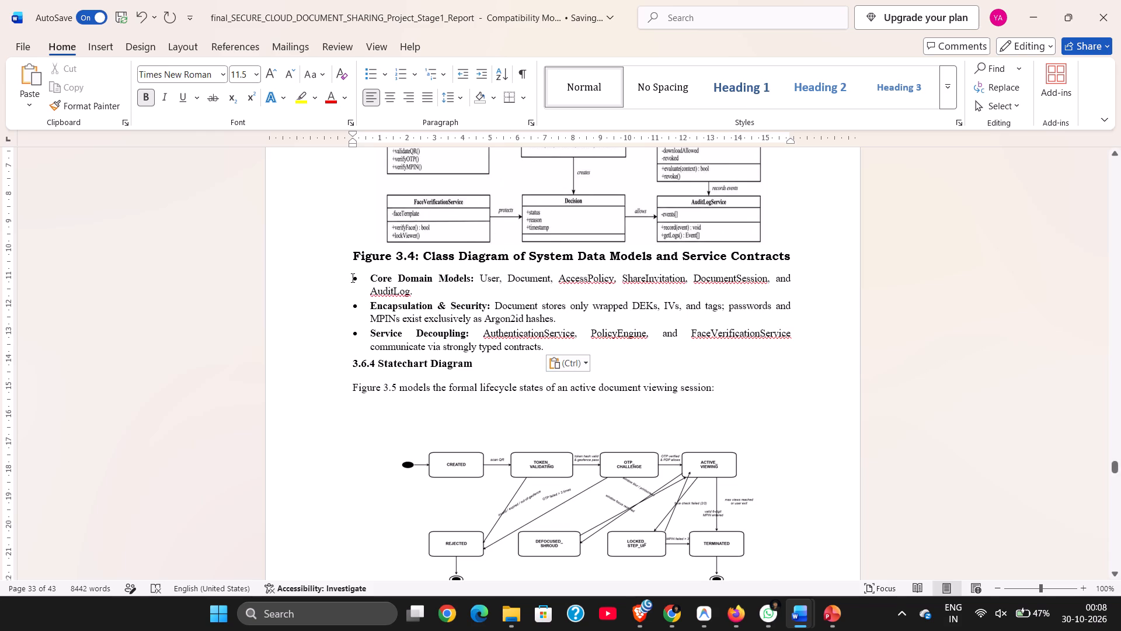
Format the three bullets from Core Domain Models to Service Decoupling in Bookman Old Style, size 12.
drag(351, 278, 549, 349)
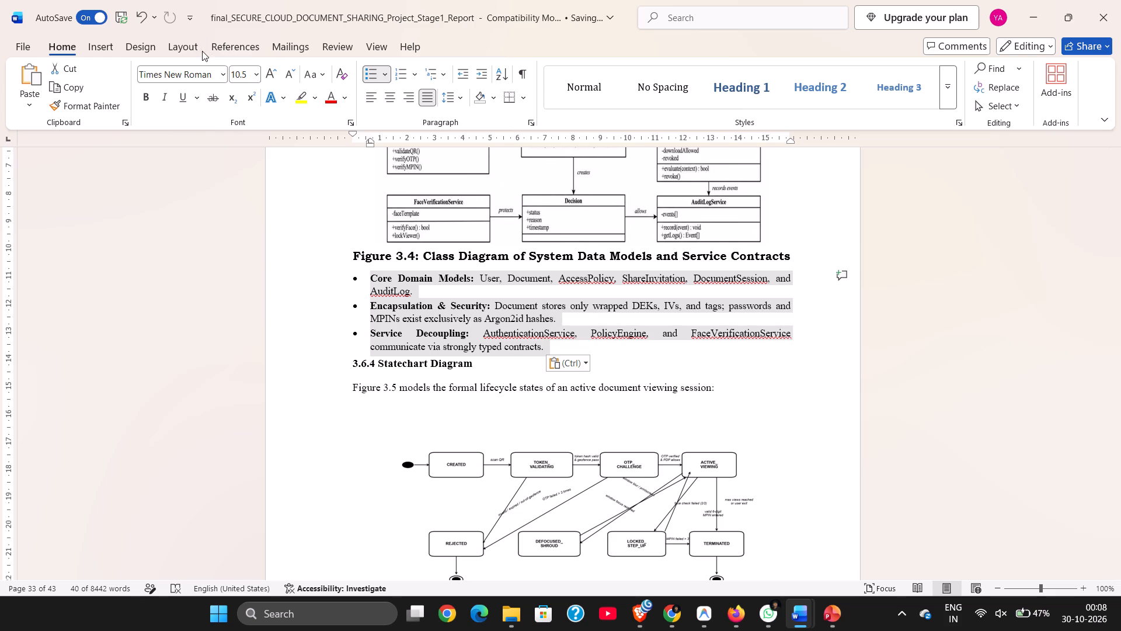
click(220, 77)
click(220, 175)
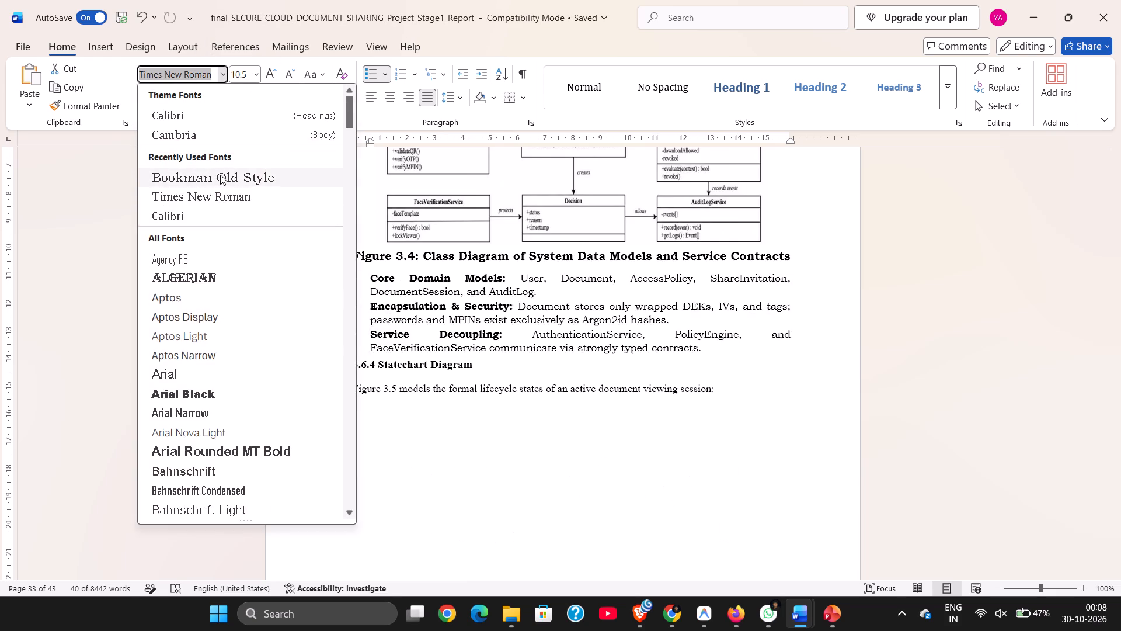
click(245, 77)
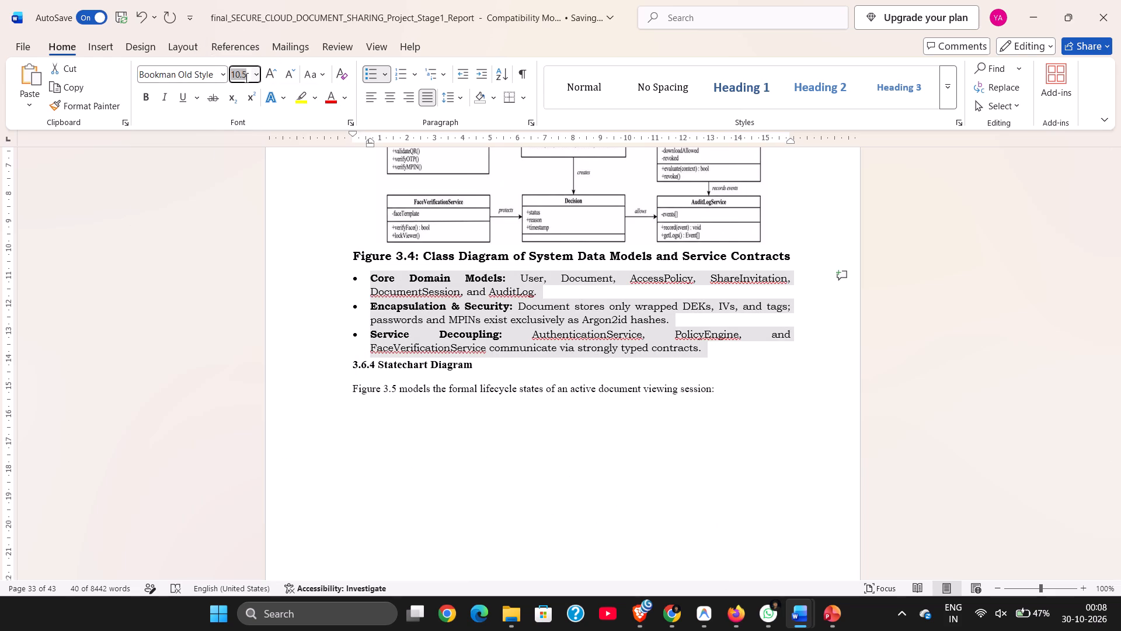
key(BackSpace)
text(12)
key(Return)
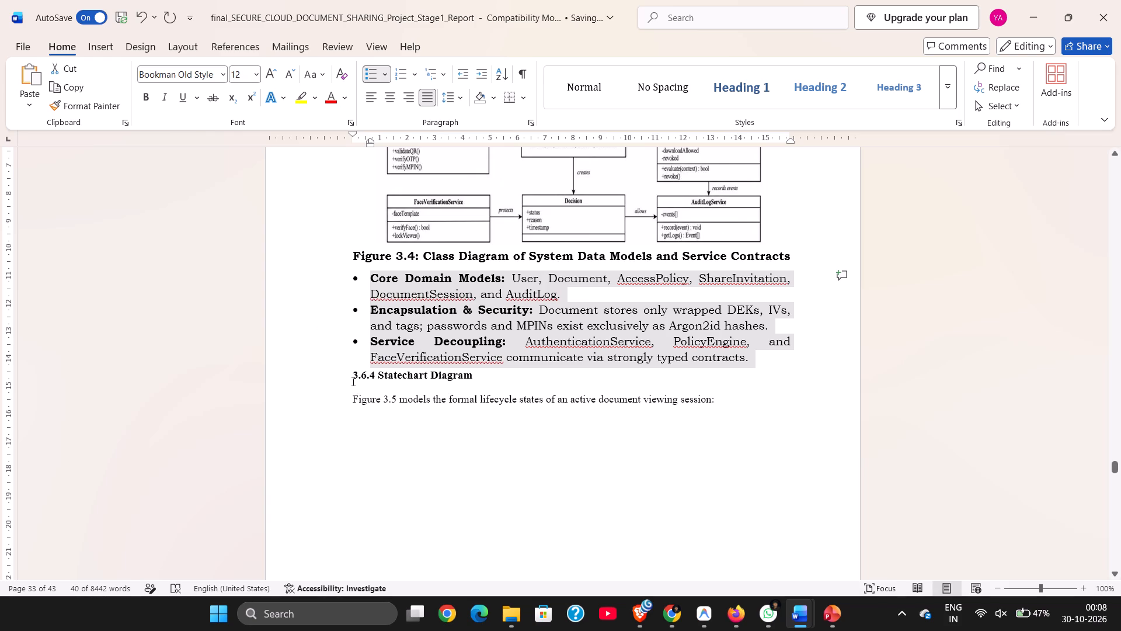
Format the 3.6.4 Statechart Diagram heading and its Figure 3.5 introductory sentence in Bookman Old Style, size 12.
drag(352, 380, 712, 484)
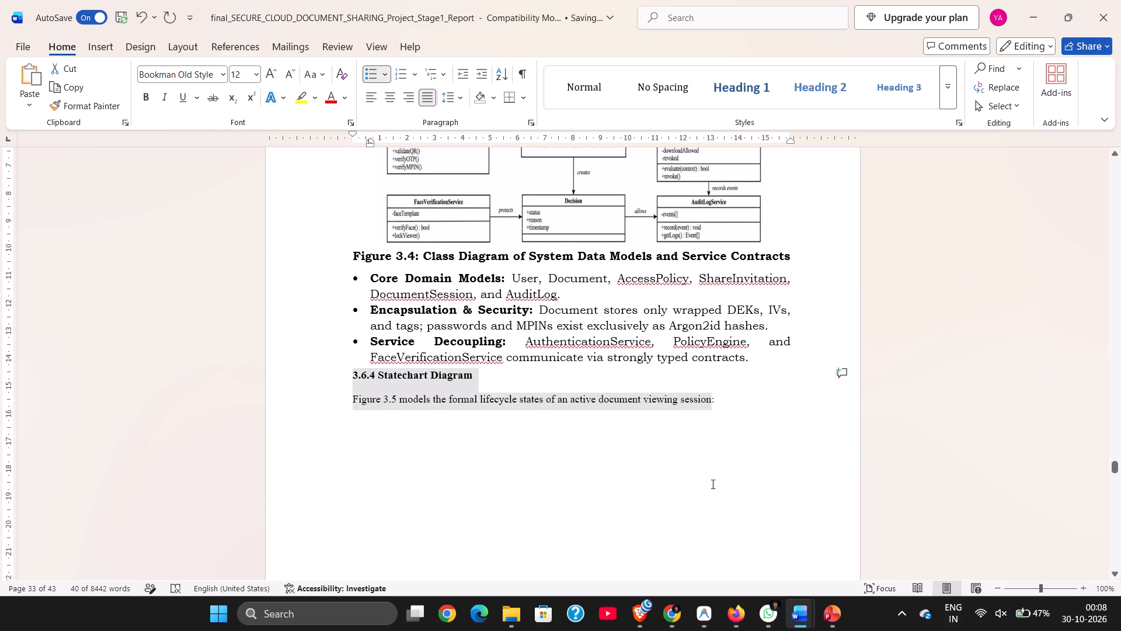
drag(712, 484, 781, 477)
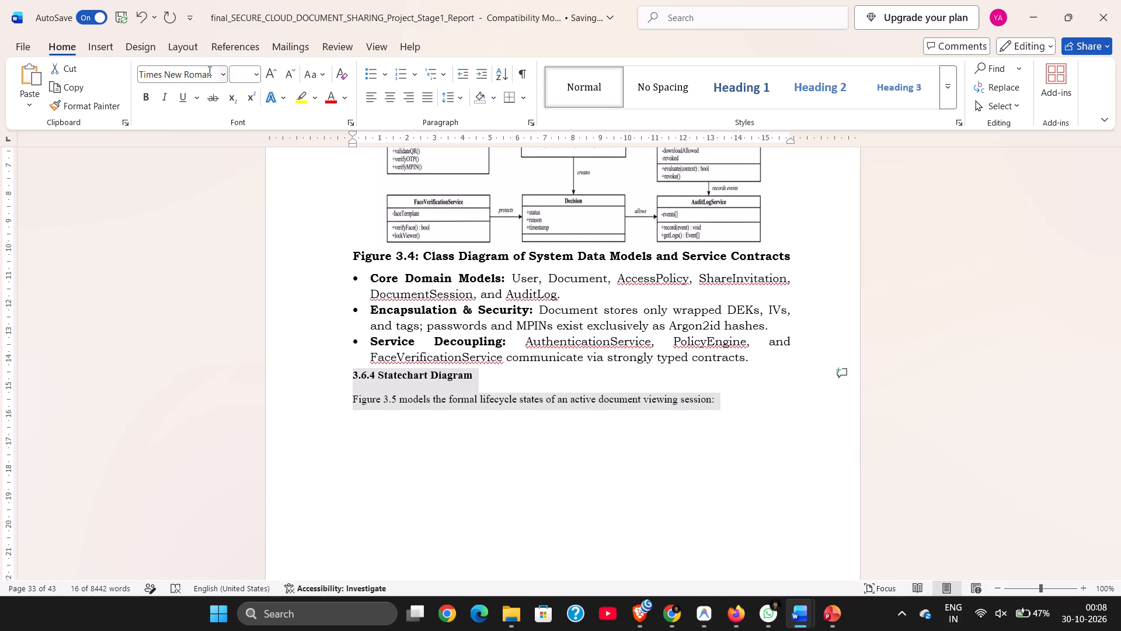
click(222, 72)
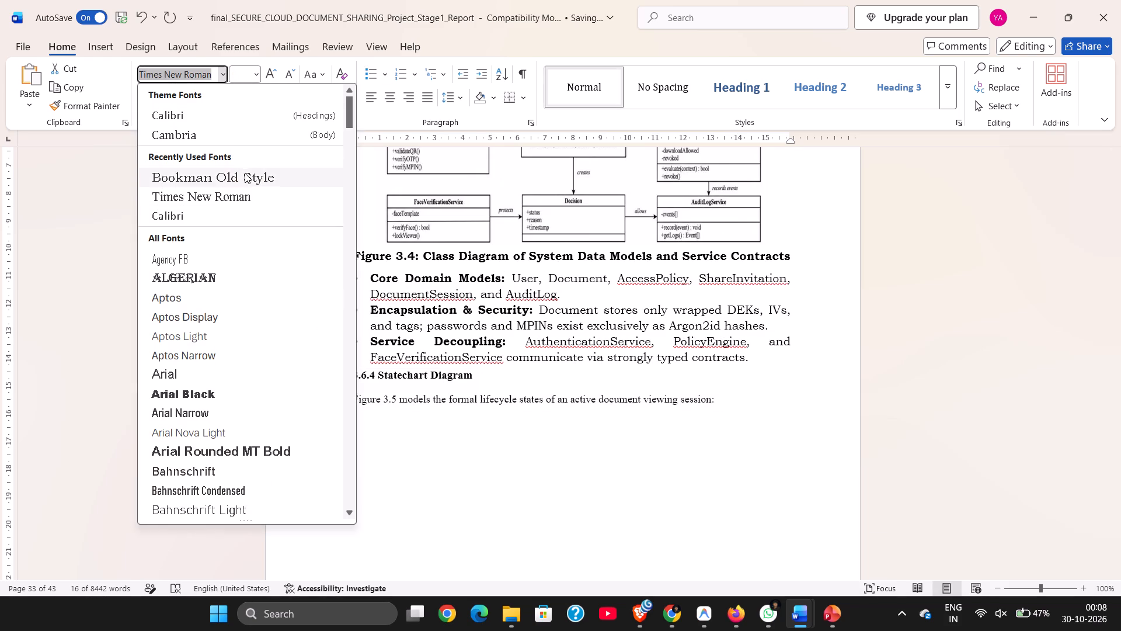
click(245, 173)
click(241, 79)
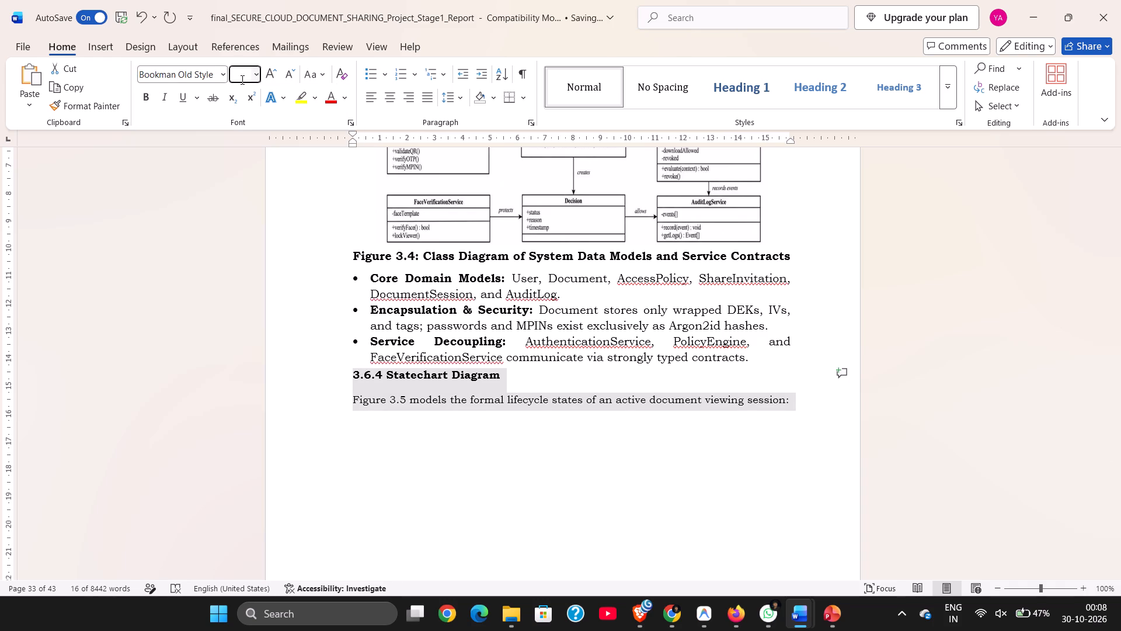
text(12)
key(Return)
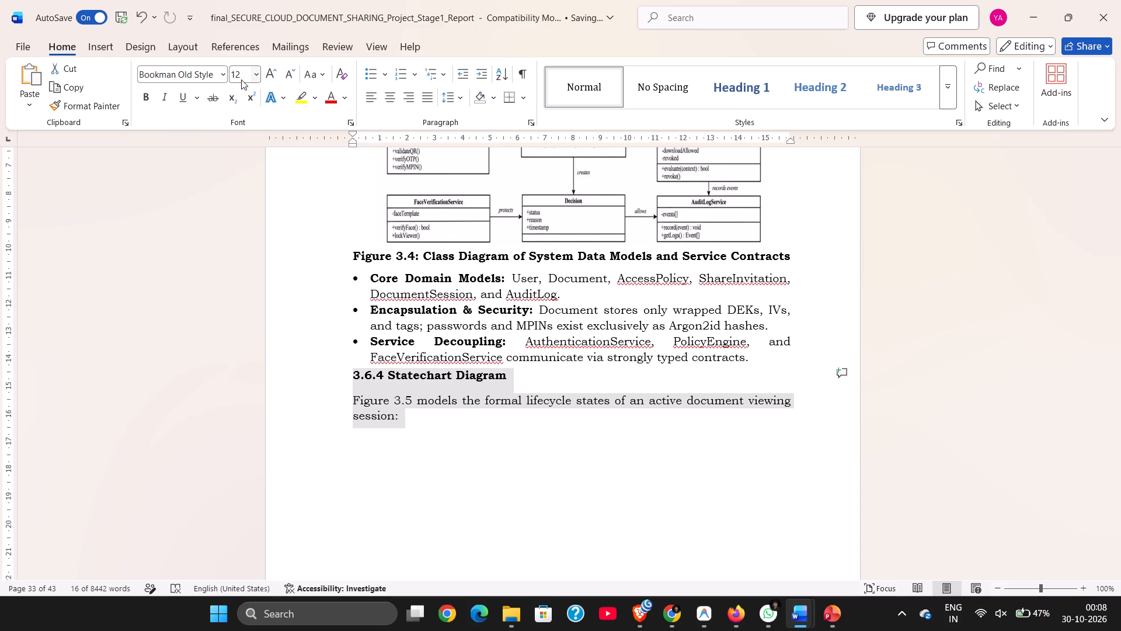
Review the remaining layout from the Figure 3.5 statechart through the Chapter 4 discussion, and return to the bullets below Figure 3.5.
scroll(329, 284, down, 3)
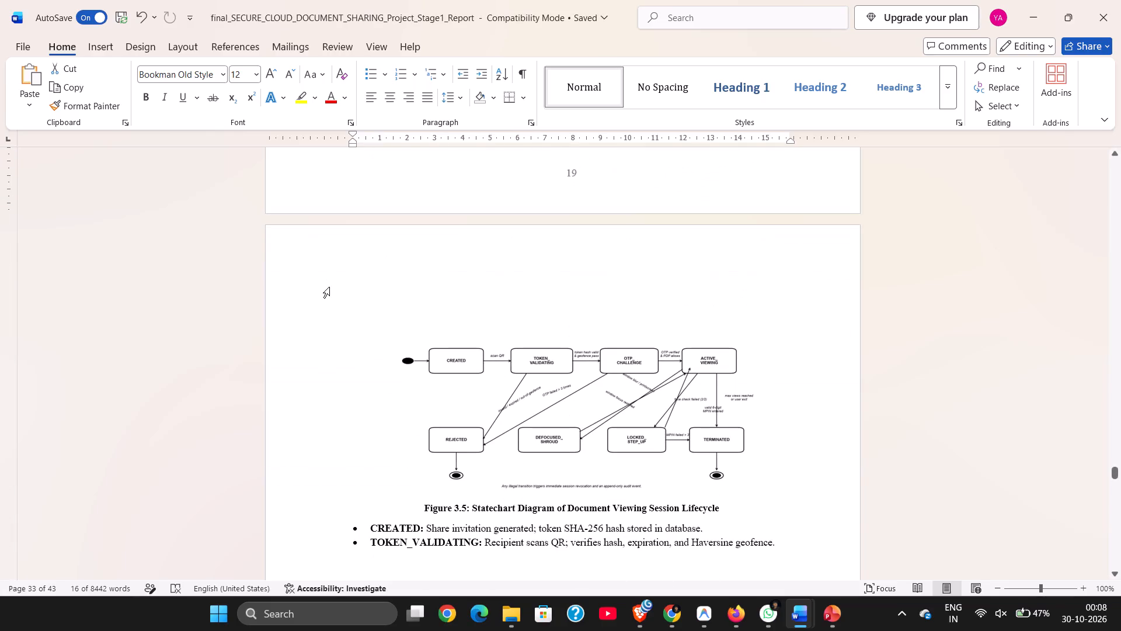
click(424, 391)
click(424, 391)
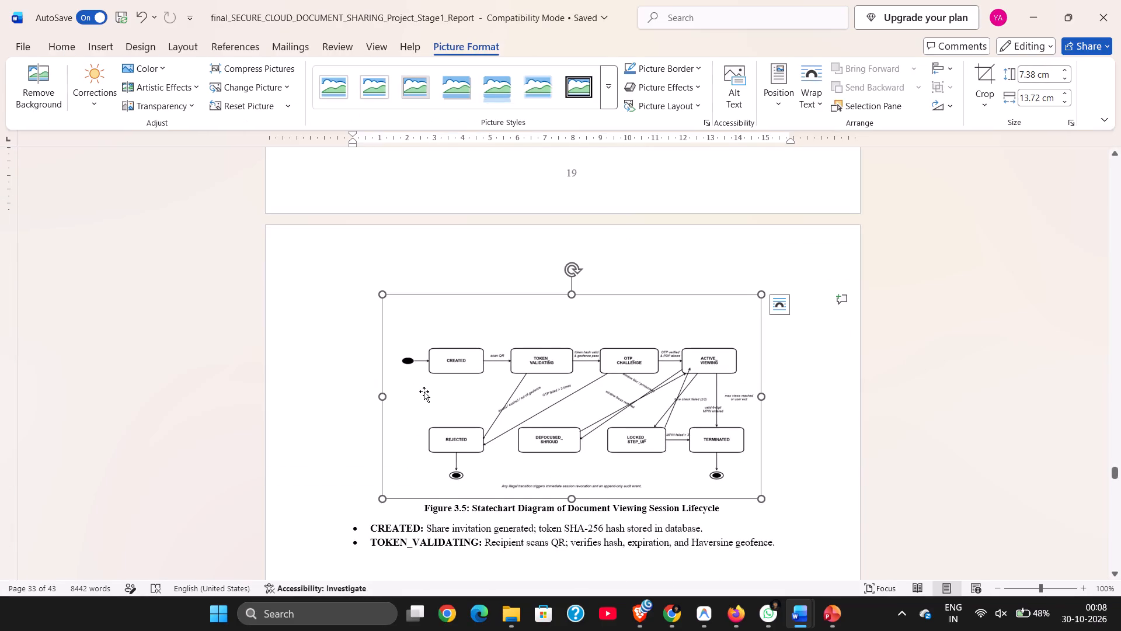
scroll(424, 391, down, 8)
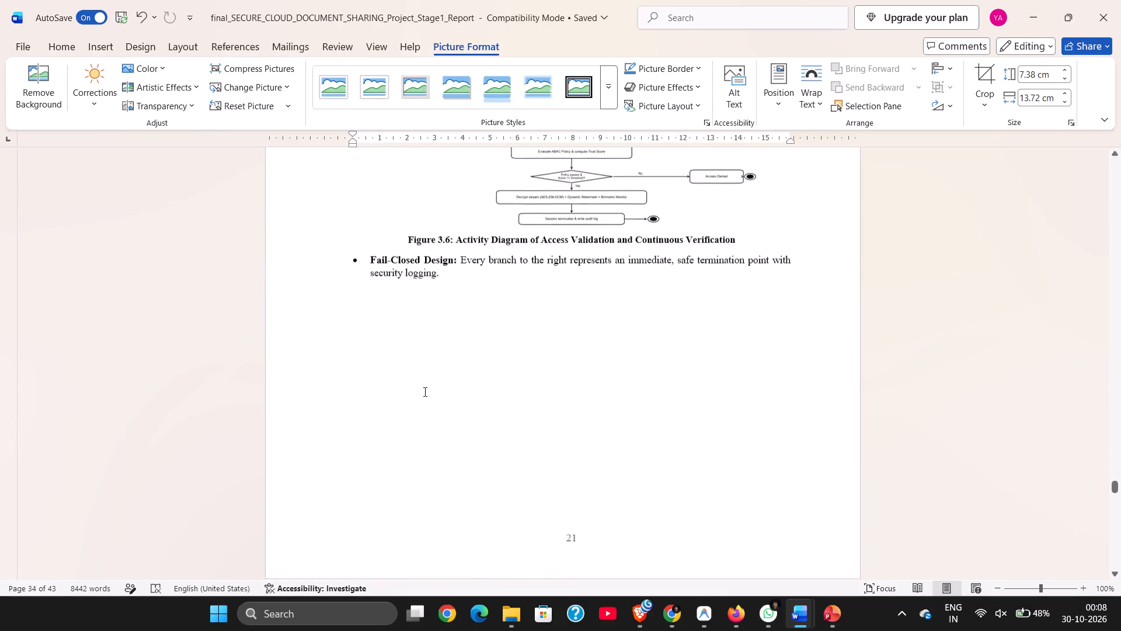
scroll(424, 391, down, 8)
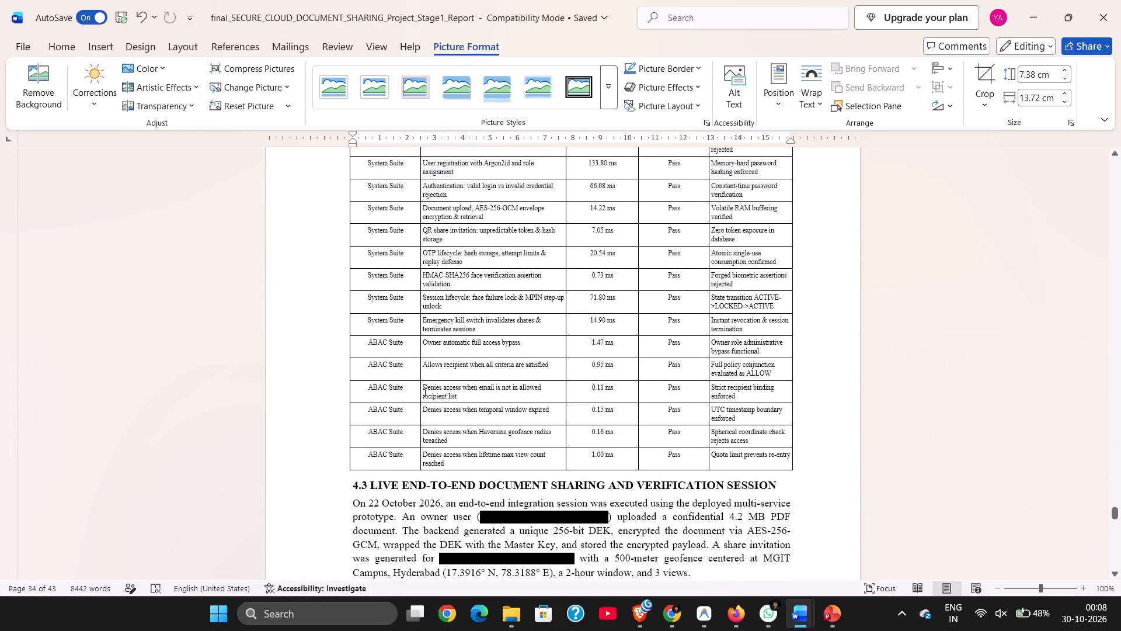
scroll(424, 391, down, 3)
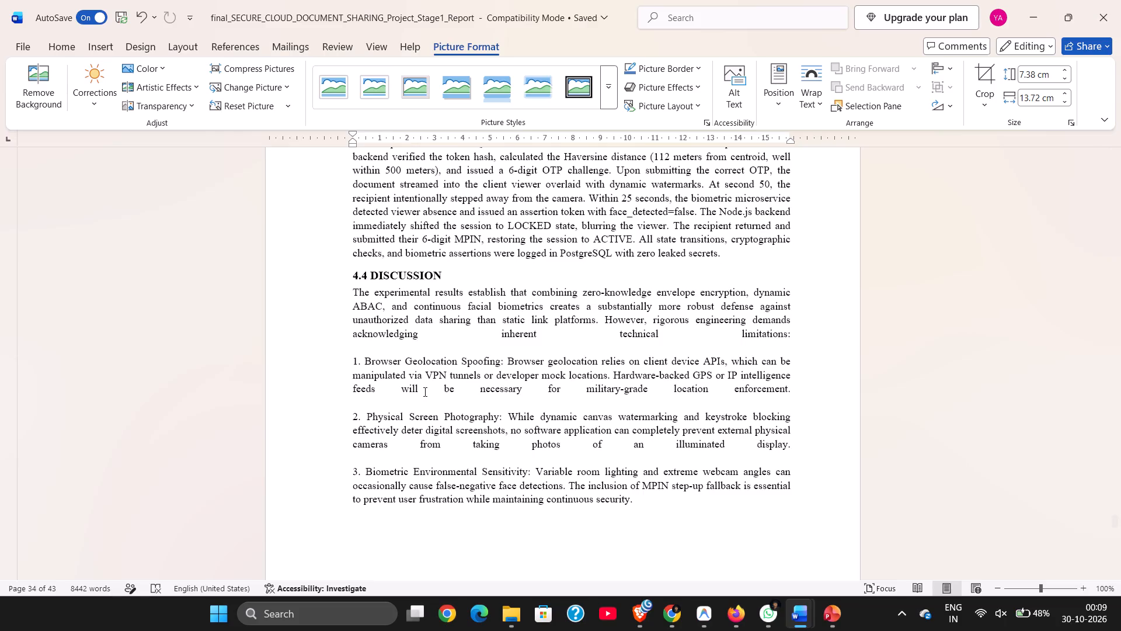
scroll(424, 391, up, 7)
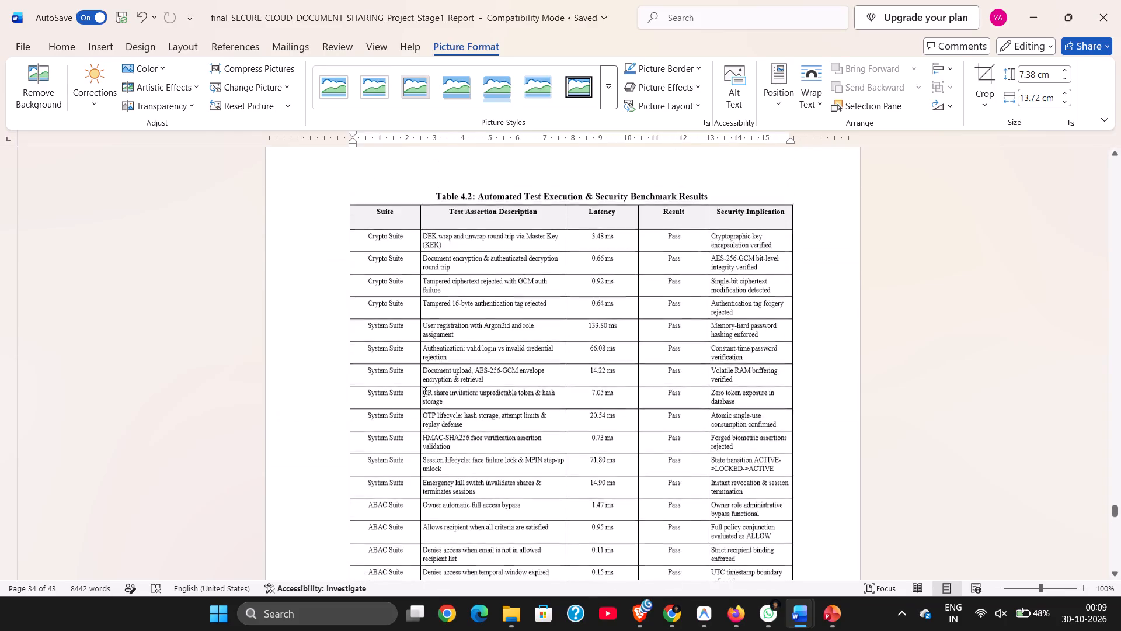
scroll(424, 391, up, 6)
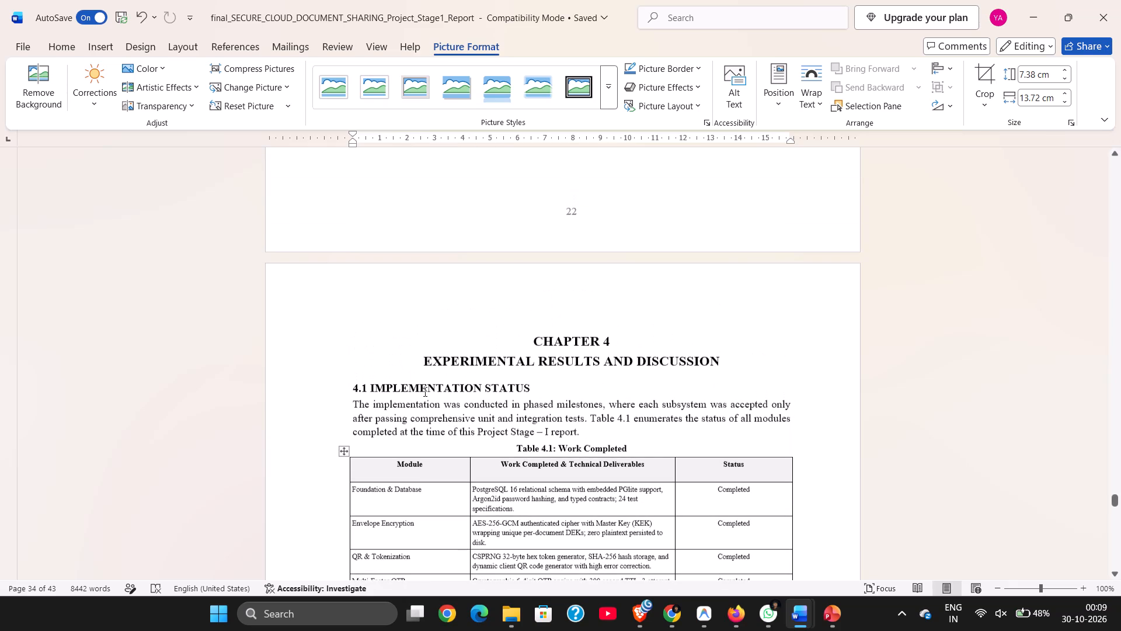
scroll(424, 391, up, 5)
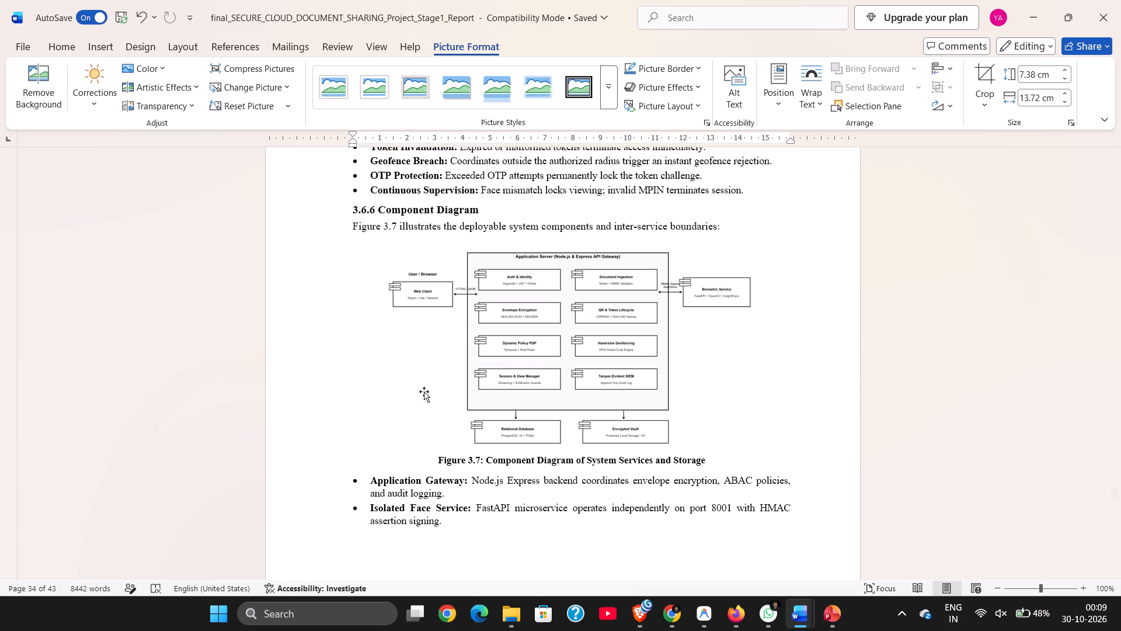
scroll(424, 391, up, 6)
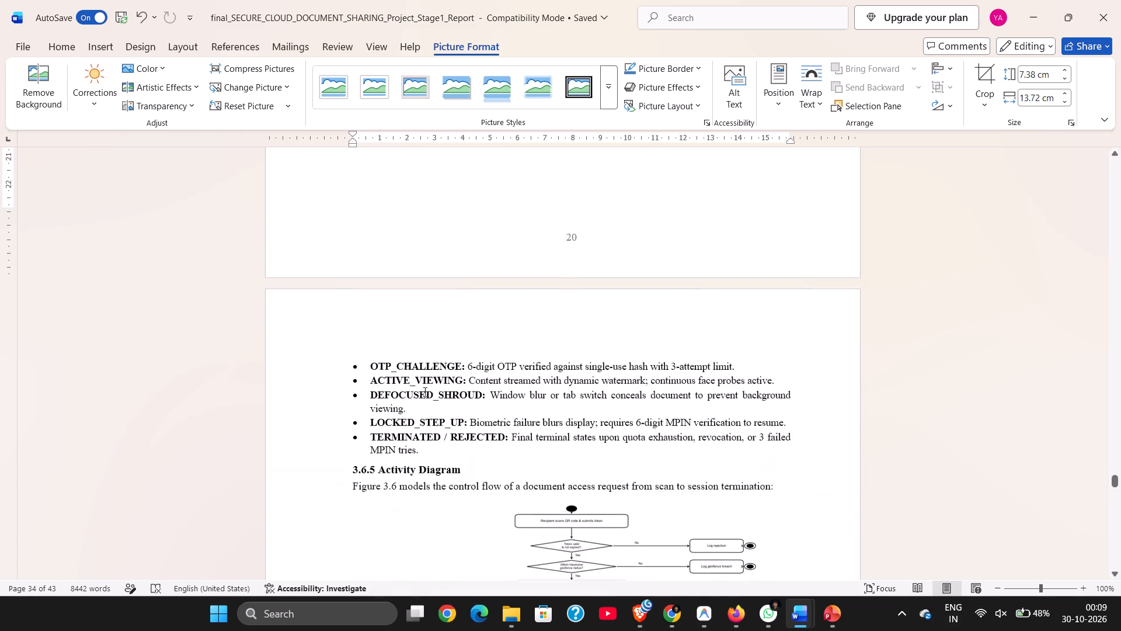
scroll(424, 391, up, 3)
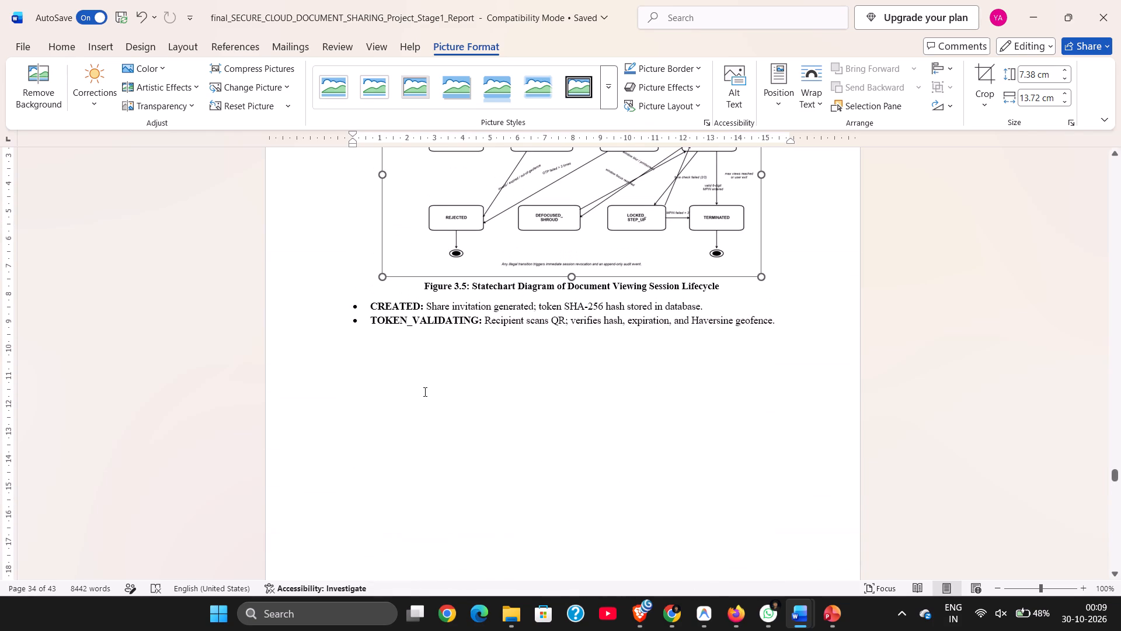
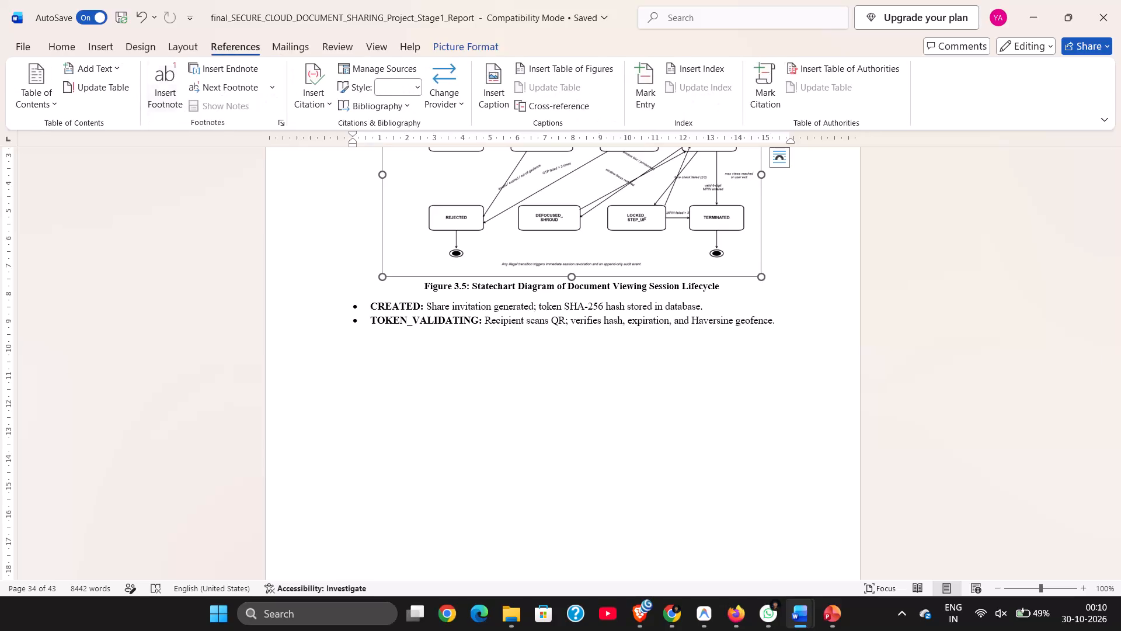
Add one unindented blank line without a bullet between the Service Decoupling bullet and the 3.6.4 Statechart Diagram heading.
scroll(384, 303, up, 2)
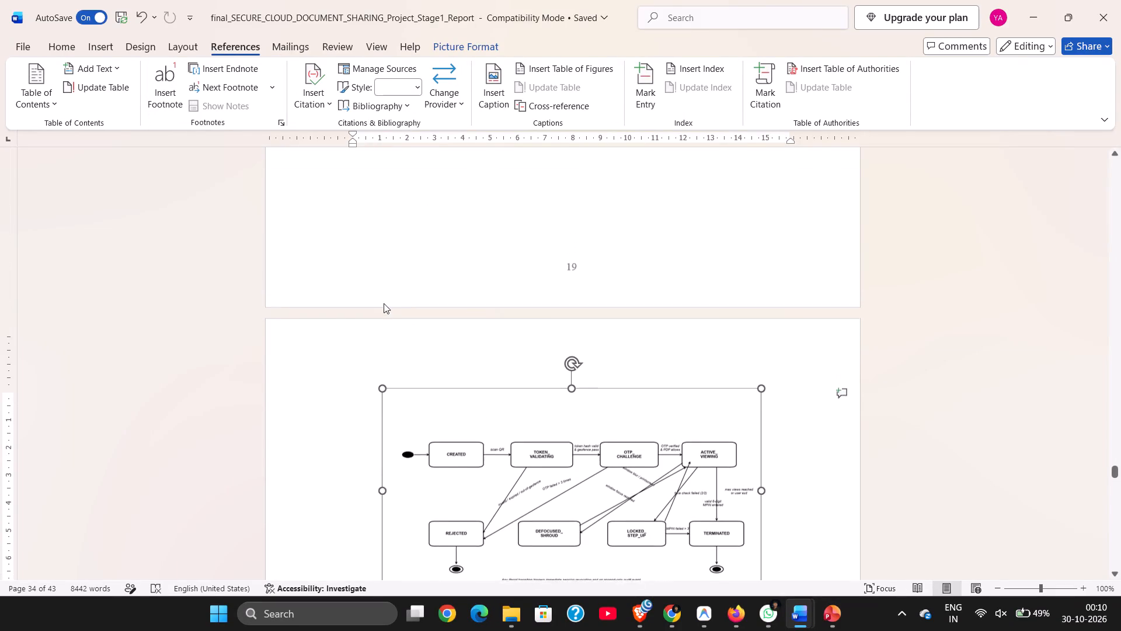
scroll(384, 303, up, 2)
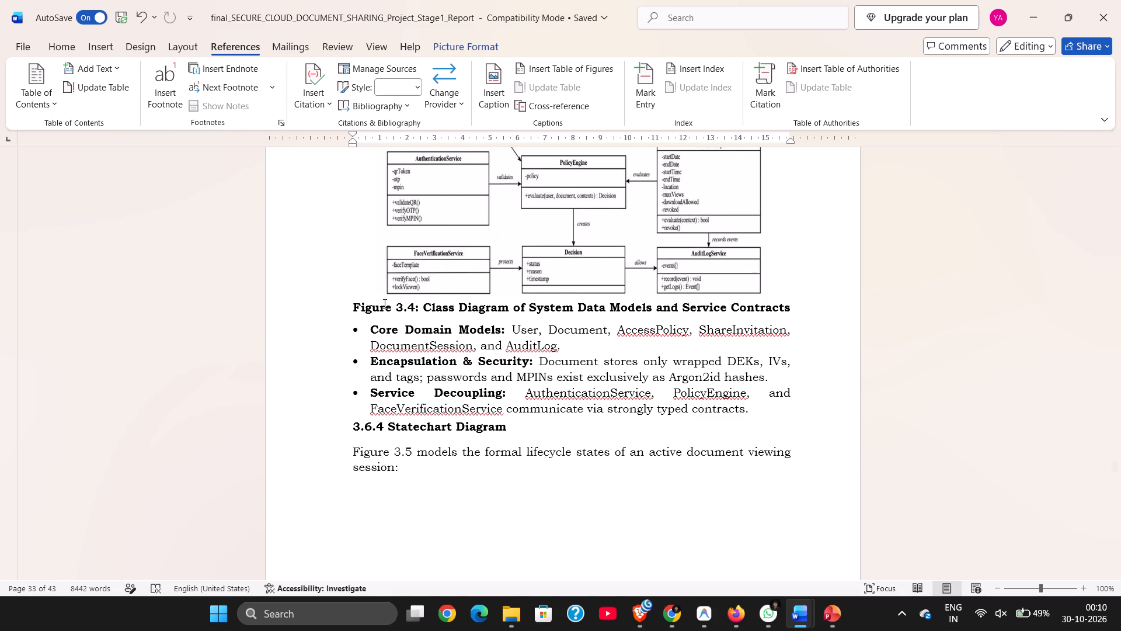
click(763, 406)
key(Return)
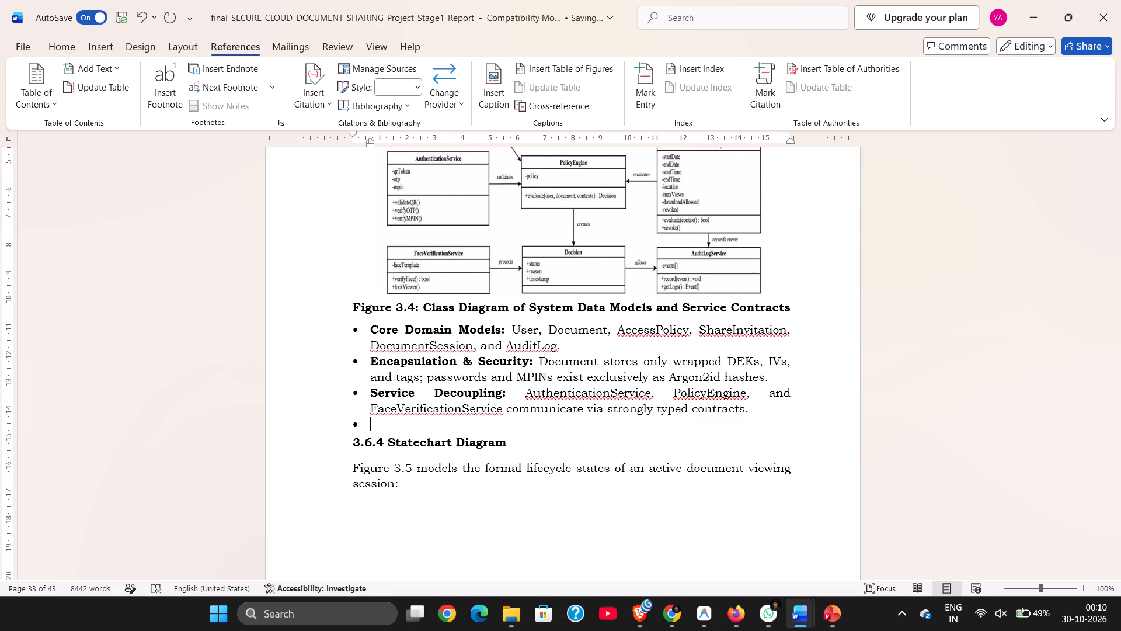
key(BackSpace)
key(Return)
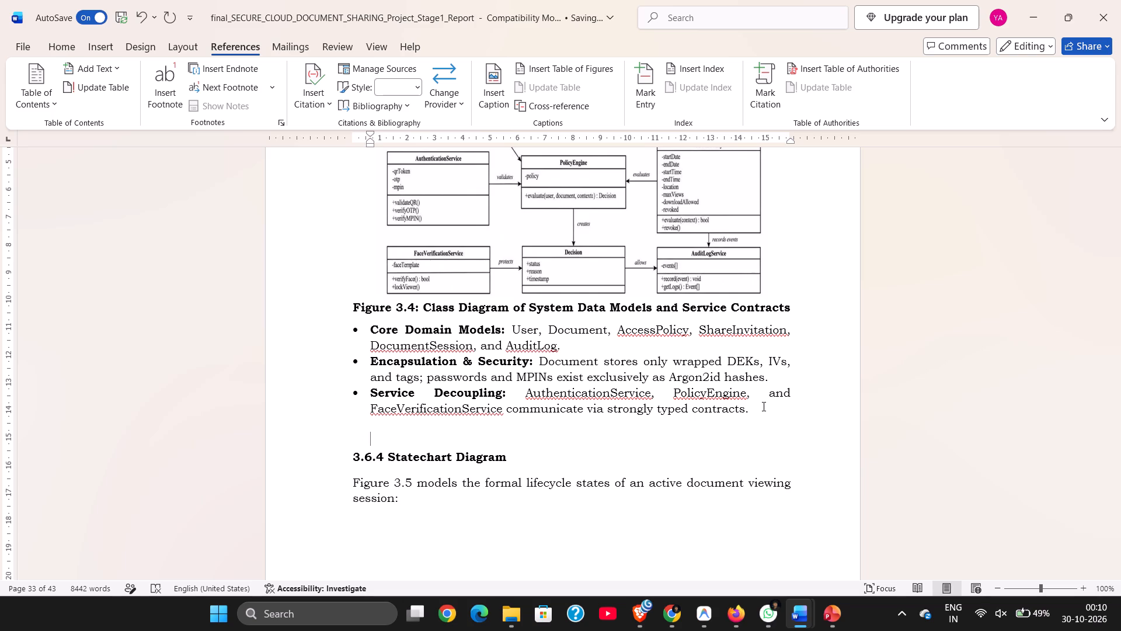
scroll(763, 406, down, 1)
scroll(763, 406, up, 1)
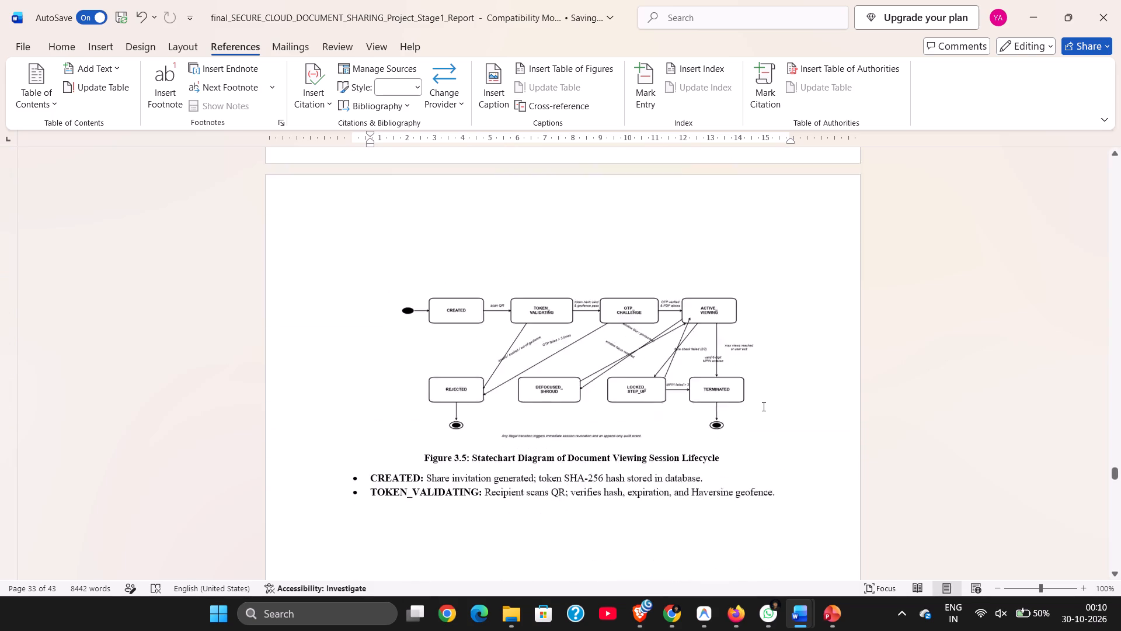
scroll(763, 406, up, 1)
scroll(763, 406, down, 1)
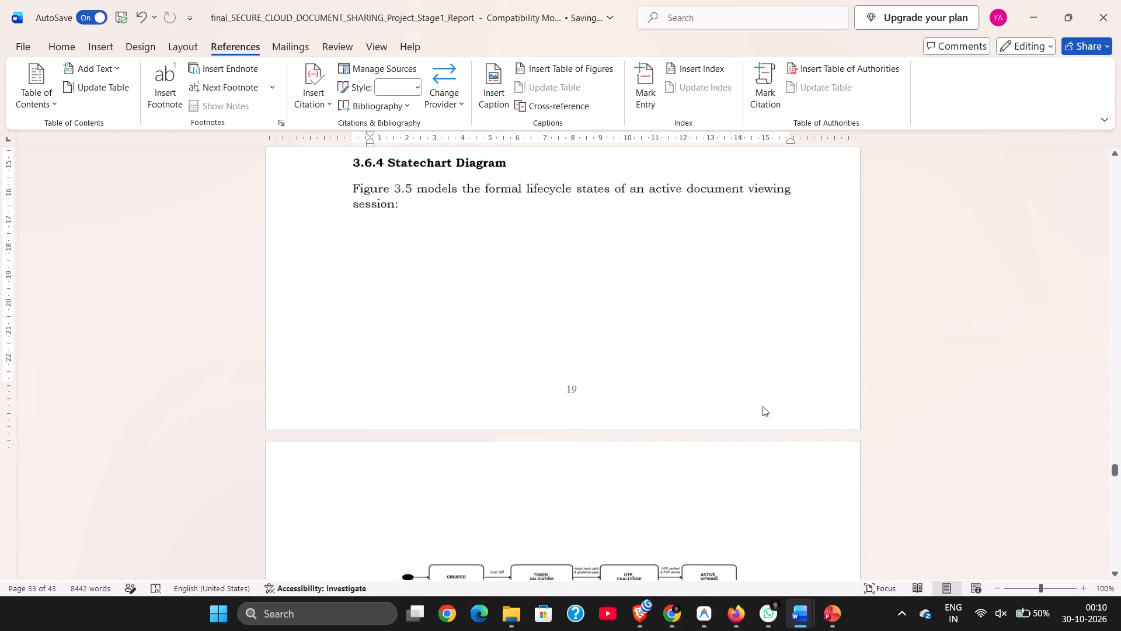
scroll(763, 406, down, 1)
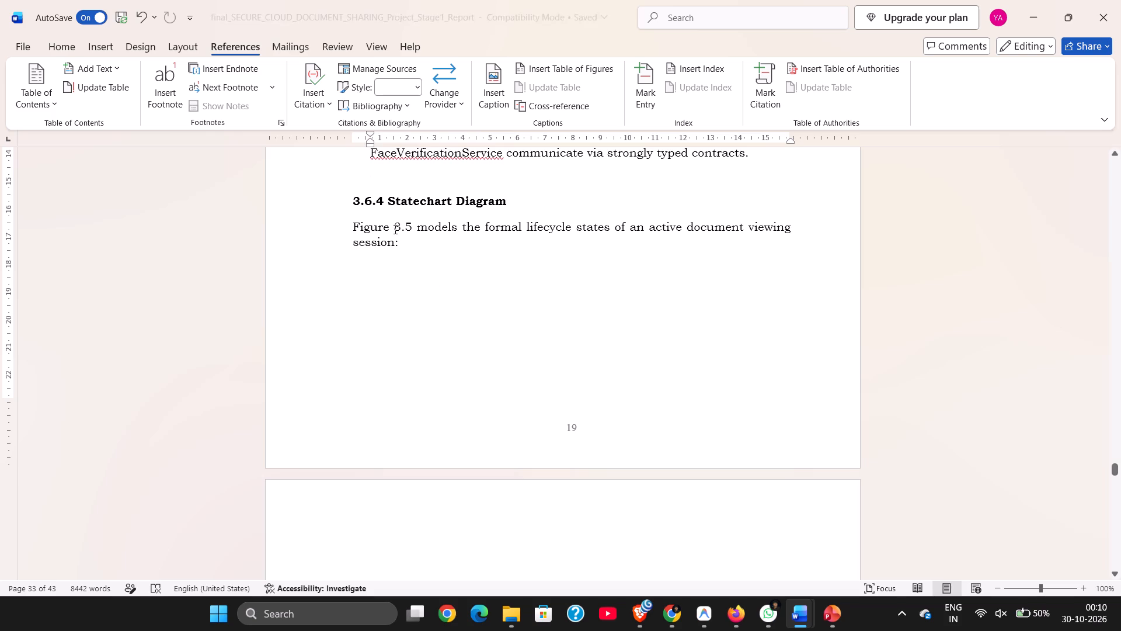
key(BackSpace)
key(BackSpace)
scroll(394, 229, up, 1)
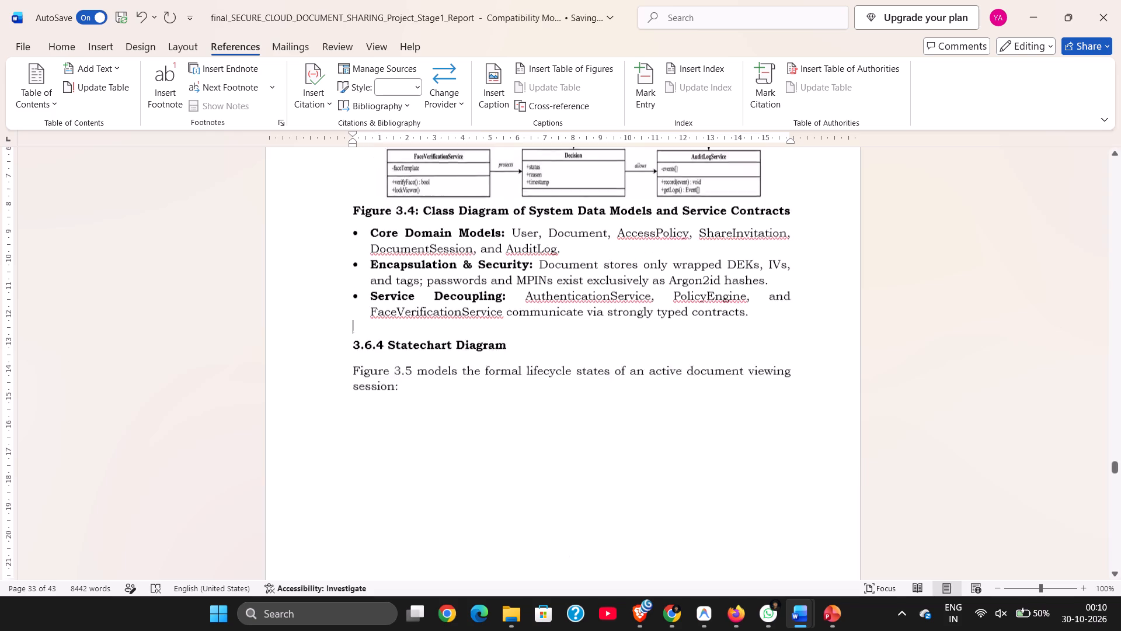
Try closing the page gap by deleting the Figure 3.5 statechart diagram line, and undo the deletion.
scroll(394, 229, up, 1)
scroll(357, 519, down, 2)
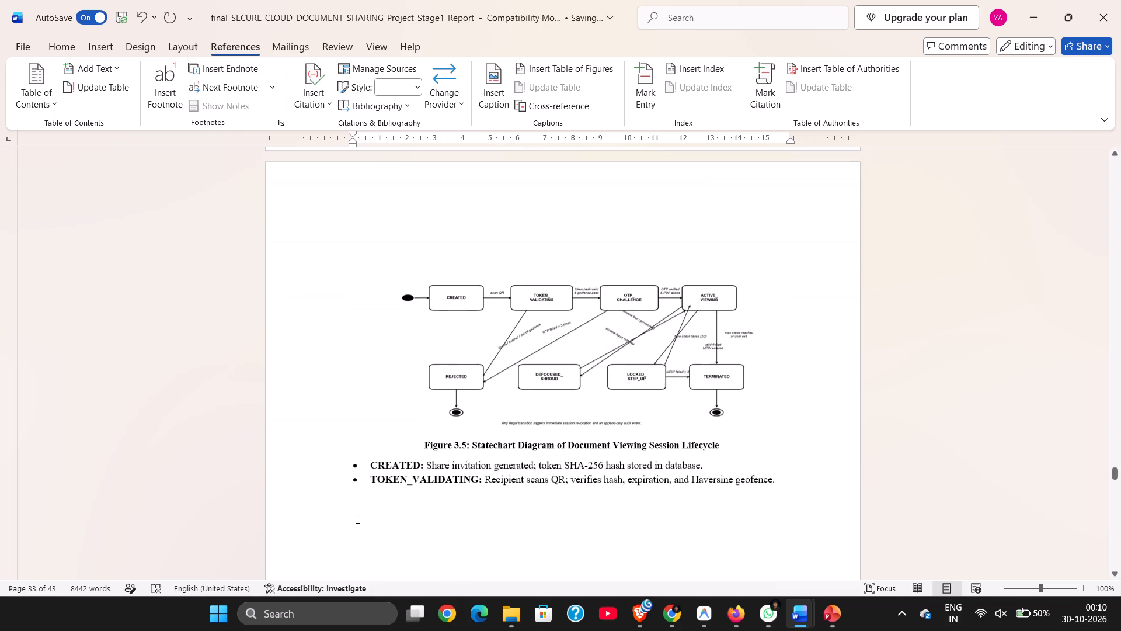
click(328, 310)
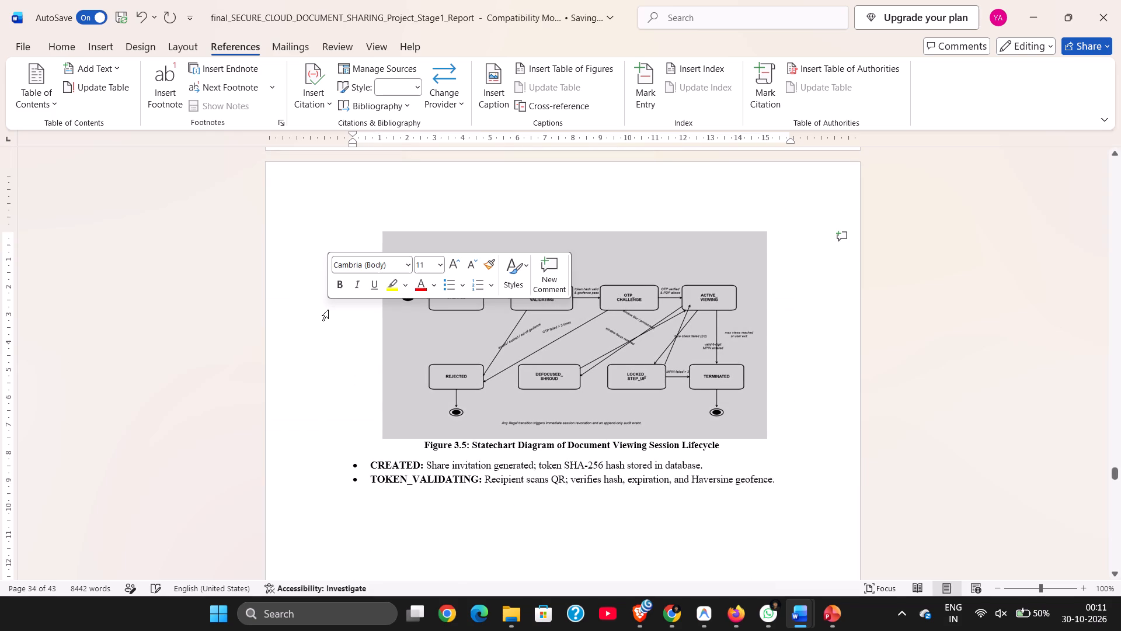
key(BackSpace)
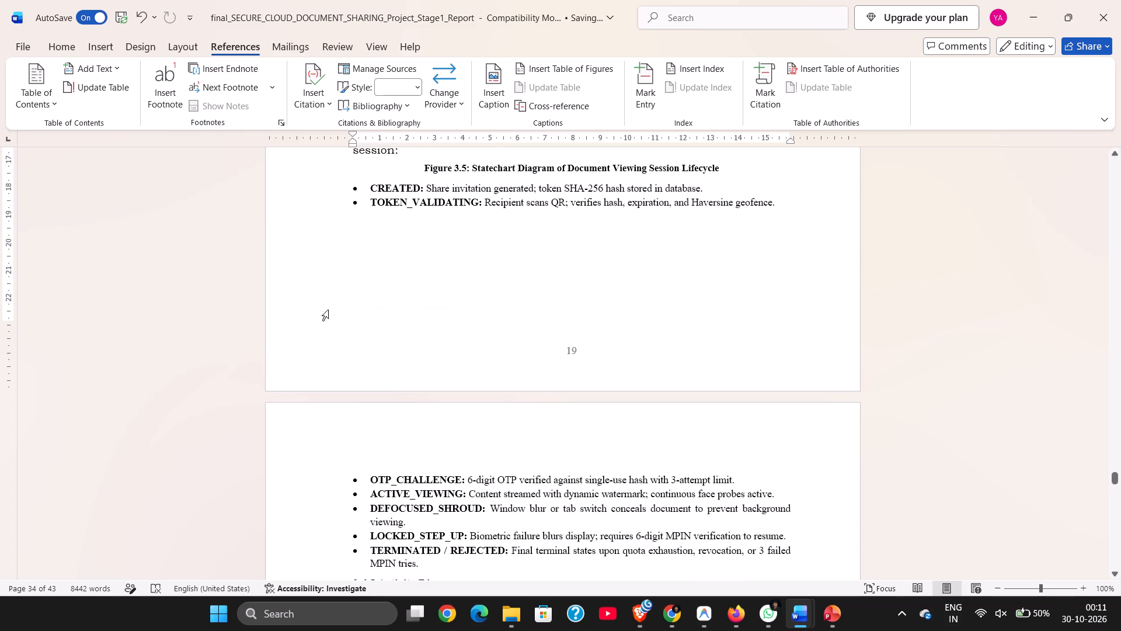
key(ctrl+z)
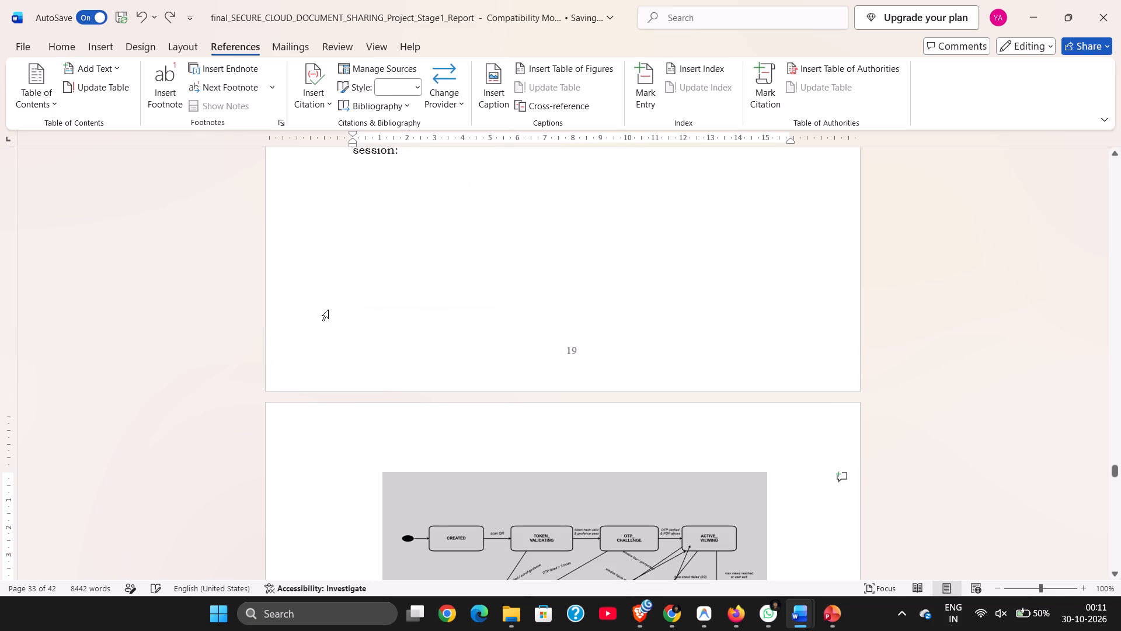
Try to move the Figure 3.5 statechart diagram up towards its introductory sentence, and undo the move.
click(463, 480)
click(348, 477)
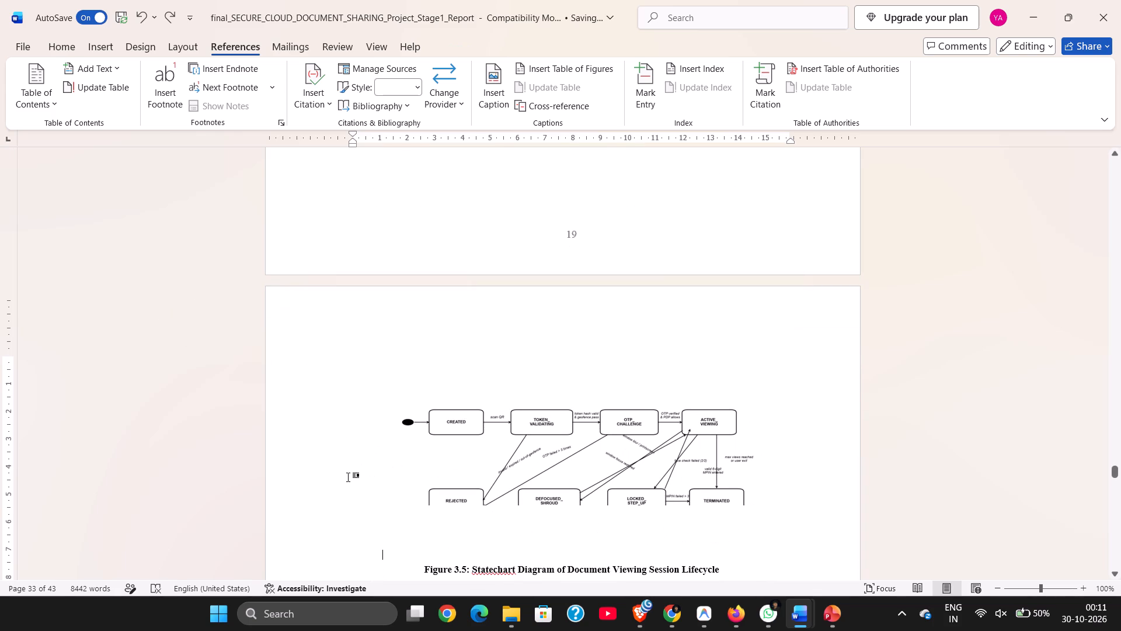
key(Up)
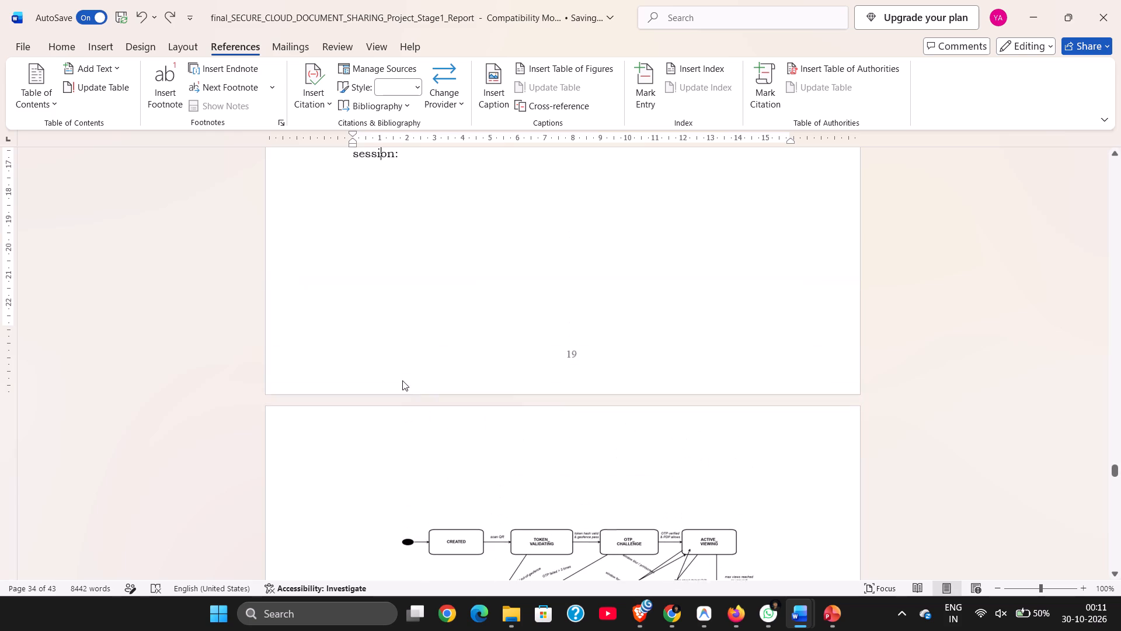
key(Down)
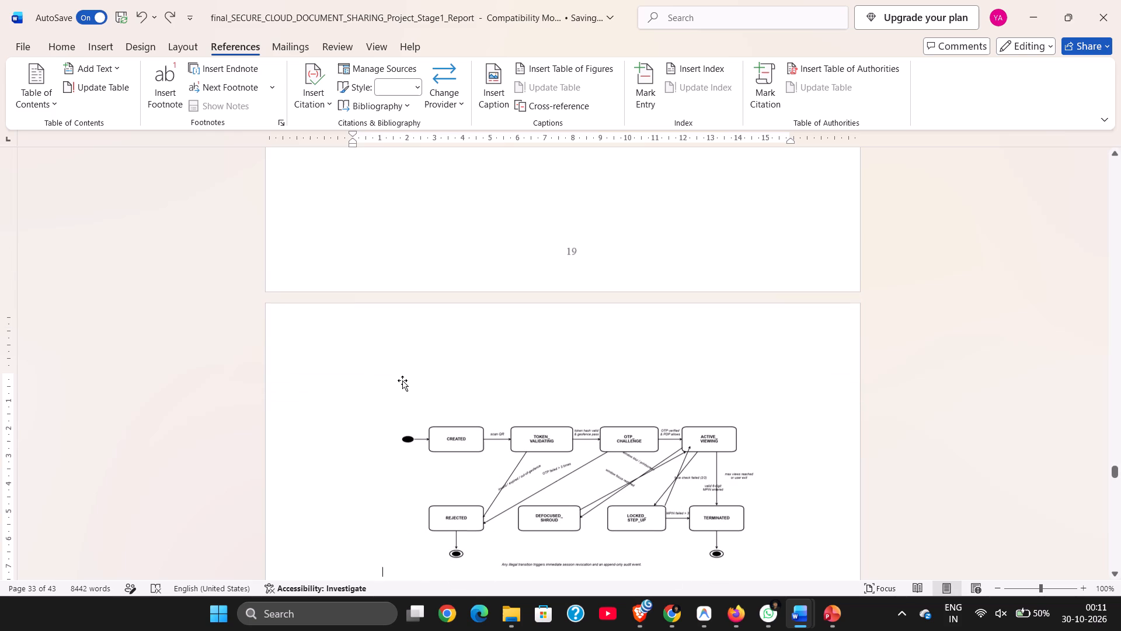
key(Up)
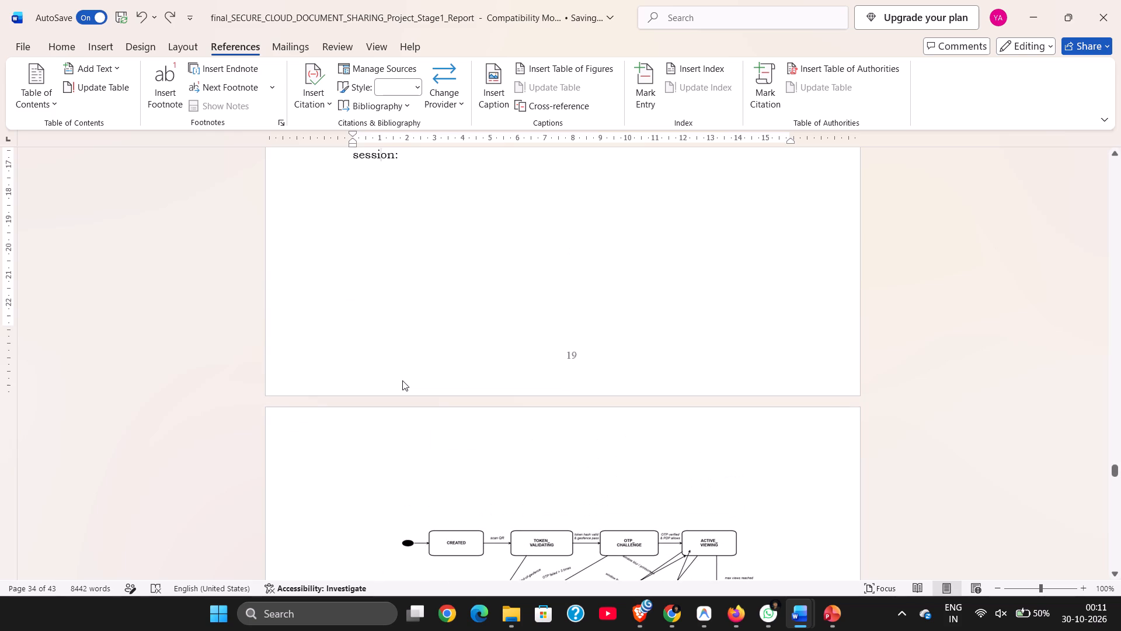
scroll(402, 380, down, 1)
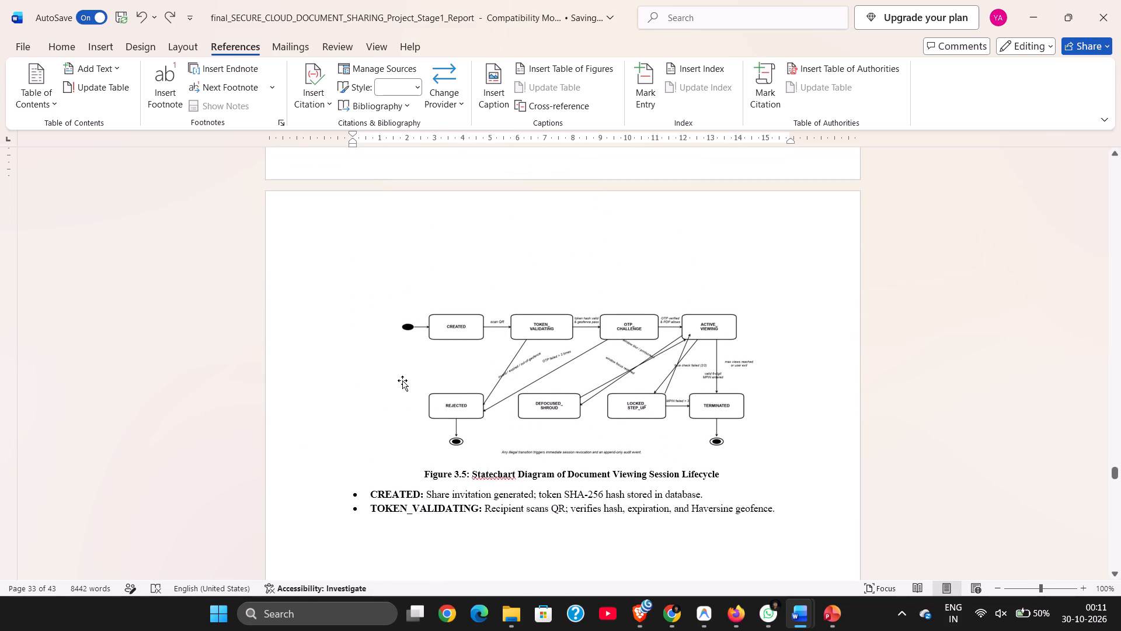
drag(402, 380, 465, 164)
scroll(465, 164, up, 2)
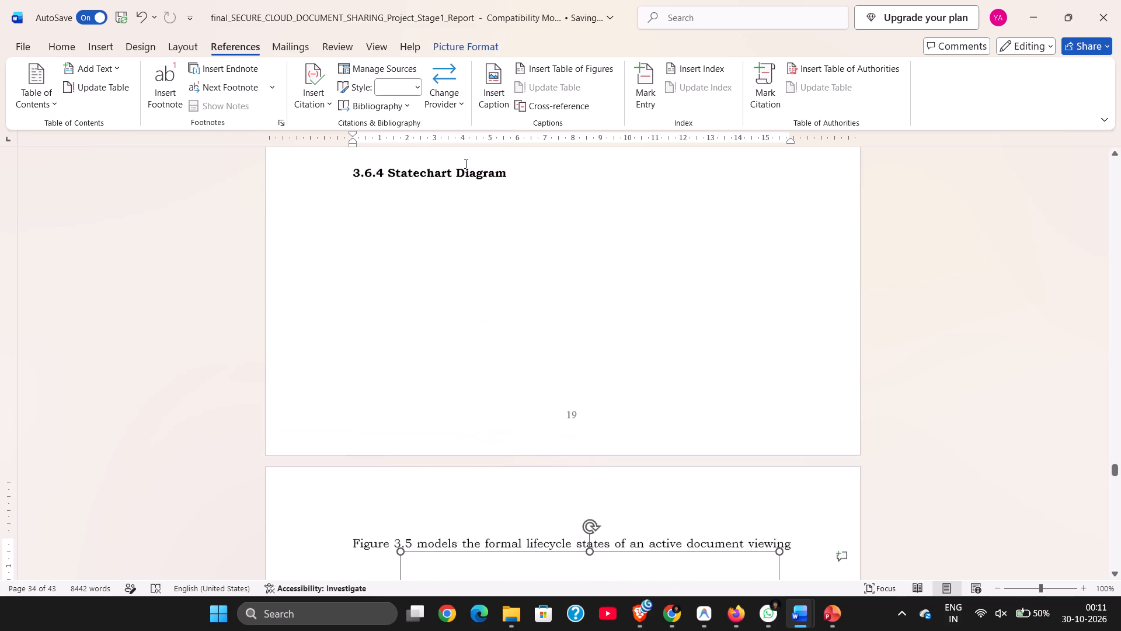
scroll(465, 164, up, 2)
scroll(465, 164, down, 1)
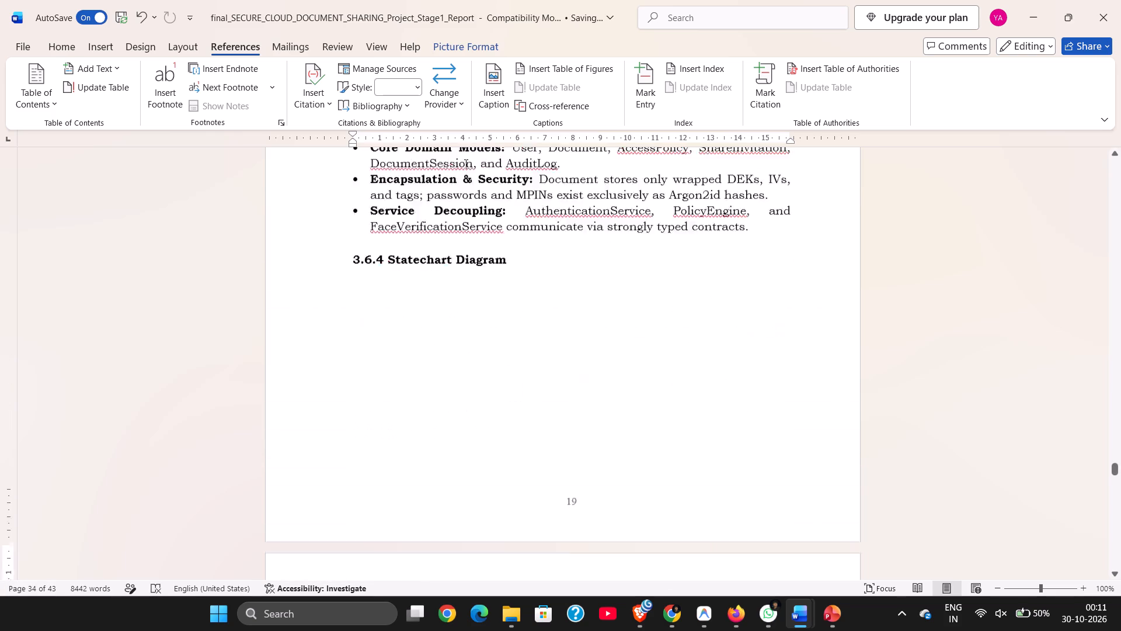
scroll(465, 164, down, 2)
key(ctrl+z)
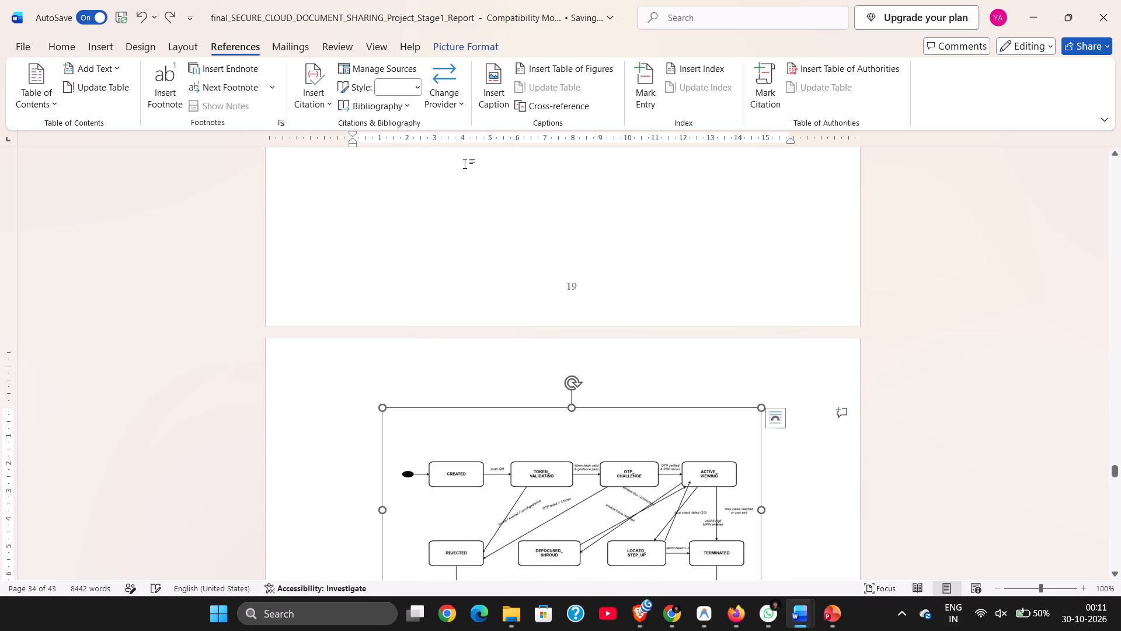
Move the Figure 3.5 caption with the CREATED and TOKEN_VALIDATING bullets directly below the introductory sentence of section 3.6.4.
scroll(465, 164, down, 5)
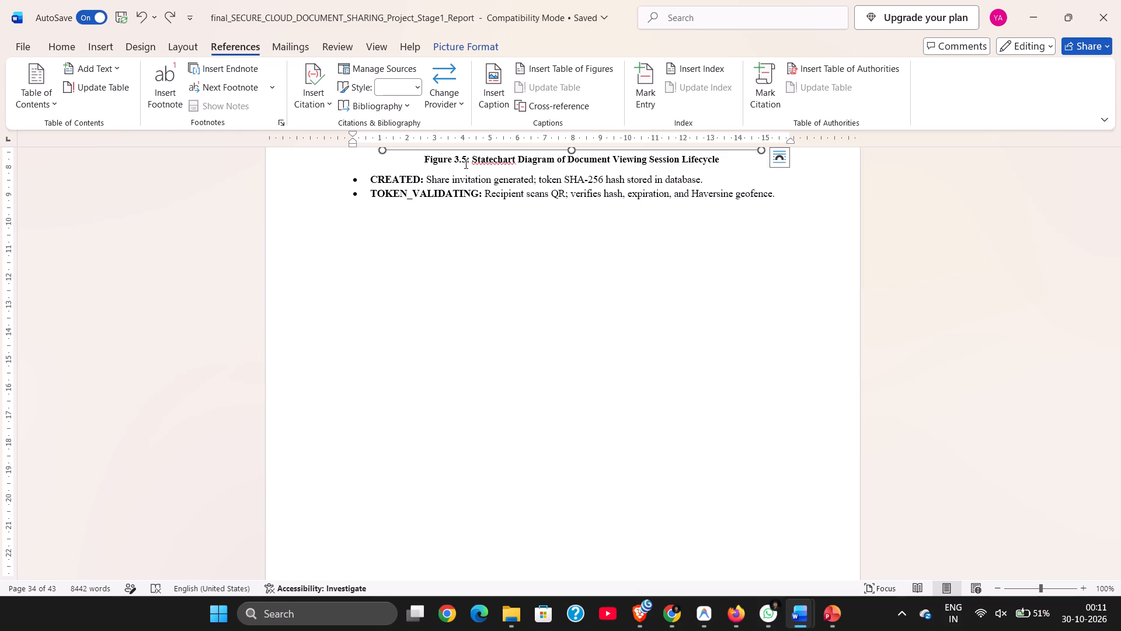
scroll(465, 164, up, 2)
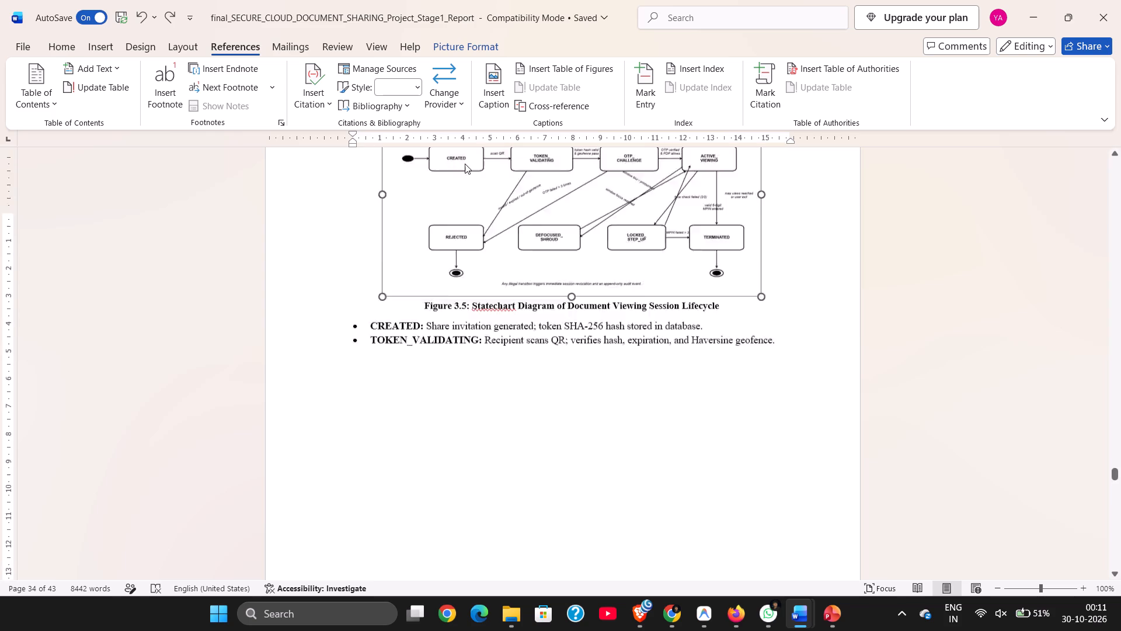
scroll(465, 164, up, 5)
scroll(465, 164, down, 1)
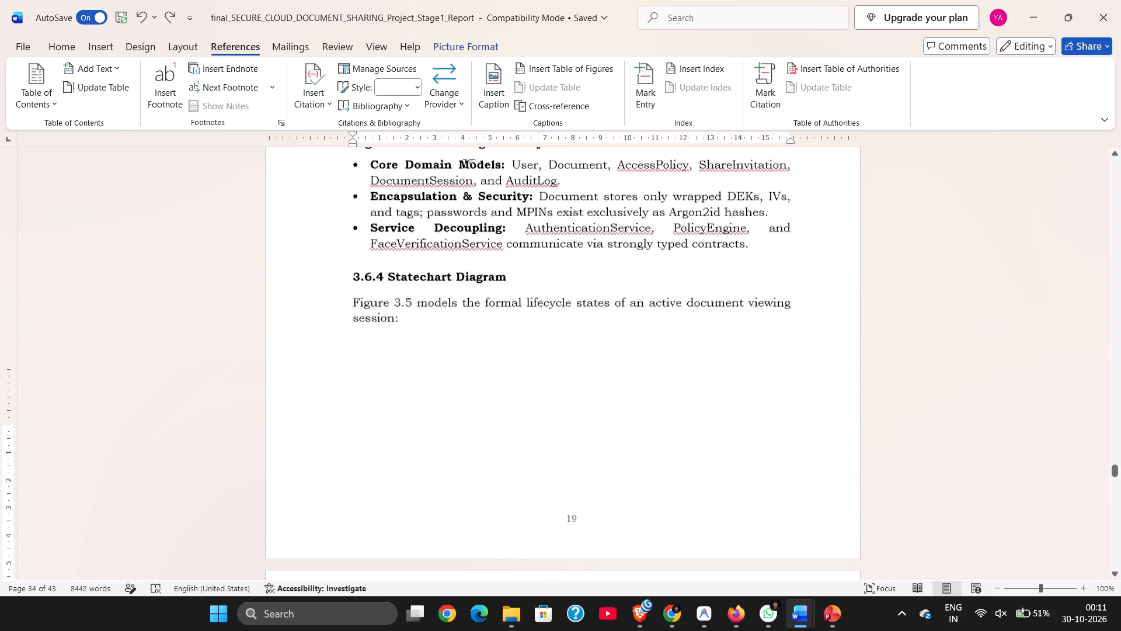
scroll(465, 164, down, 2)
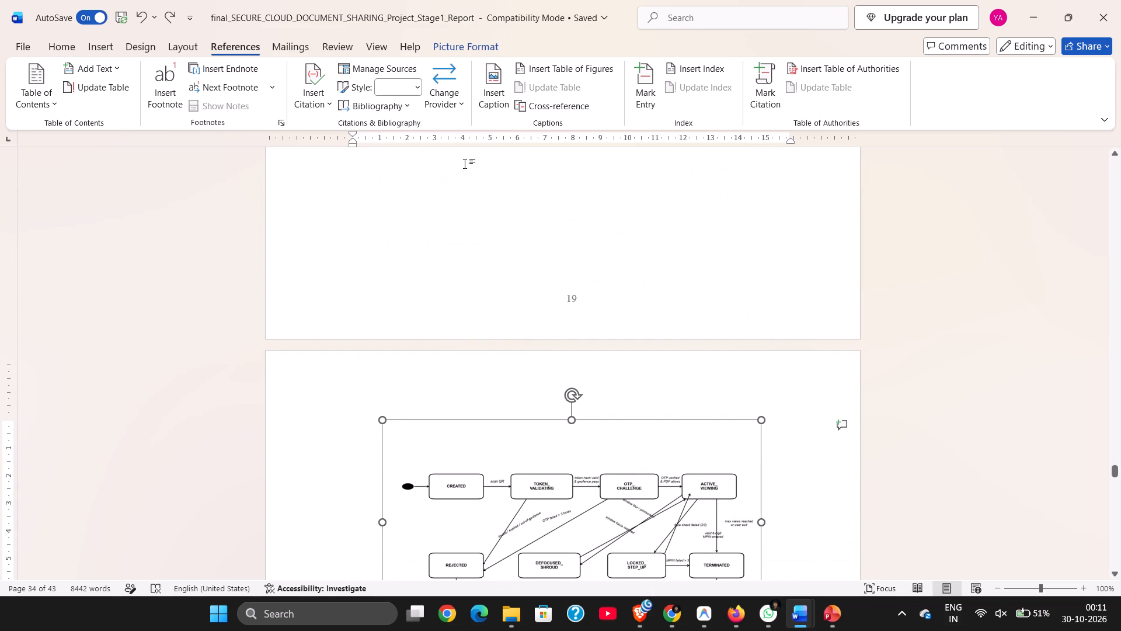
scroll(465, 164, down, 2)
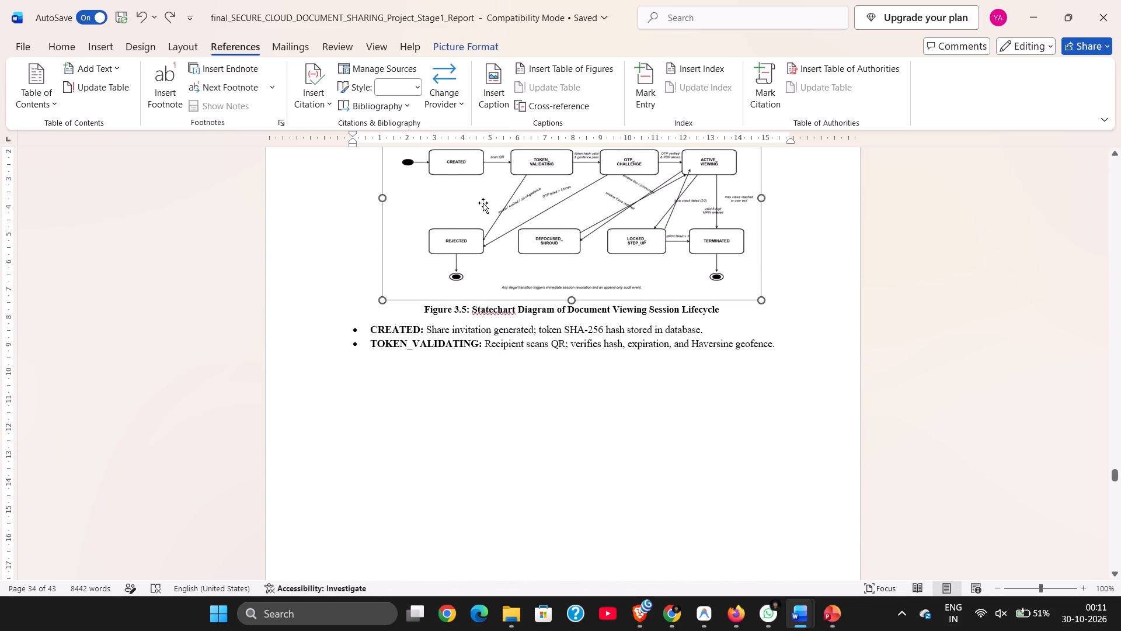
drag(780, 343, 532, 390)
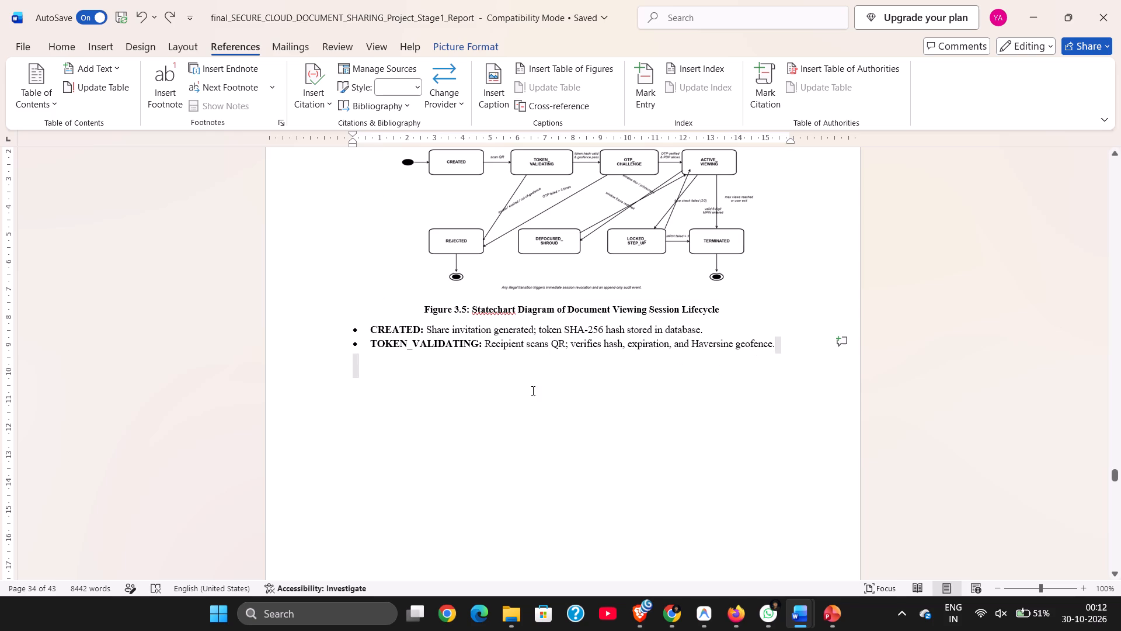
drag(532, 390, 346, 310)
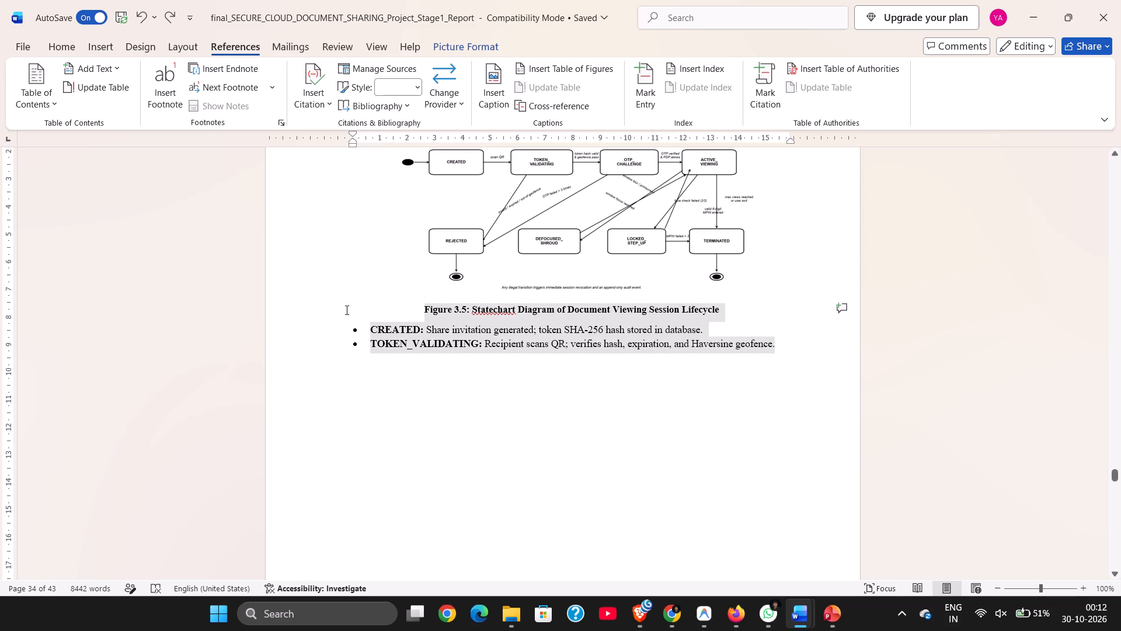
drag(346, 310, 348, 311)
key(ctrl+x)
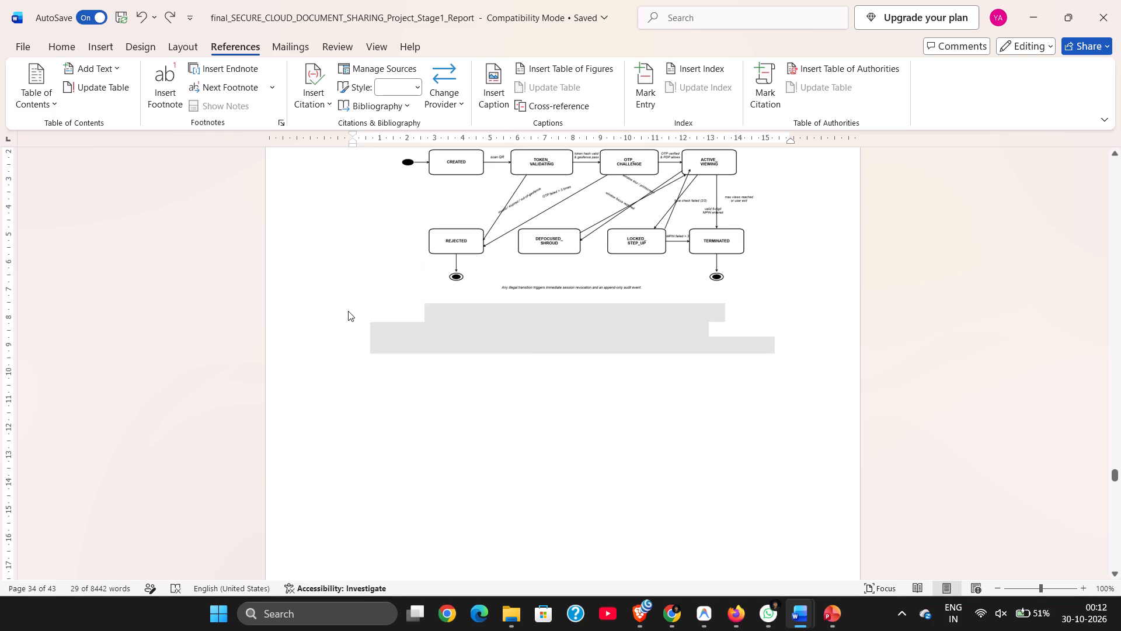
scroll(348, 311, up, 3)
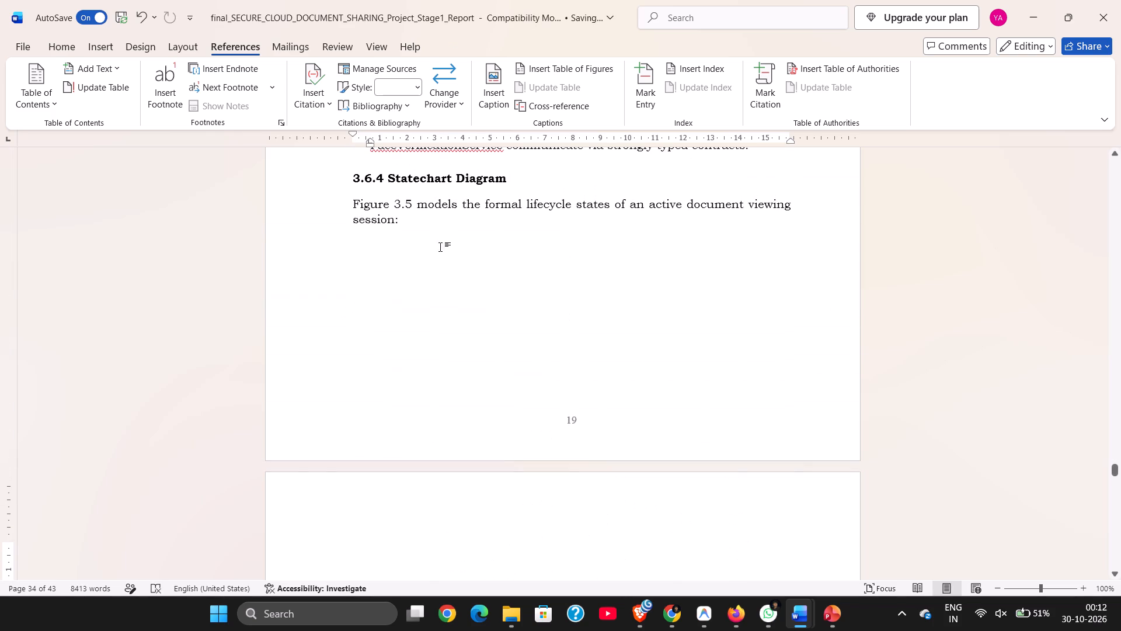
click(450, 233)
key(Return)
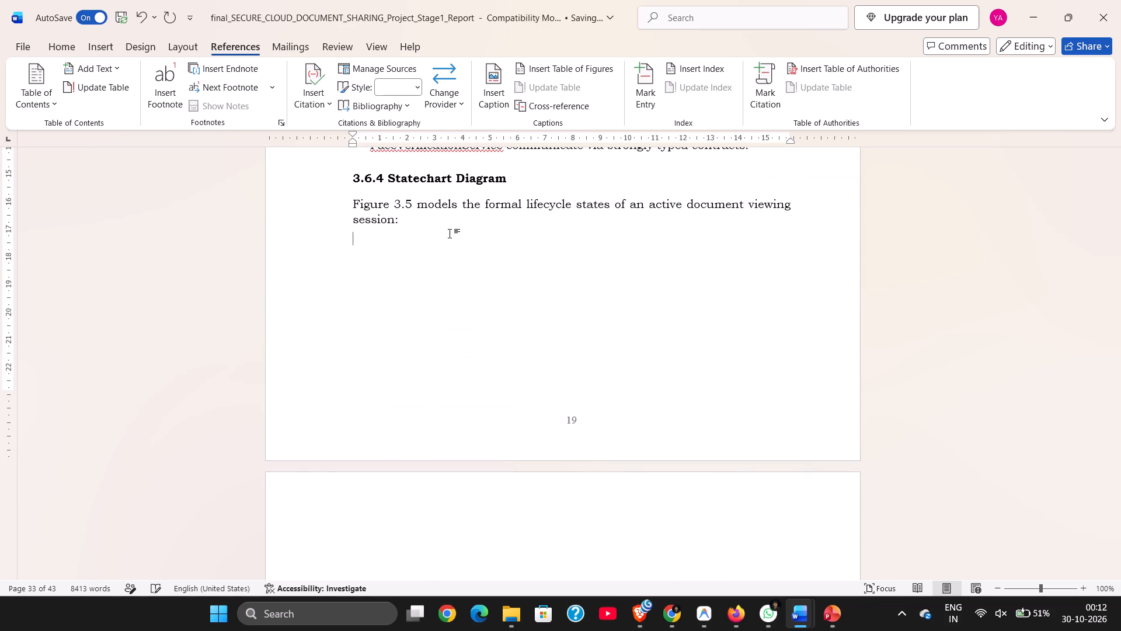
key(ctrl+v)
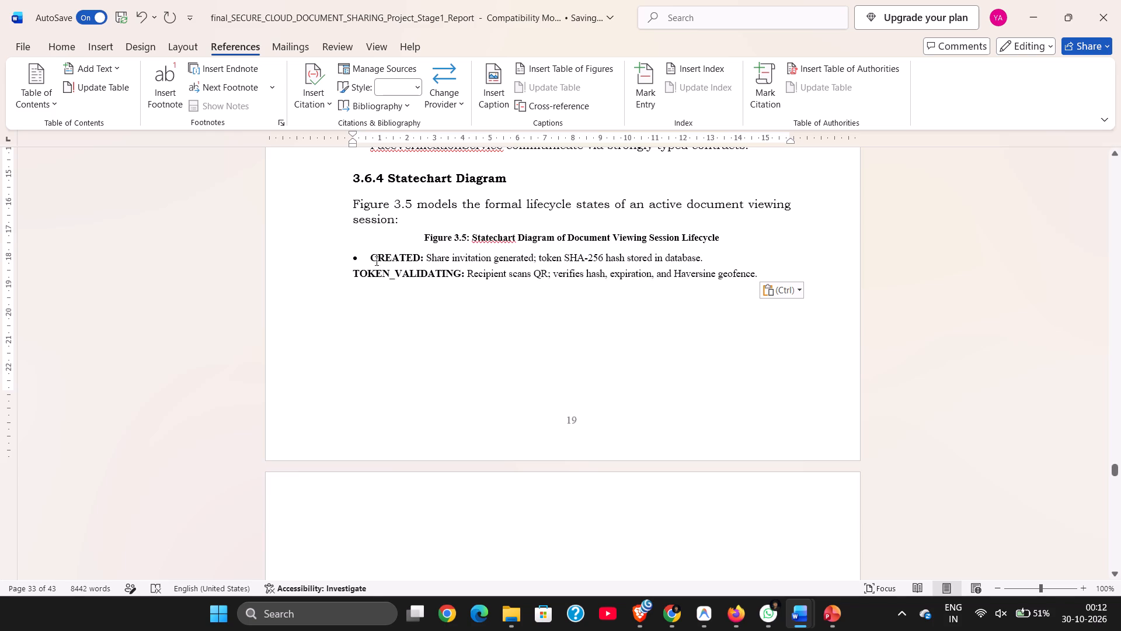
Turn the TOKEN_VALIDATING line back into a bullet directly under the CREATED bullet.
click(351, 277)
click(741, 251)
key(Return)
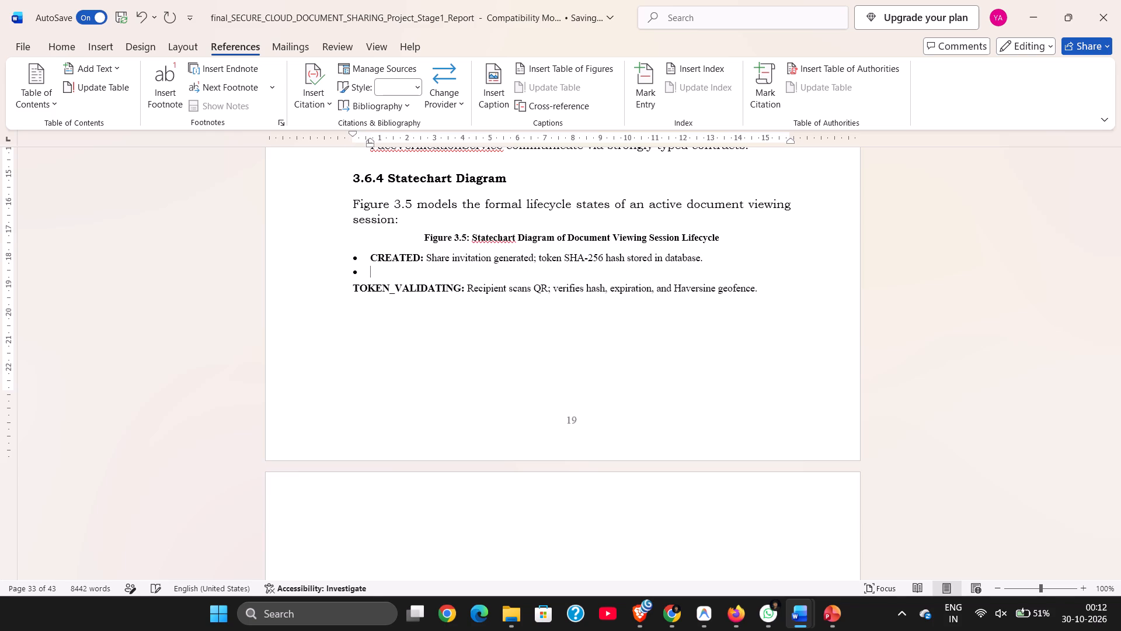
click(345, 292)
key(BackSpace)
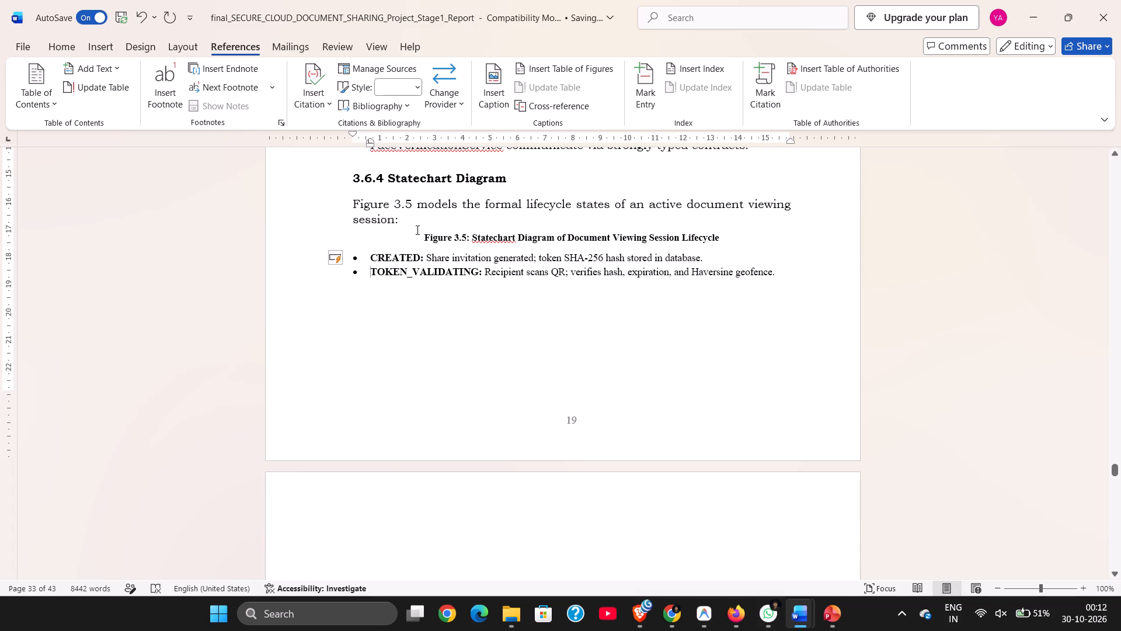
Cut the Figure 3.5 caption from below the introductory sentence of section 3.6.4, keeping the CREATED line as a bullet.
drag(416, 230, 744, 234)
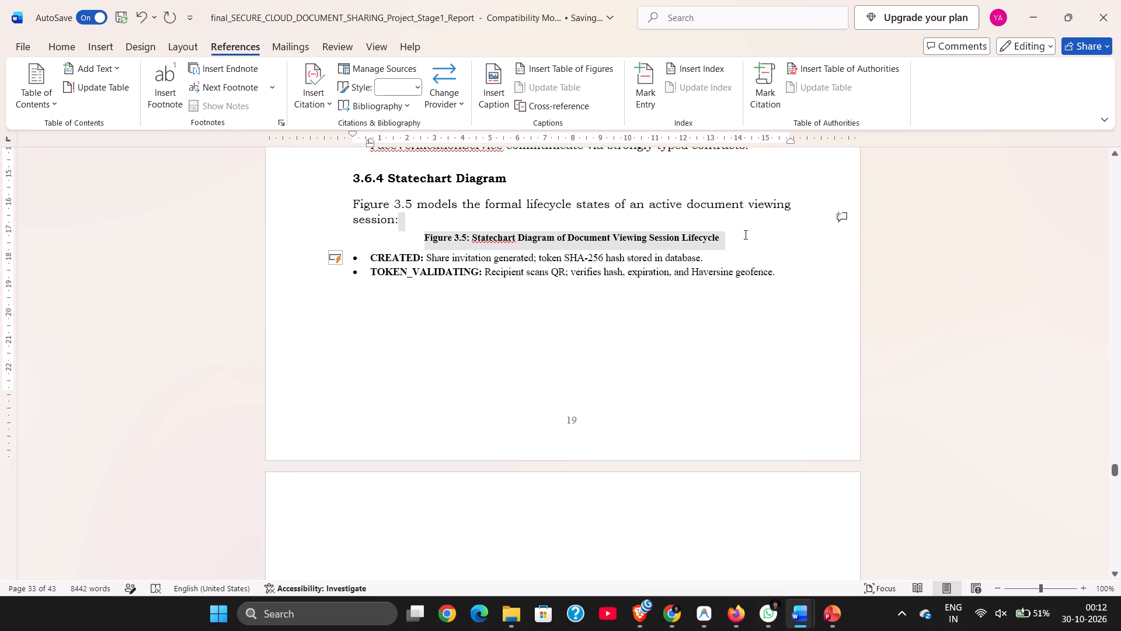
drag(744, 234, 746, 234)
key(ctrl+x)
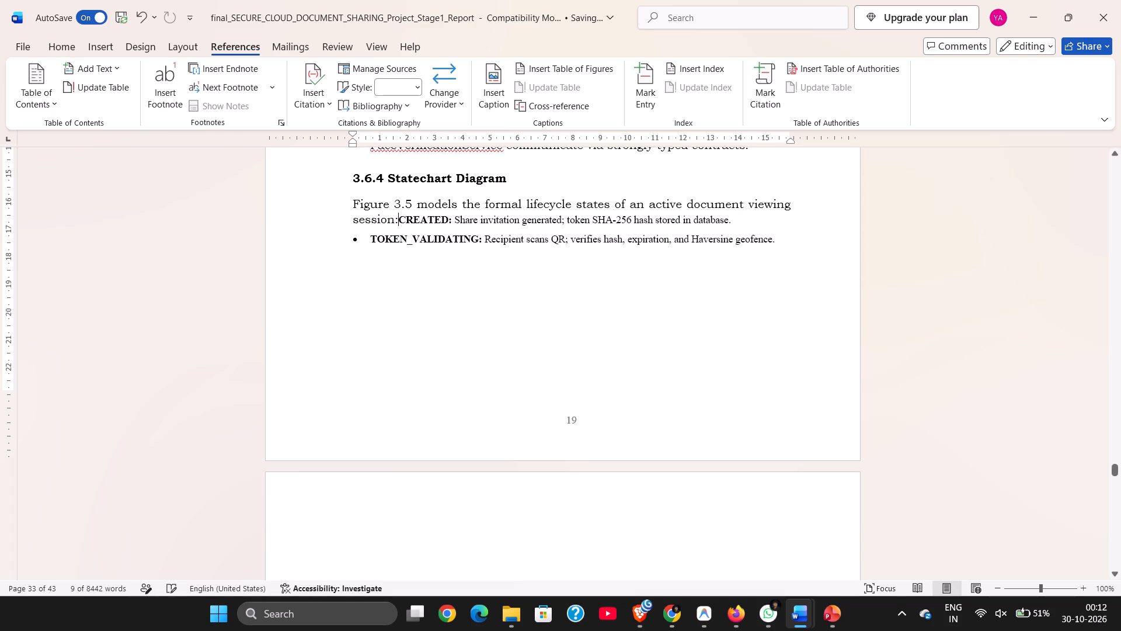
key(Return)
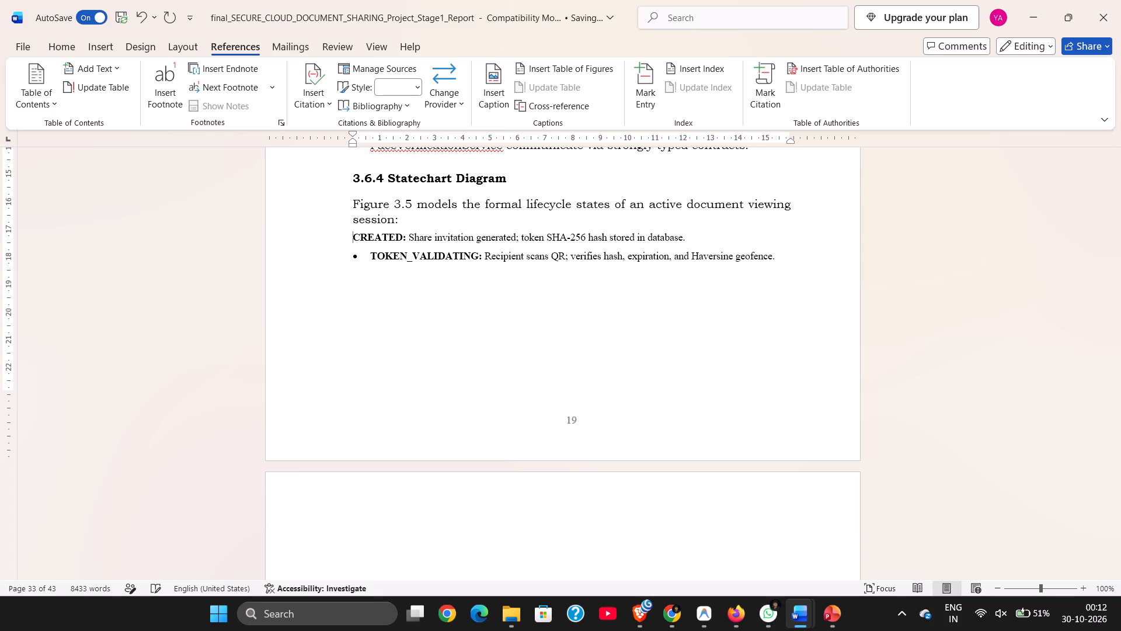
key(ctrl+z)
key(ctrl+z)
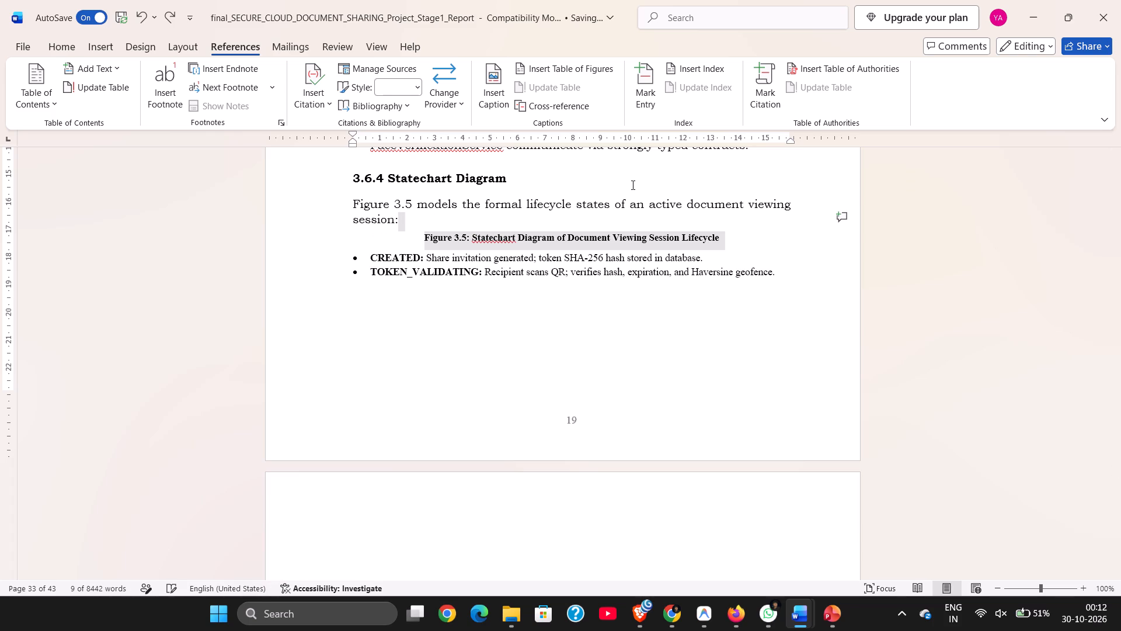
click(736, 238)
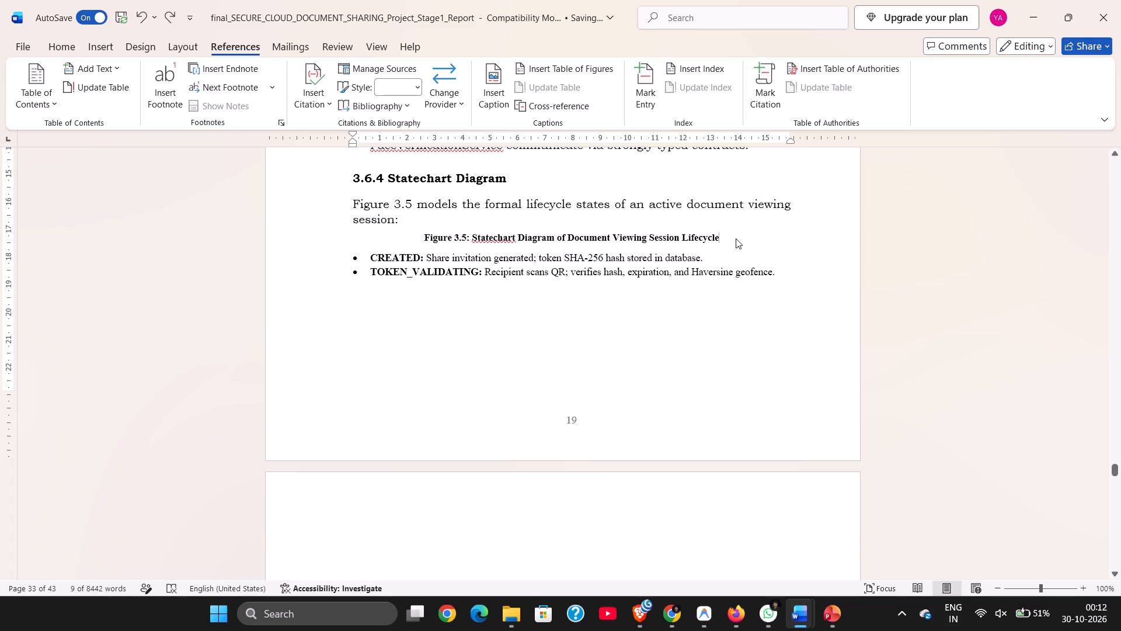
drag(725, 238, 424, 245)
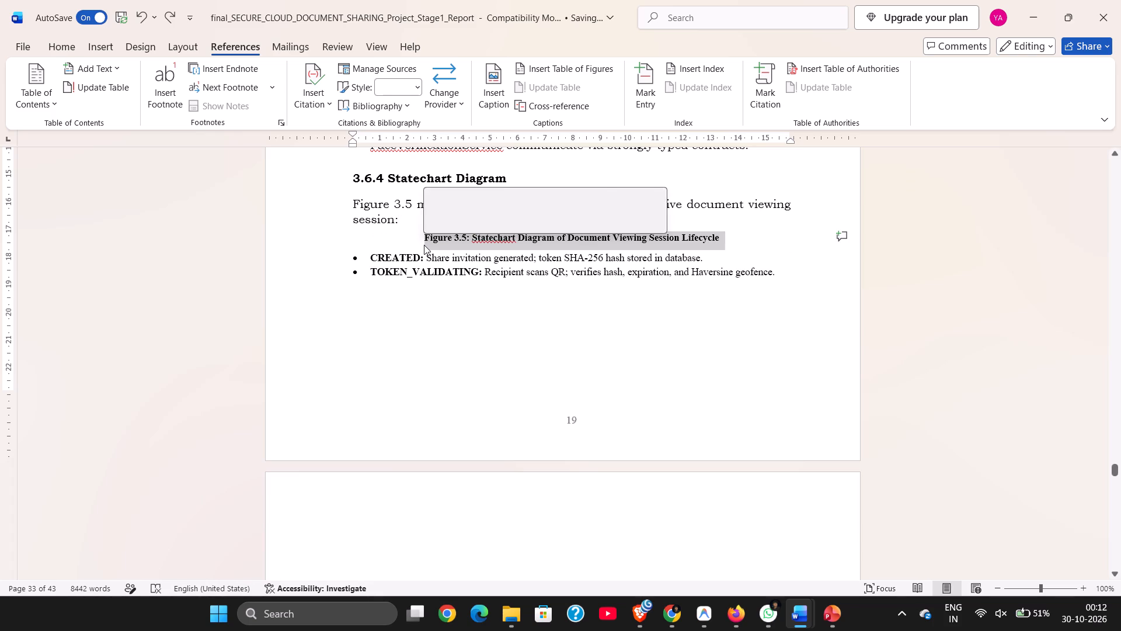
key(BackSpace)
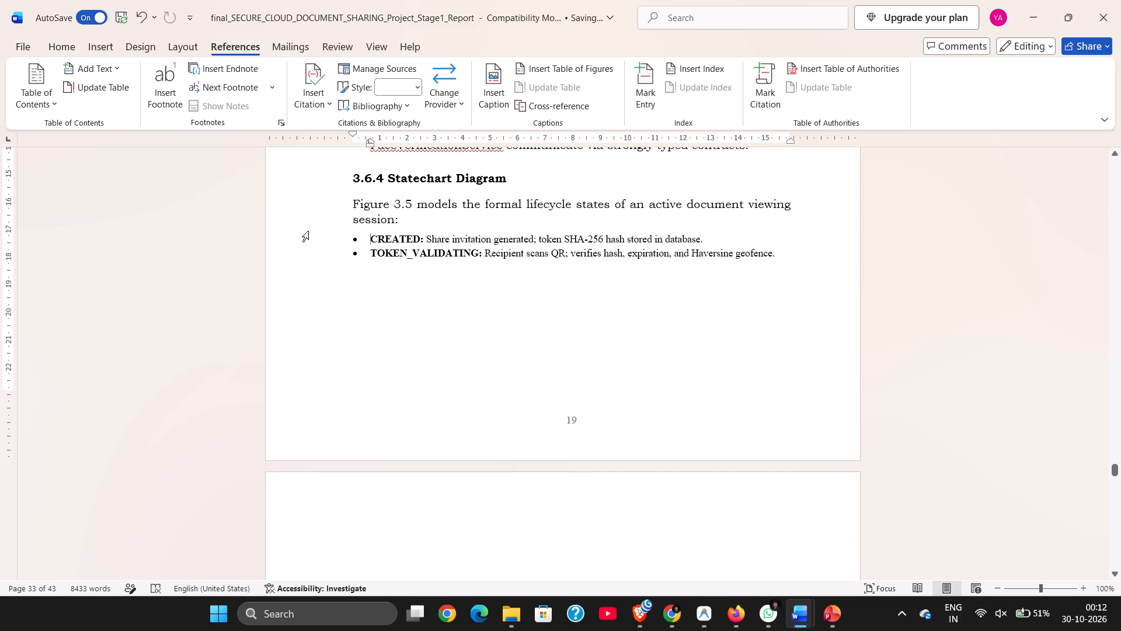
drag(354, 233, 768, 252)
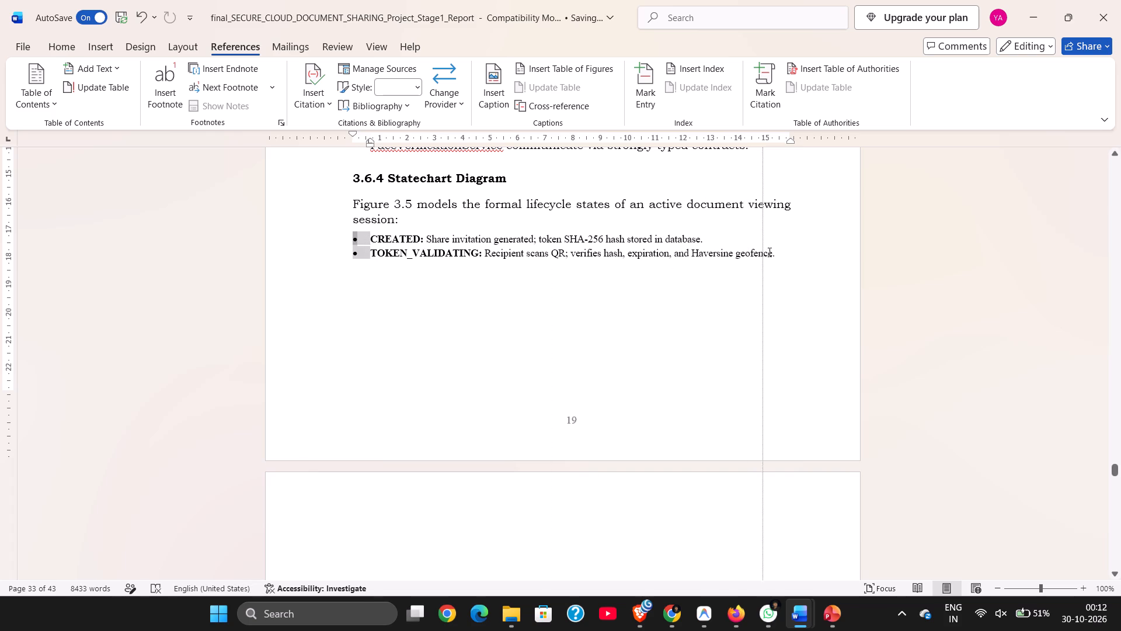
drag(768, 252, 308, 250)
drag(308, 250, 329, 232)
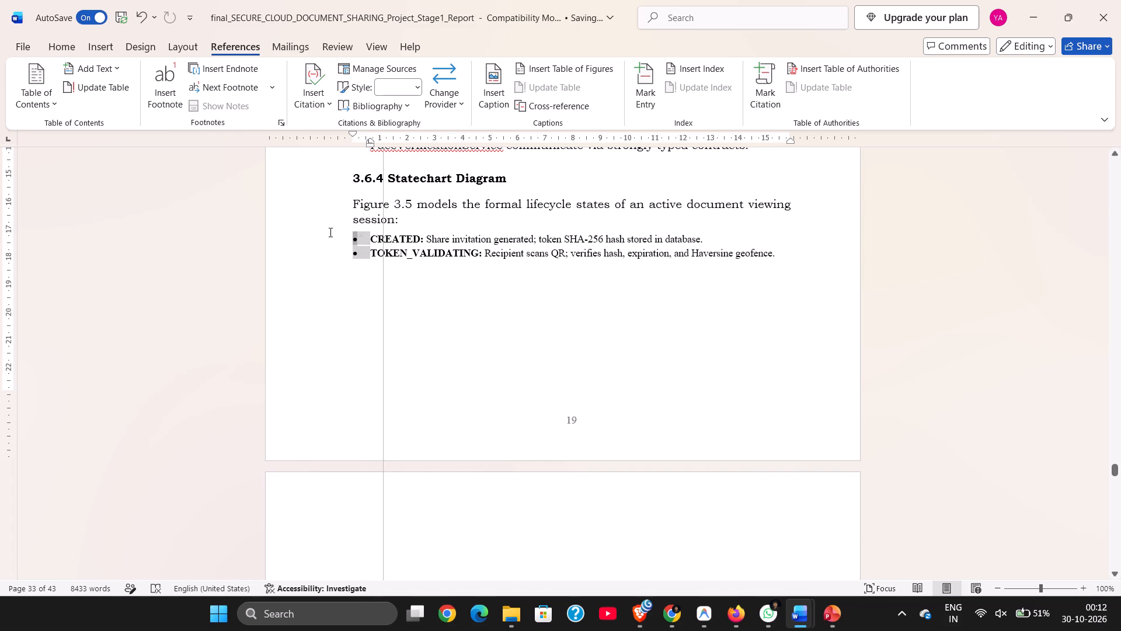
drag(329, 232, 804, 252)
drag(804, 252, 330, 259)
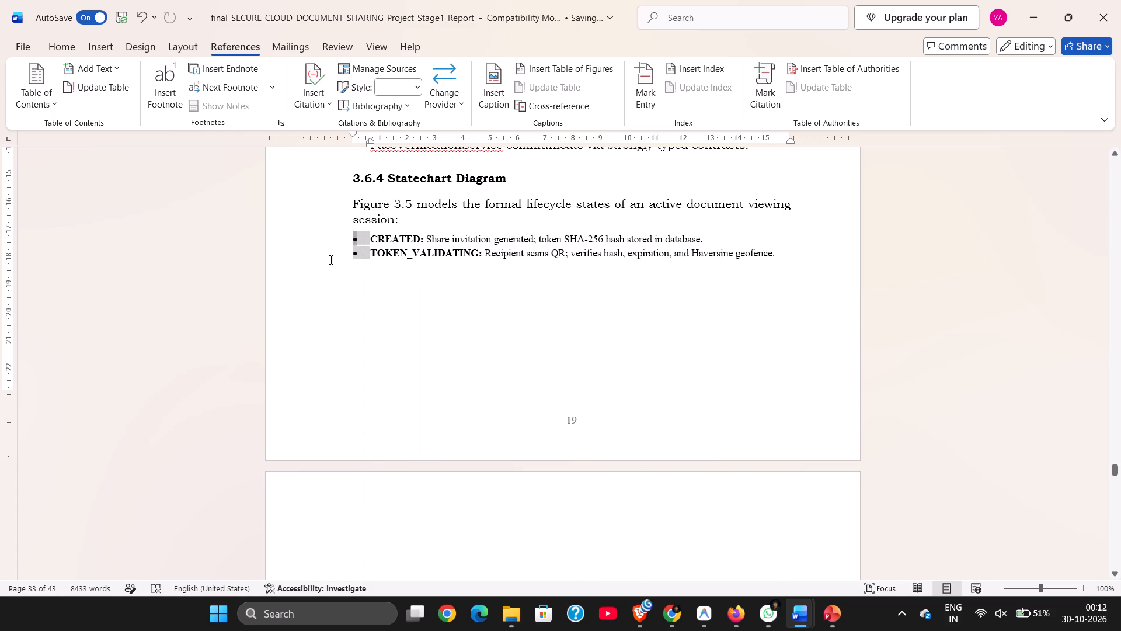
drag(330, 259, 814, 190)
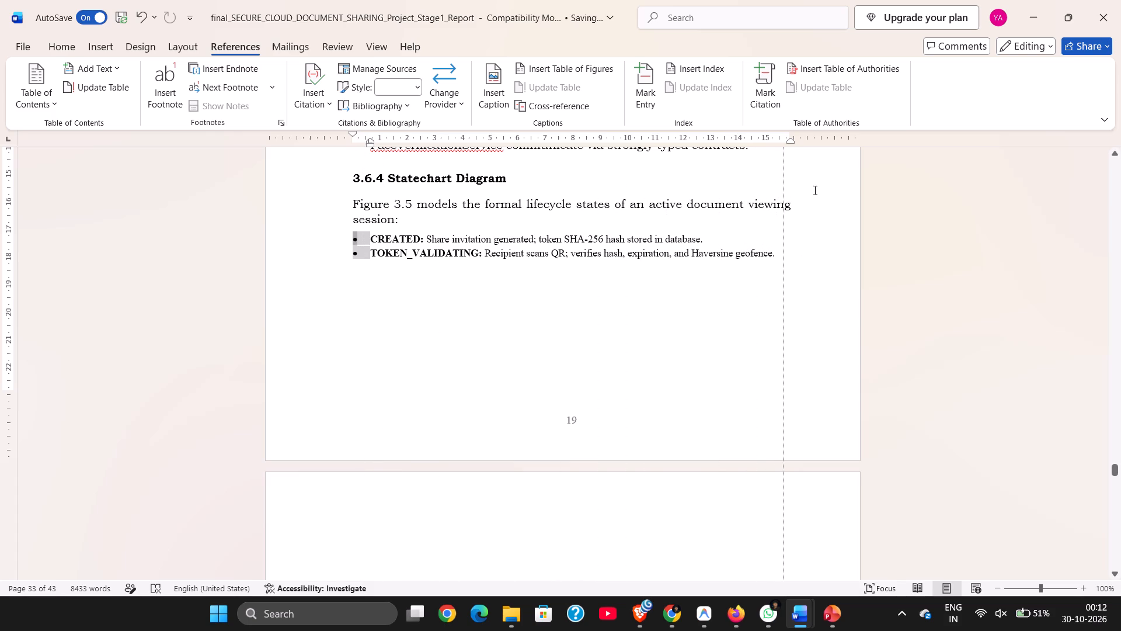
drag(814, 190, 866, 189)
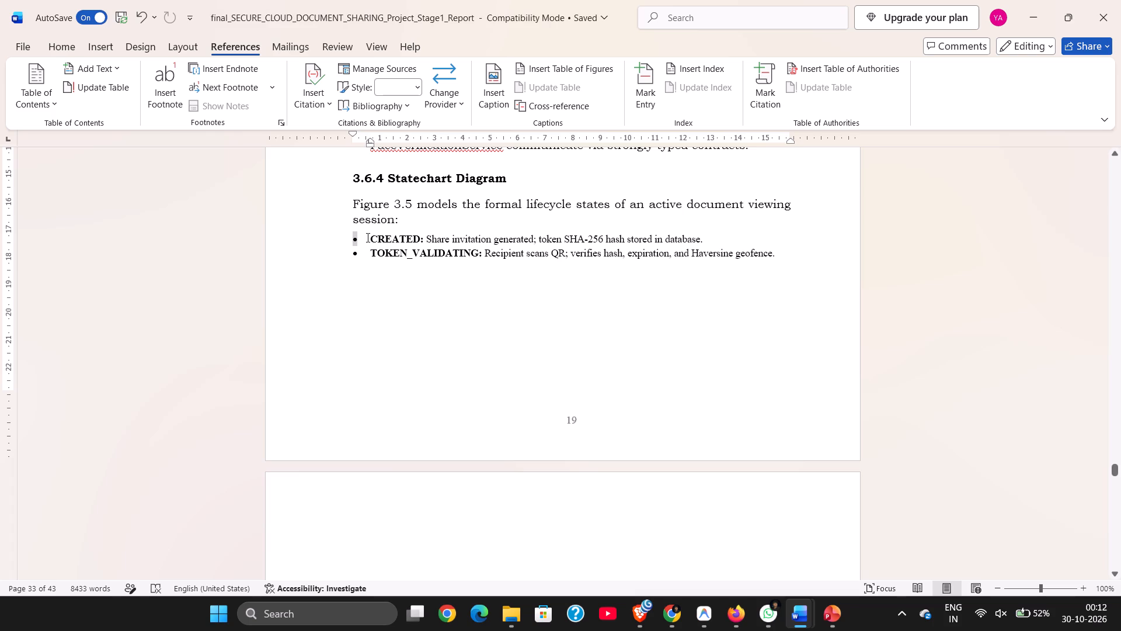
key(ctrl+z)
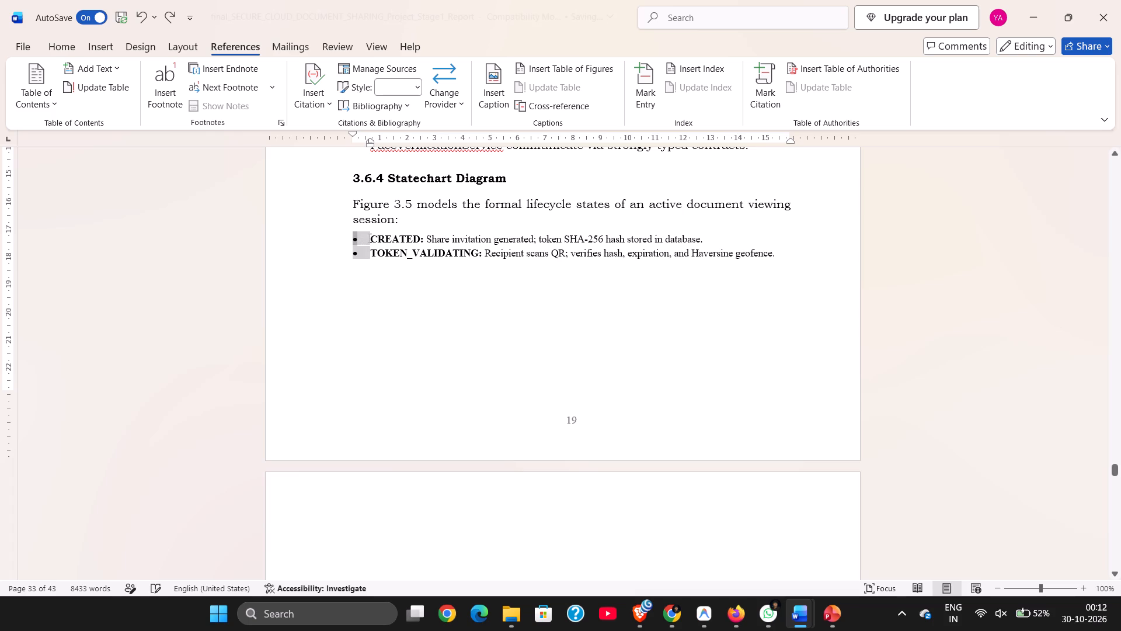
Format the CREATED and TOKEN_VALIDATING bullets in section 3.6.4 as Bookman Old Style, size 12.
scroll(368, 238, up, 2)
click(318, 341)
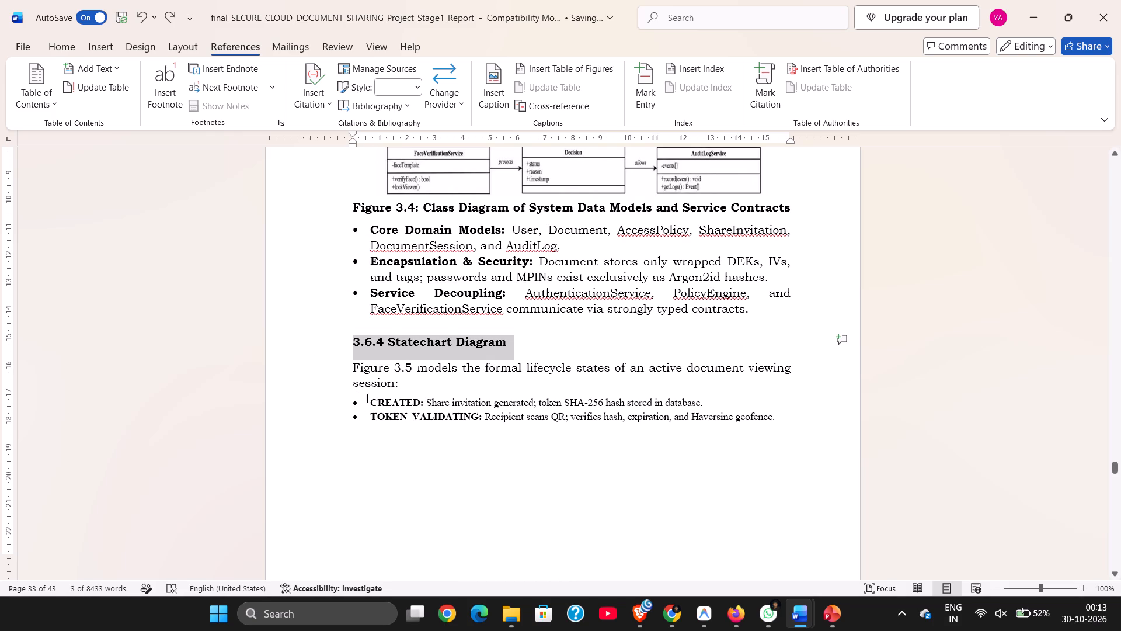
drag(367, 398, 767, 421)
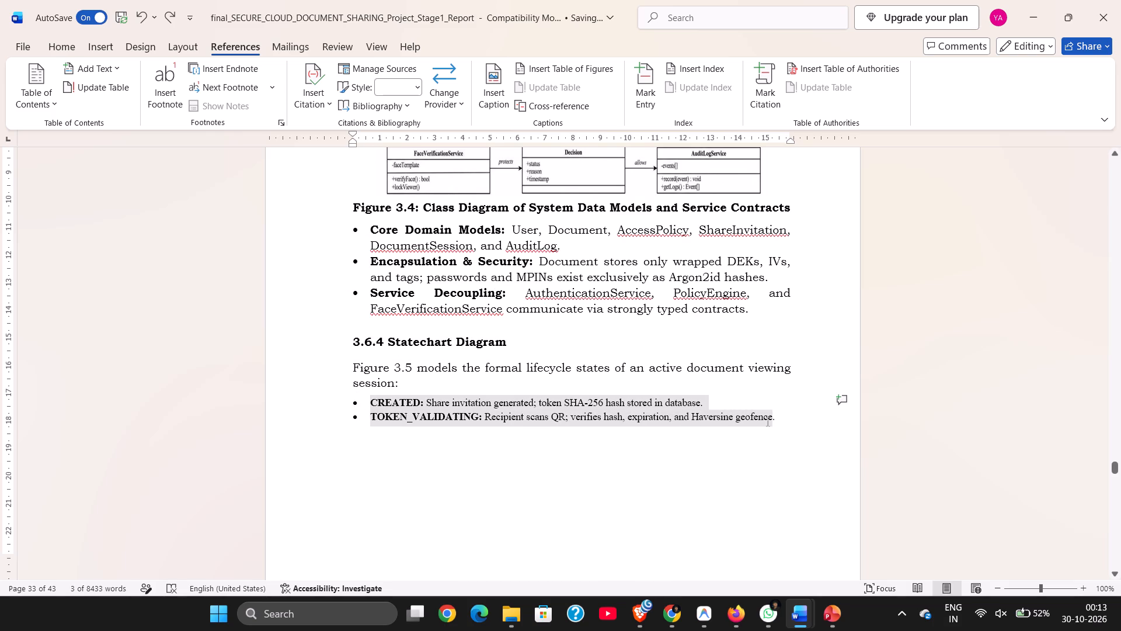
drag(767, 421, 796, 429)
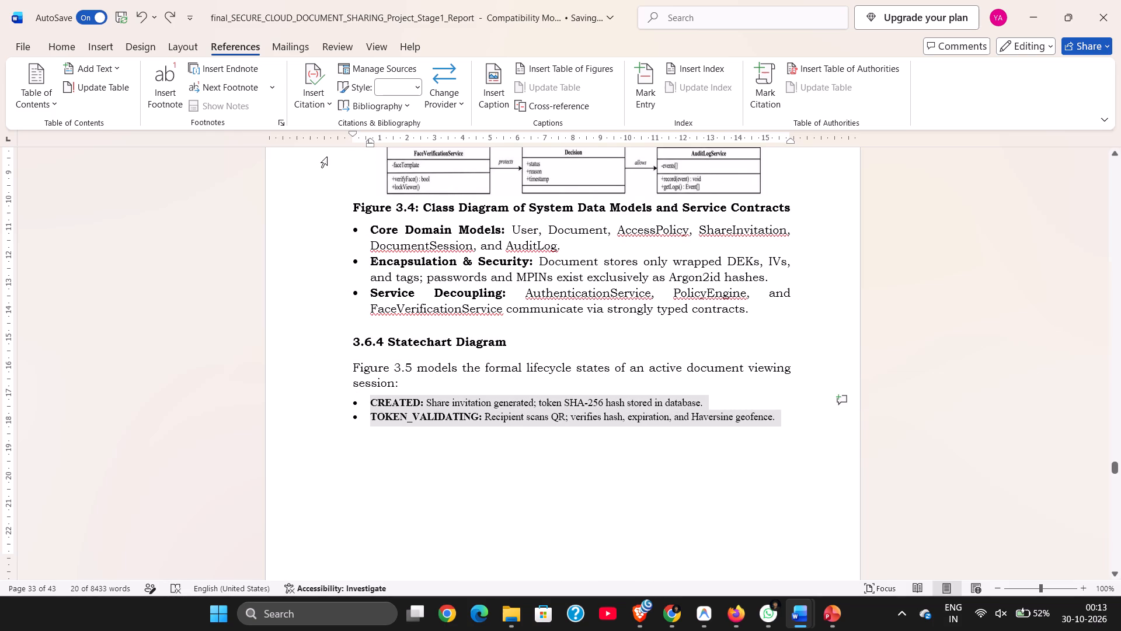
click(72, 49)
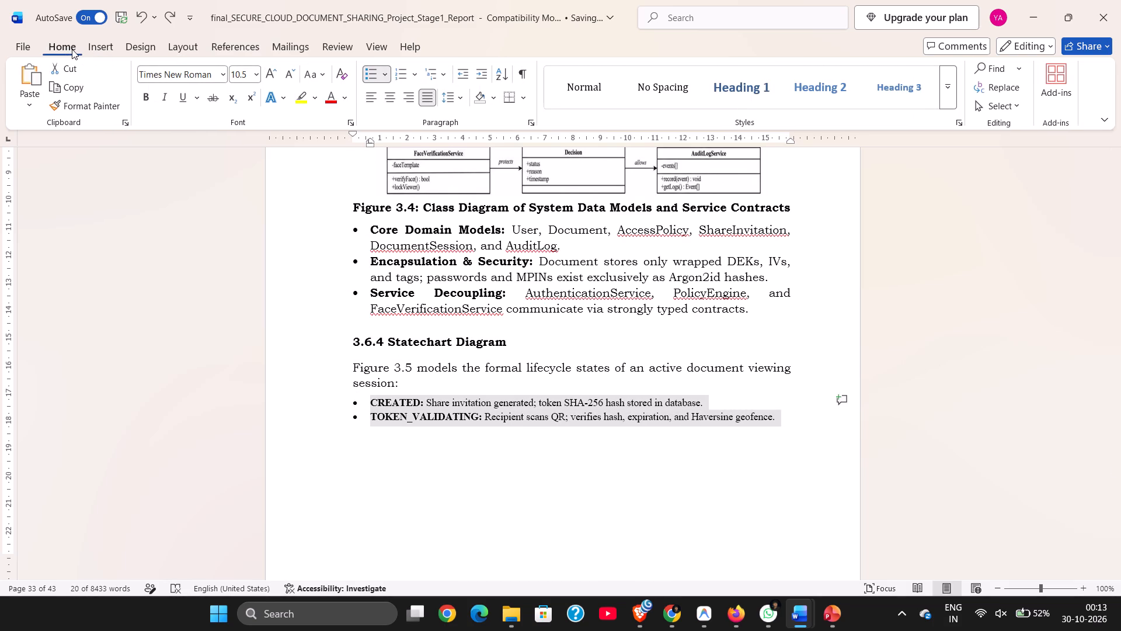
click(224, 72)
click(221, 175)
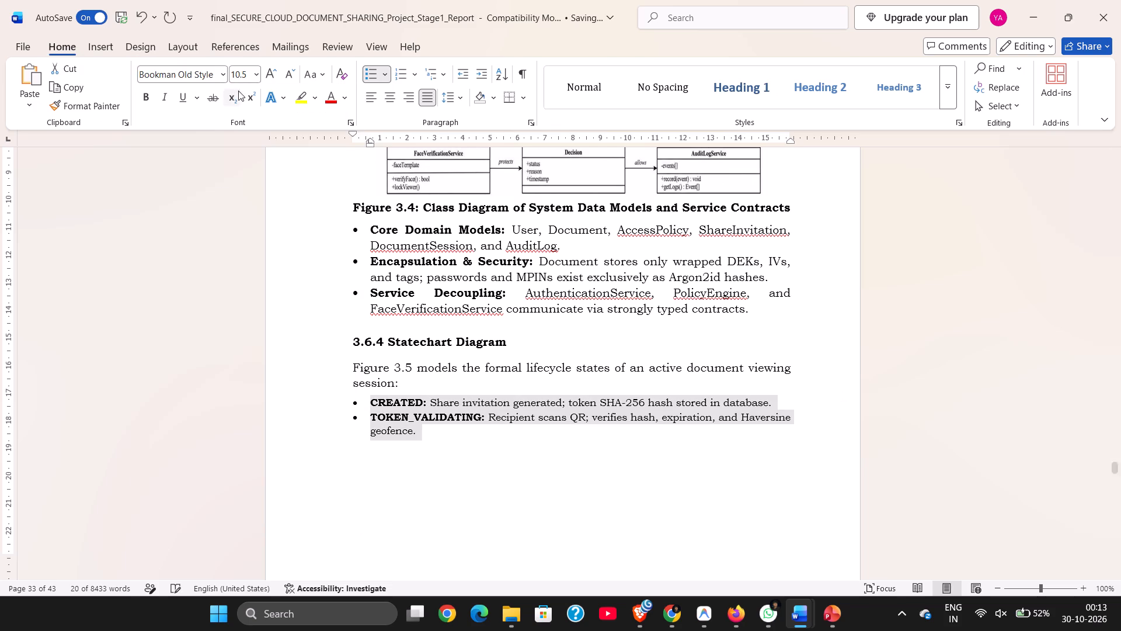
click(259, 75)
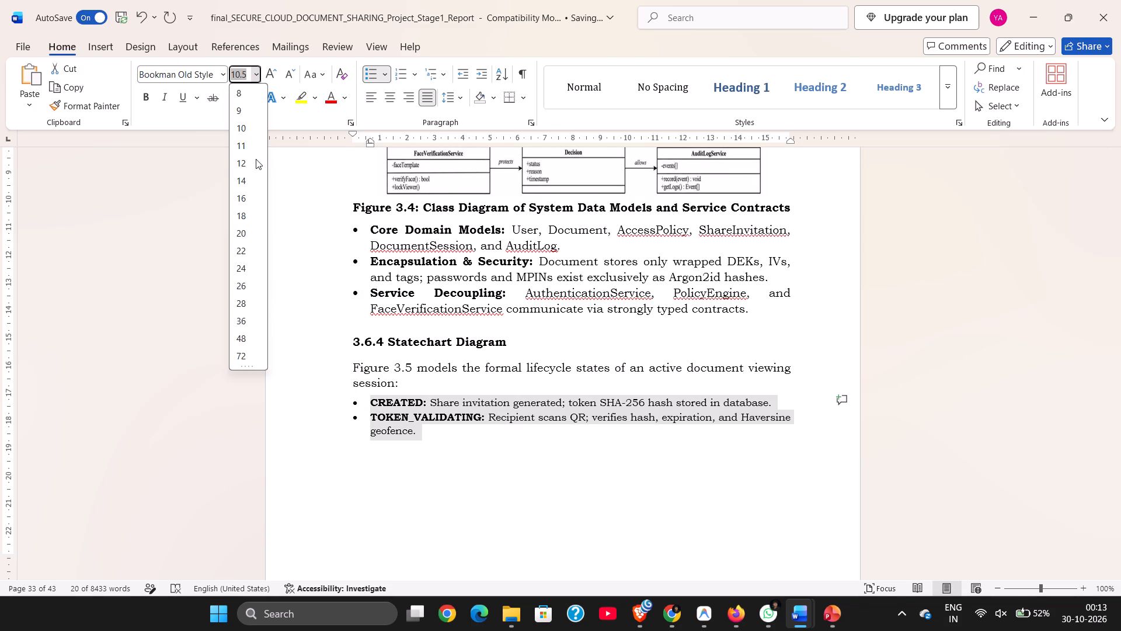
click(238, 164)
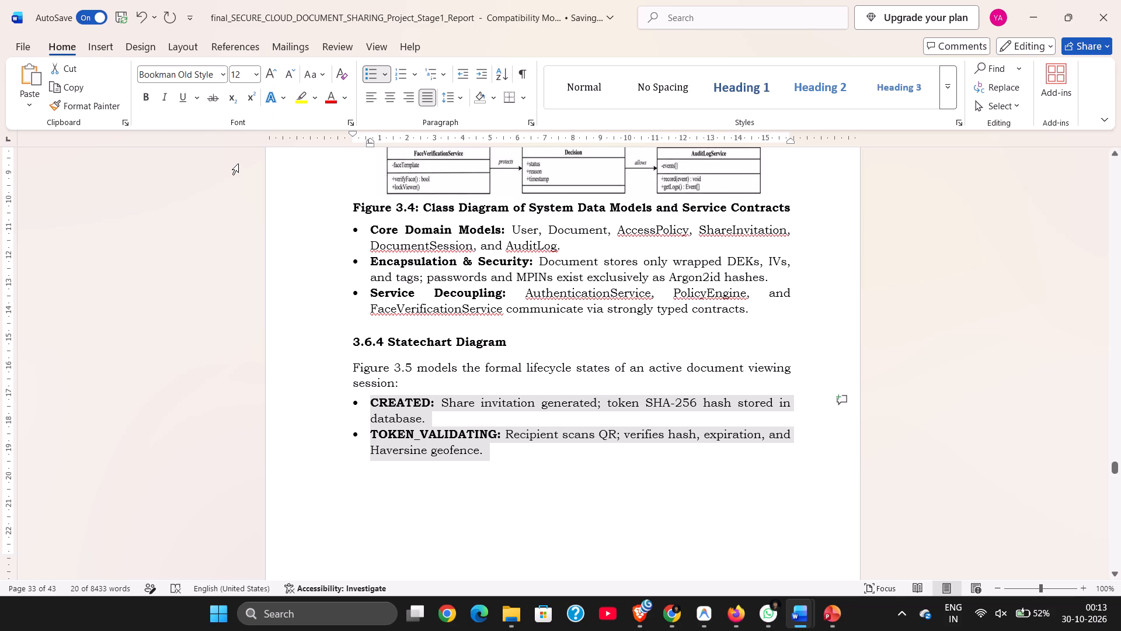
Stretch the statechart diagram on page 20 vertically to about 12 cm tall, keeping its width.
scroll(238, 164, down, 3)
scroll(238, 164, up, 1)
scroll(238, 164, down, 1)
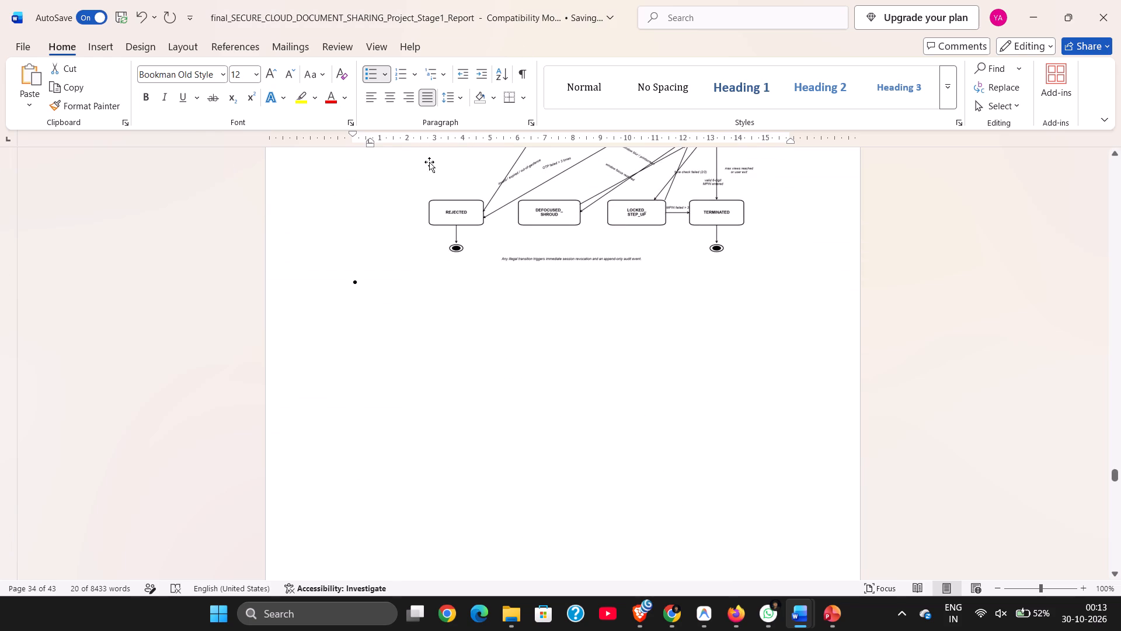
click(490, 226)
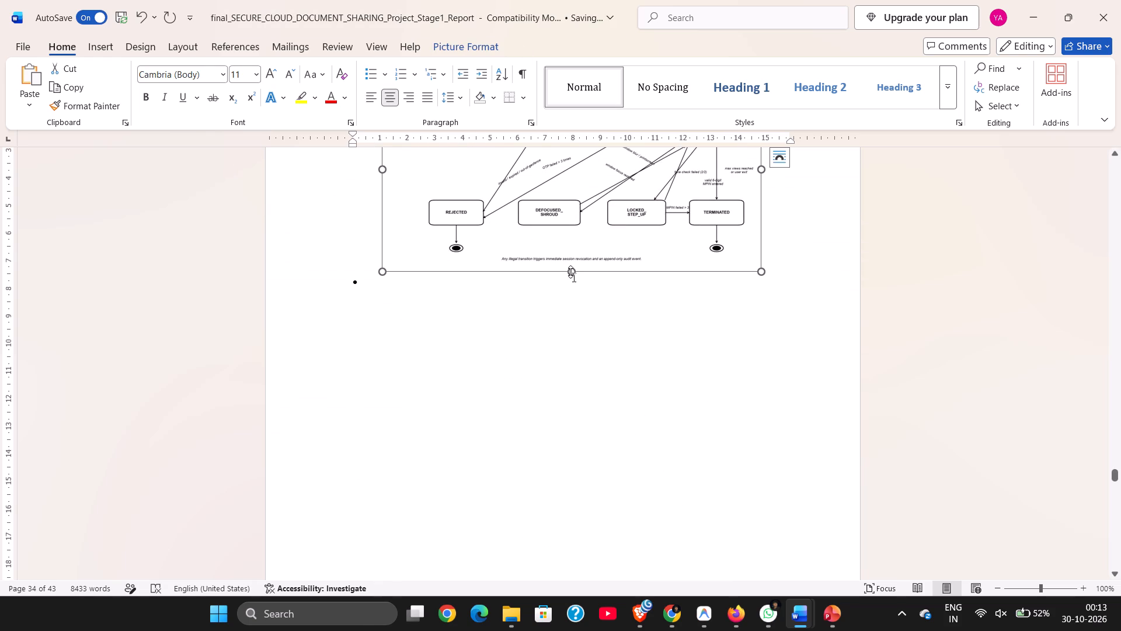
drag(570, 271, 565, 353)
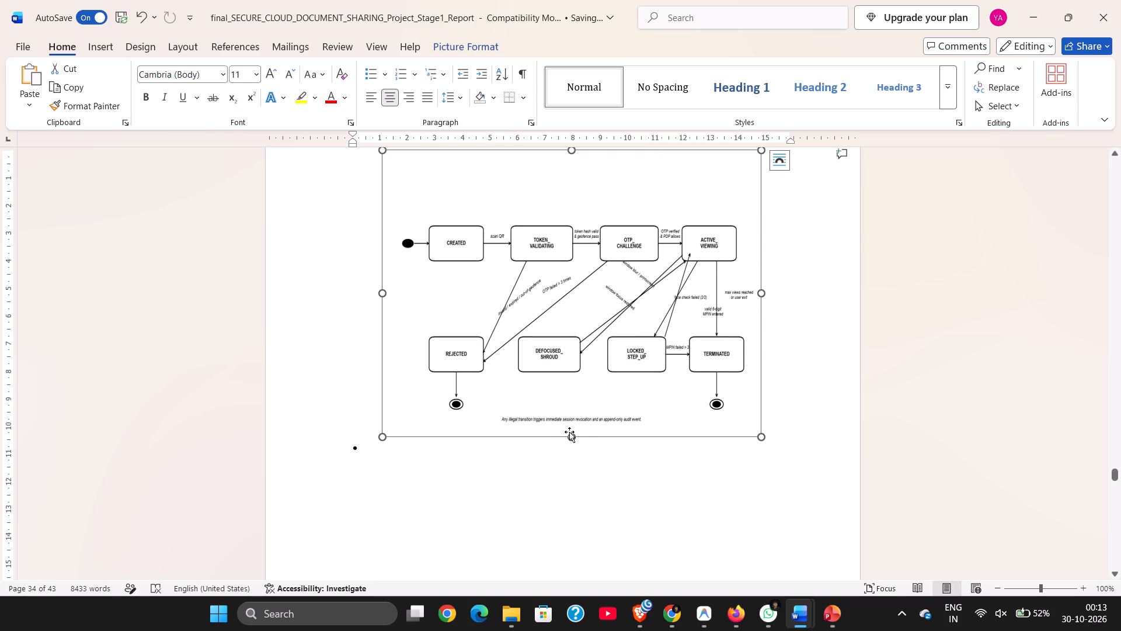
drag(575, 440, 572, 458)
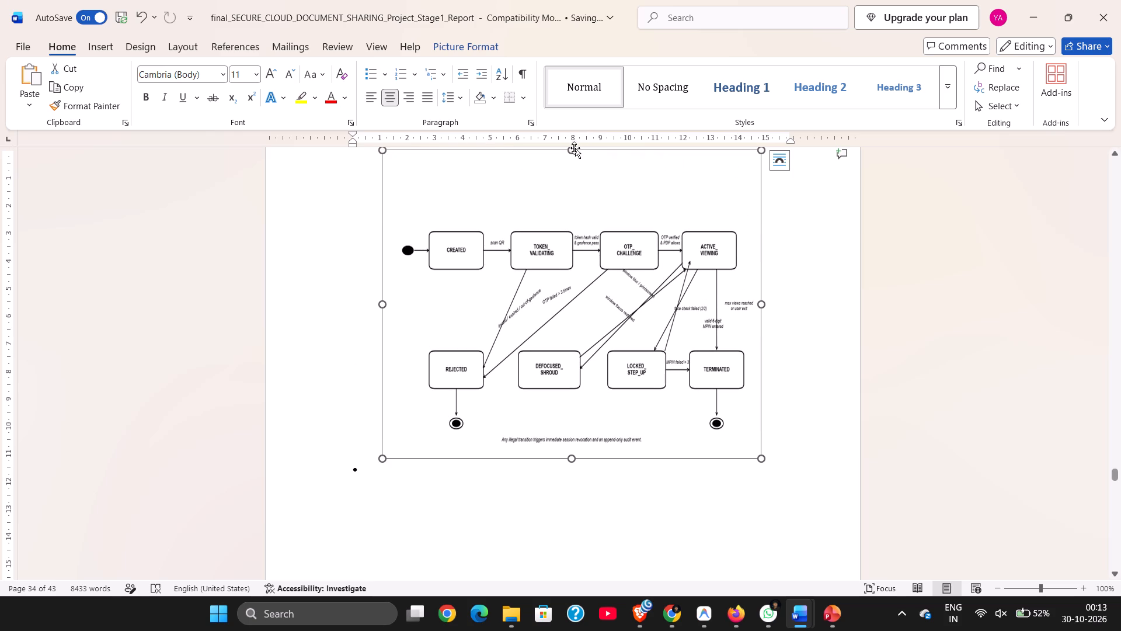
drag(573, 148, 574, 160)
Paste the cut Figure 3.5 caption on a new centred line directly below the statechart diagram.
scroll(574, 160, up, 1)
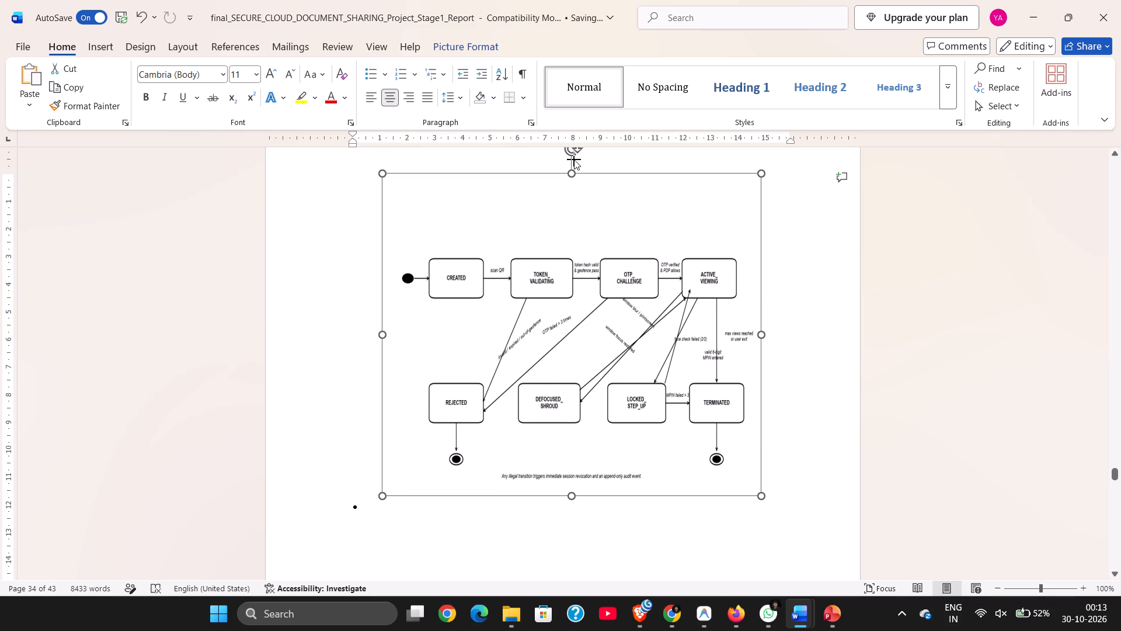
scroll(574, 160, up, 1)
scroll(574, 160, down, 3)
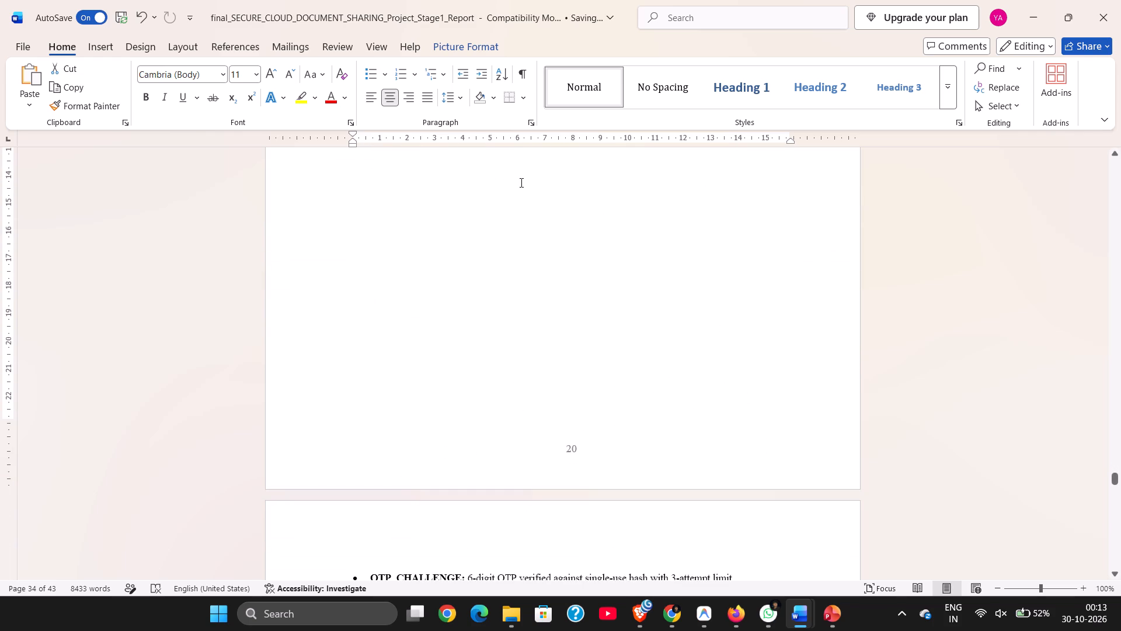
scroll(520, 182, up, 1)
click(788, 340)
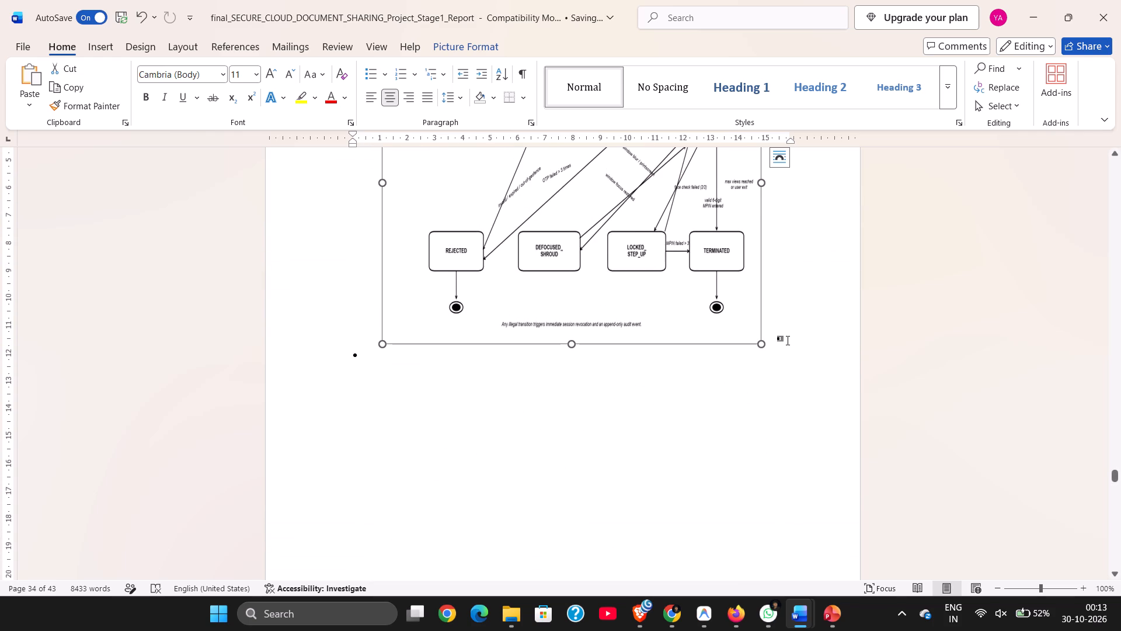
key(Return)
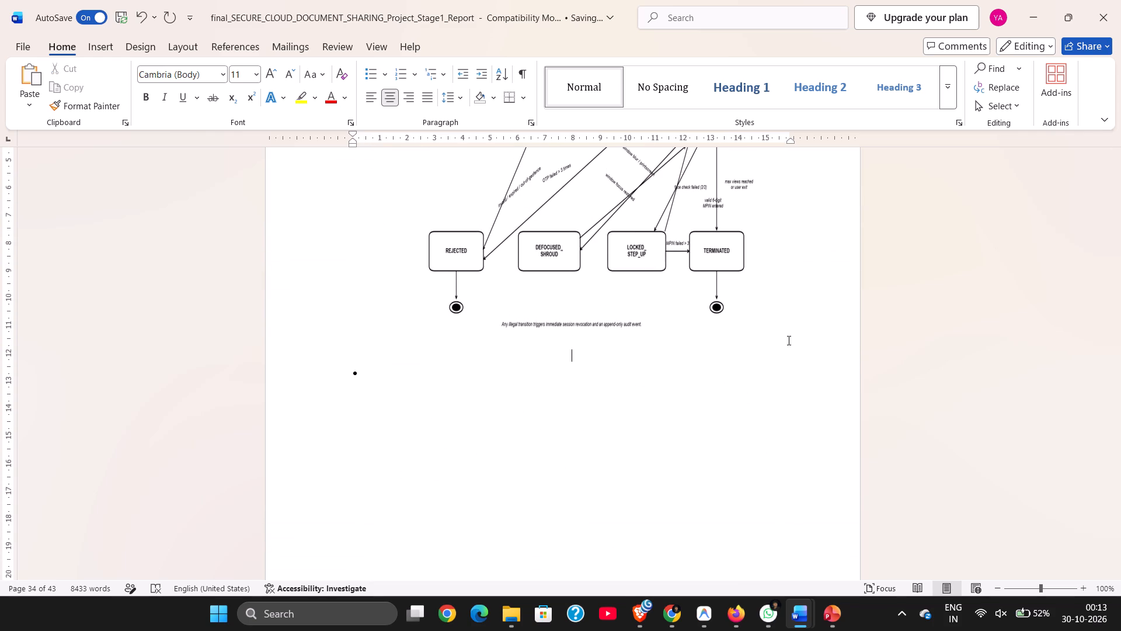
key(ctrl+v)
scroll(788, 340, down, 1)
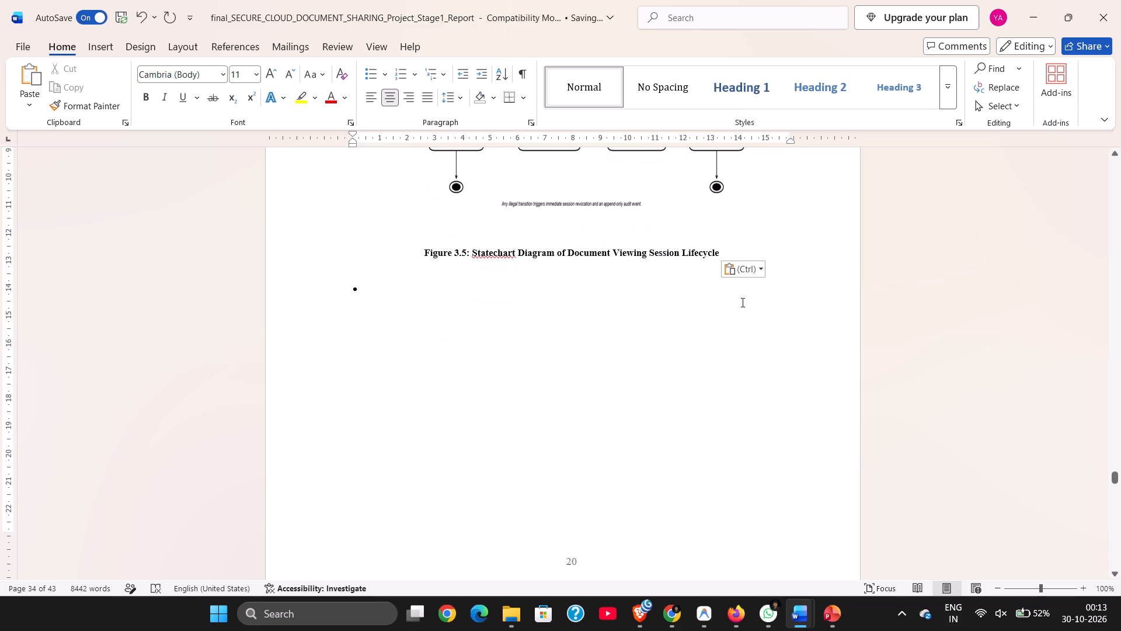
Format the Figure 3.5 caption below the statechart diagram as Bookman Old Style, size 11.
drag(719, 247, 354, 259)
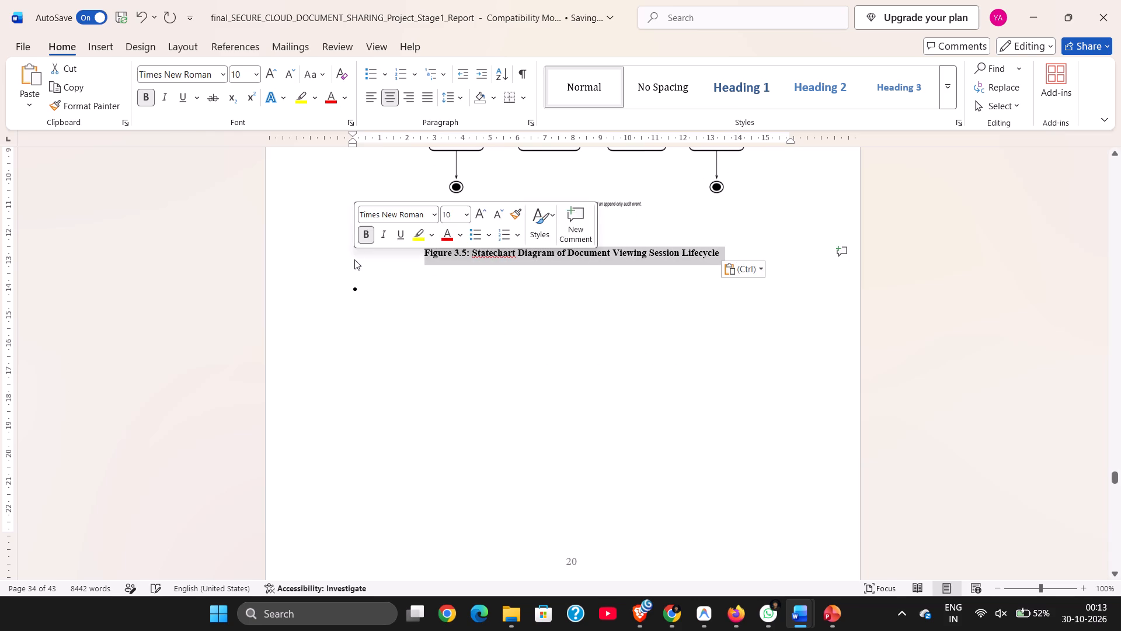
click(223, 75)
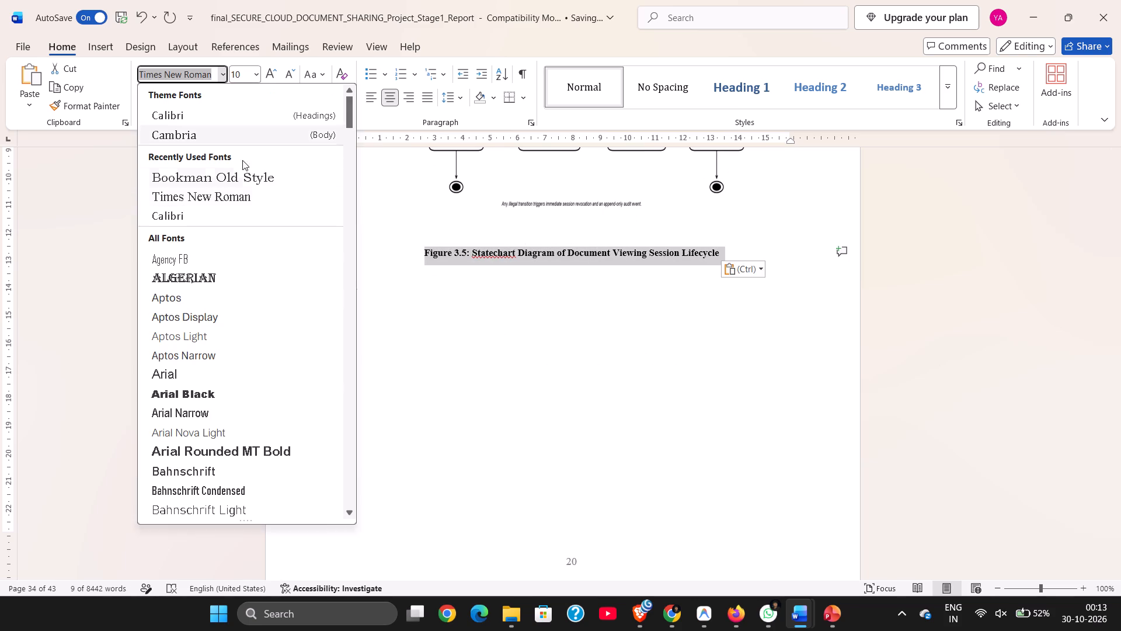
click(245, 176)
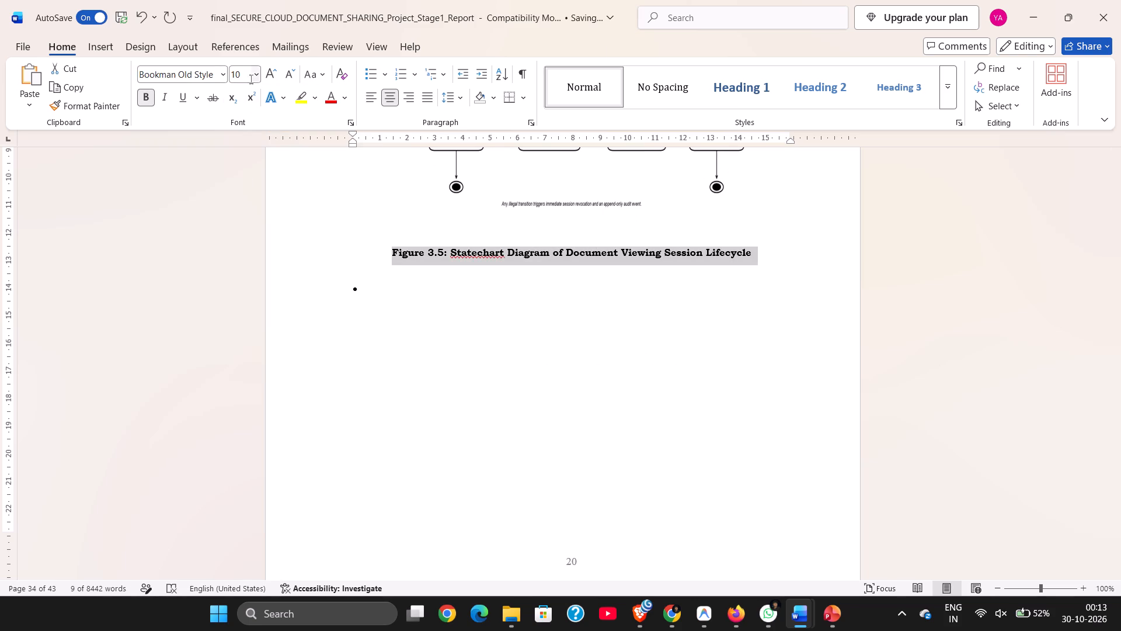
click(249, 72)
key(BackSpace)
text(12)
key(Return)
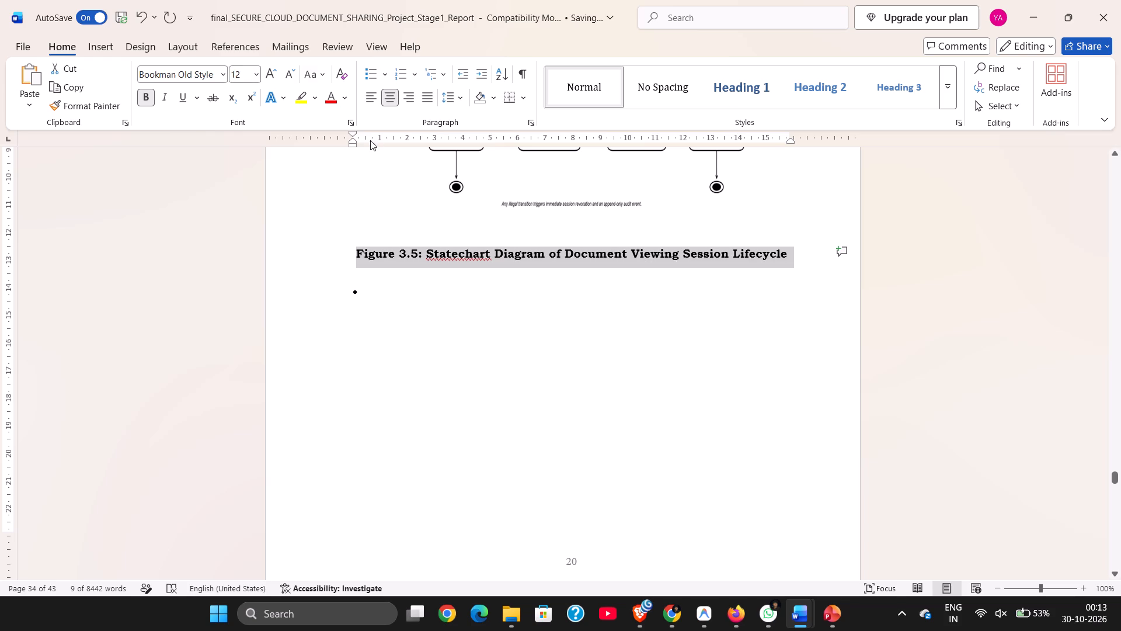
click(243, 76)
key(BackSpace)
text(11)
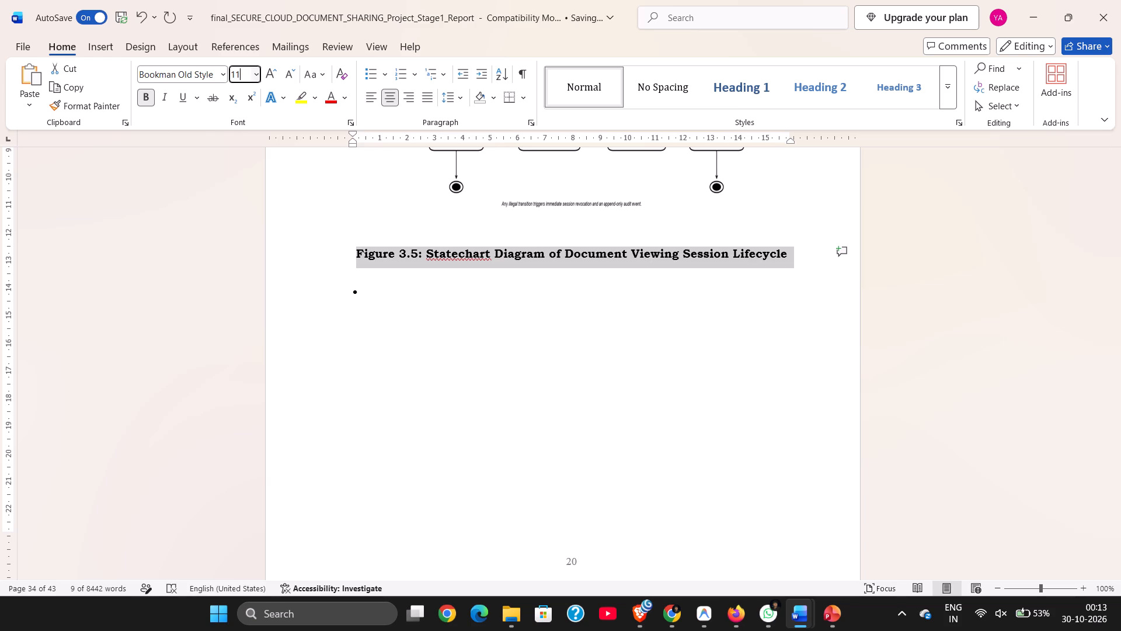
key(Return)
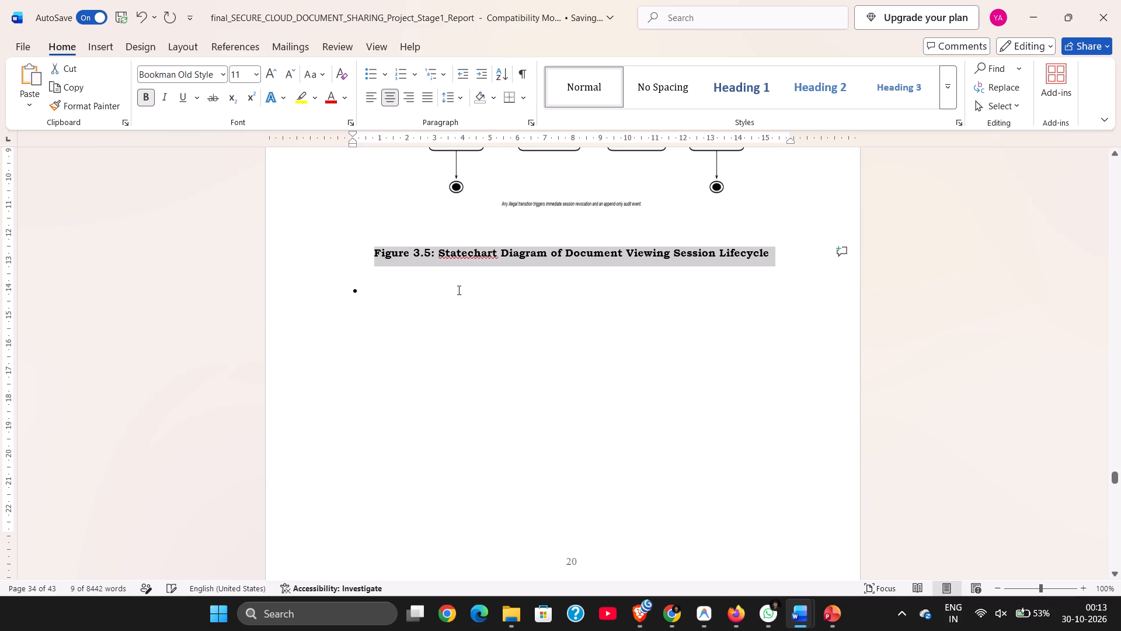
Remove the empty bullet below the Figure 3.5 caption on page 20.
scroll(469, 305, down, 2)
scroll(469, 305, up, 3)
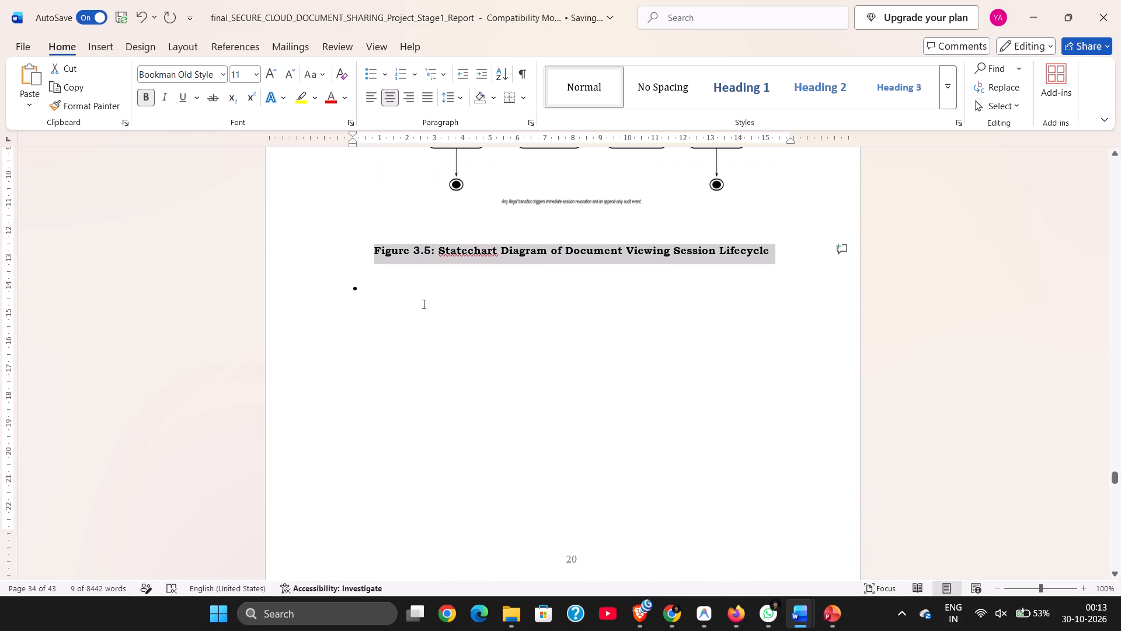
drag(369, 295, 343, 290)
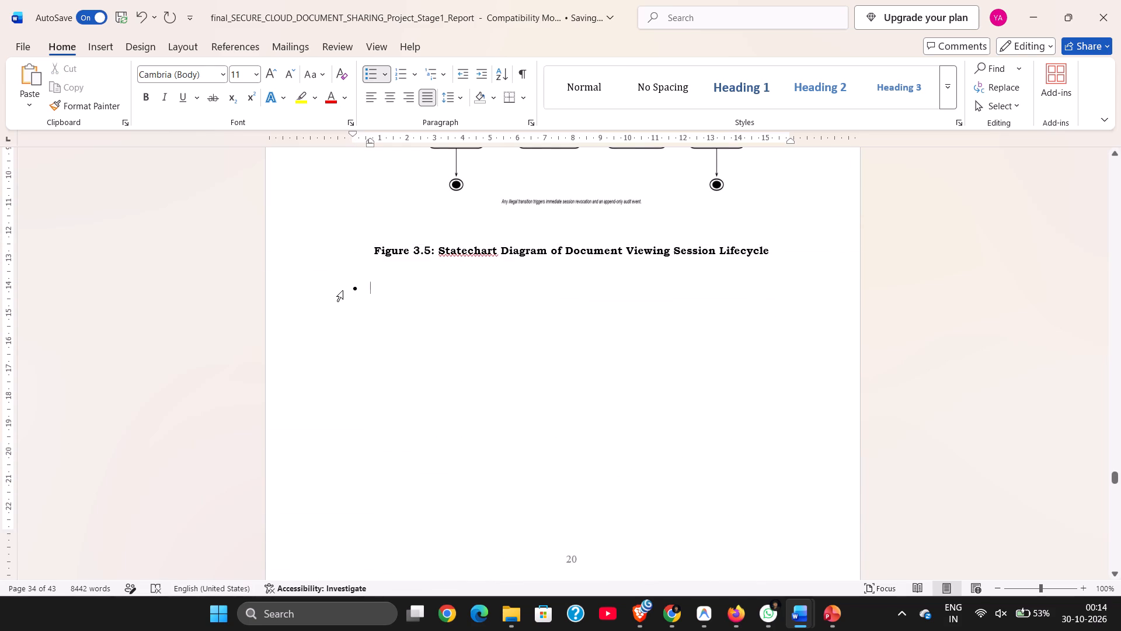
key(BackSpace)
key(BackSpace)
Move the five bullets from OTP_CHALLENGE to TERMINATED / REJECTED from above section 3.6.5 to directly below the Figure 3.5 caption.
scroll(343, 290, down, 2)
scroll(343, 290, up, 1)
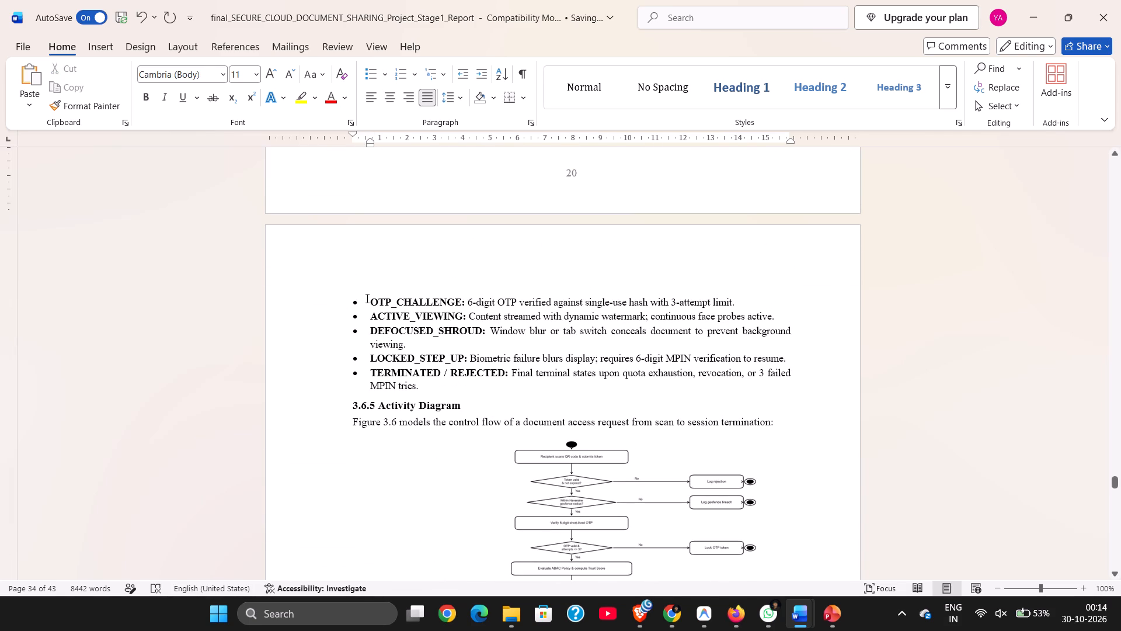
drag(367, 298, 475, 383)
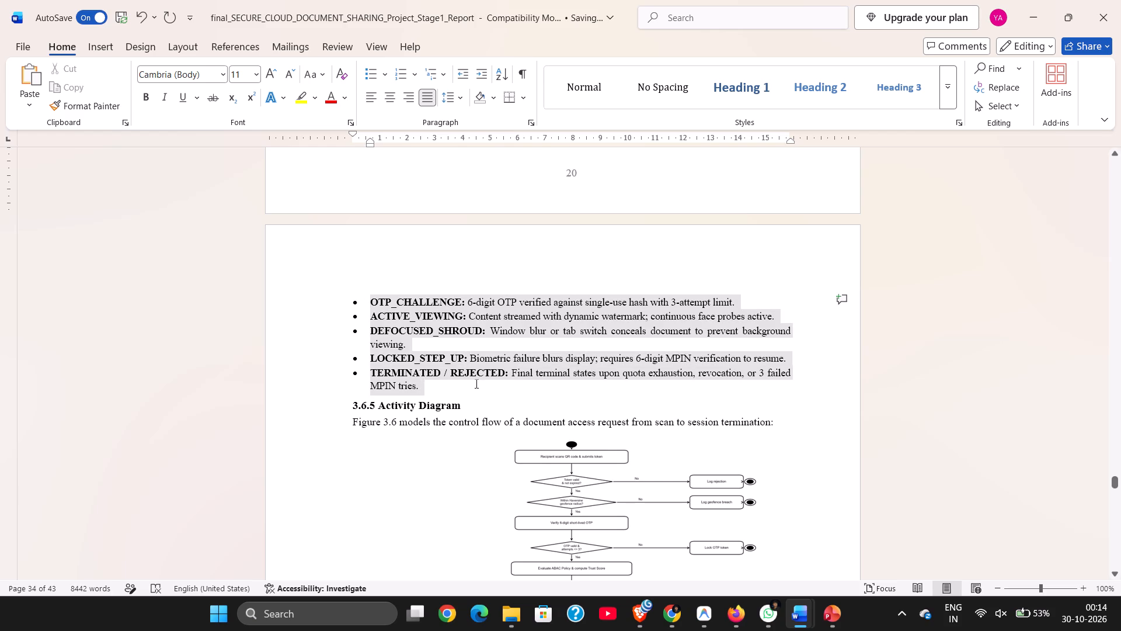
drag(475, 383, 476, 383)
key(ctrl+x)
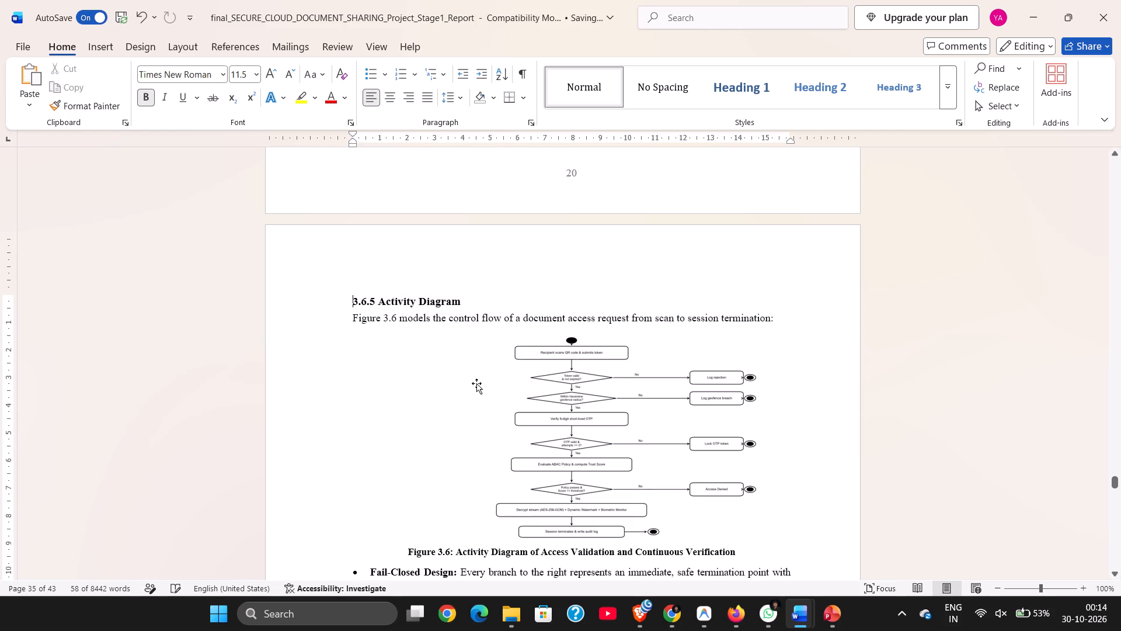
scroll(476, 383, up, 5)
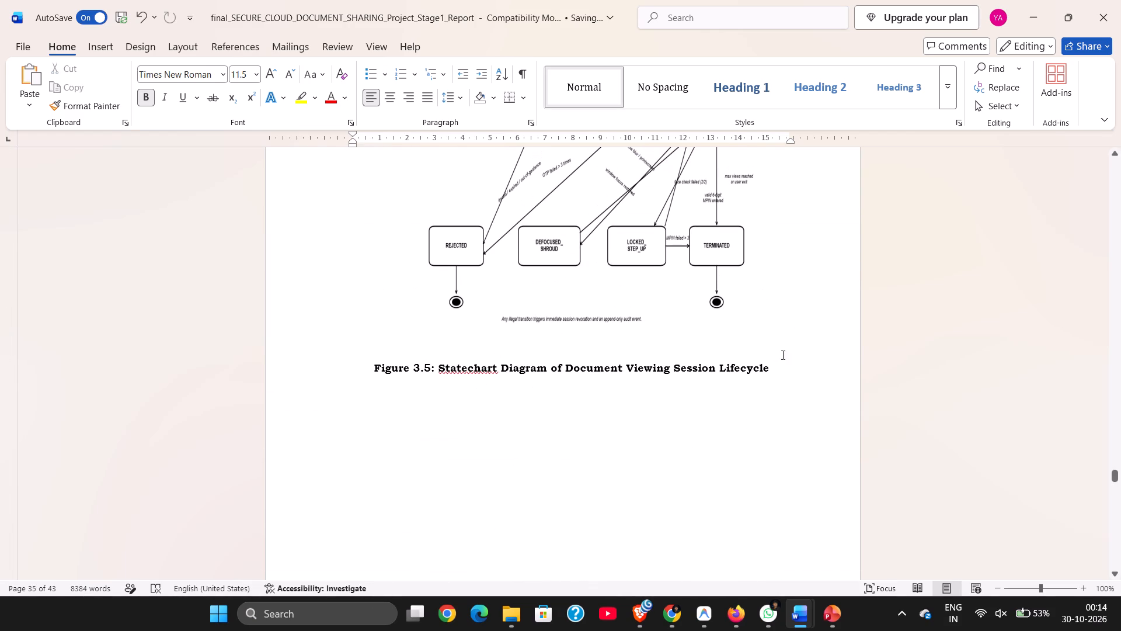
click(780, 374)
key(Return)
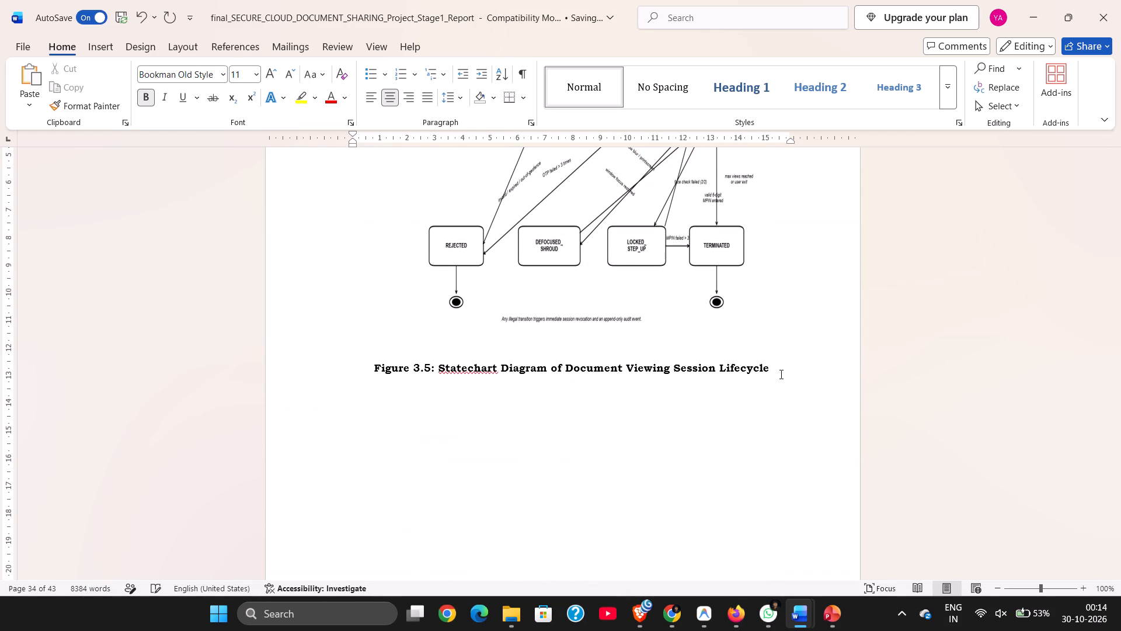
key(ctrl+v)
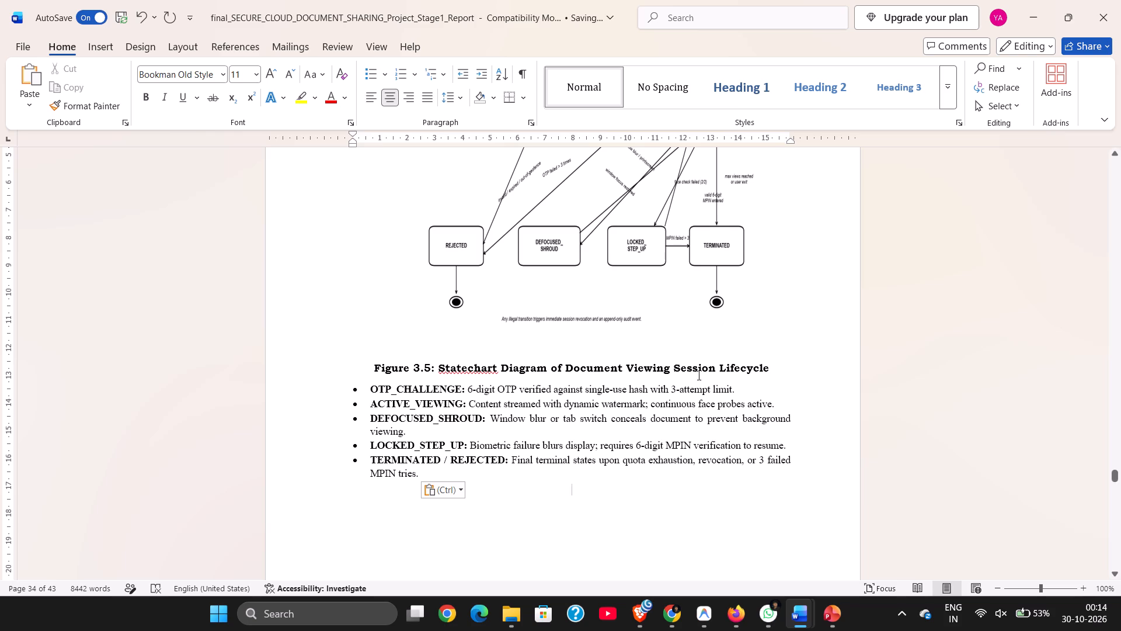
Format the moved bullets, OTP_CHALLENGE through TERMINATED / REJECTED, as Bookman Old Style, size 12.
drag(426, 474, 356, 404)
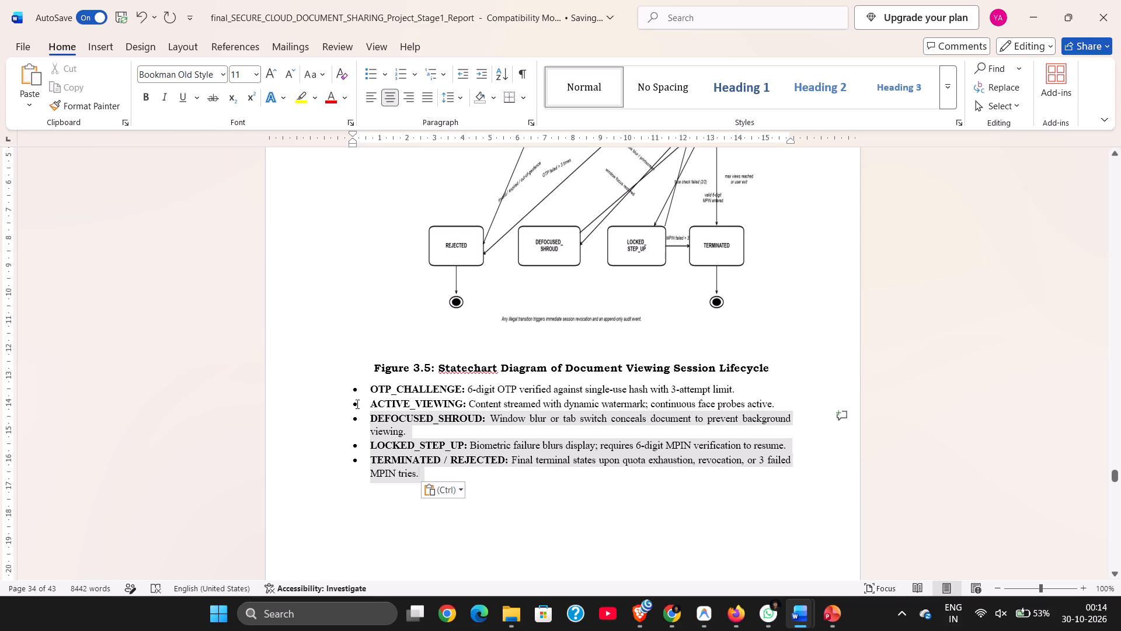
drag(356, 404, 354, 391)
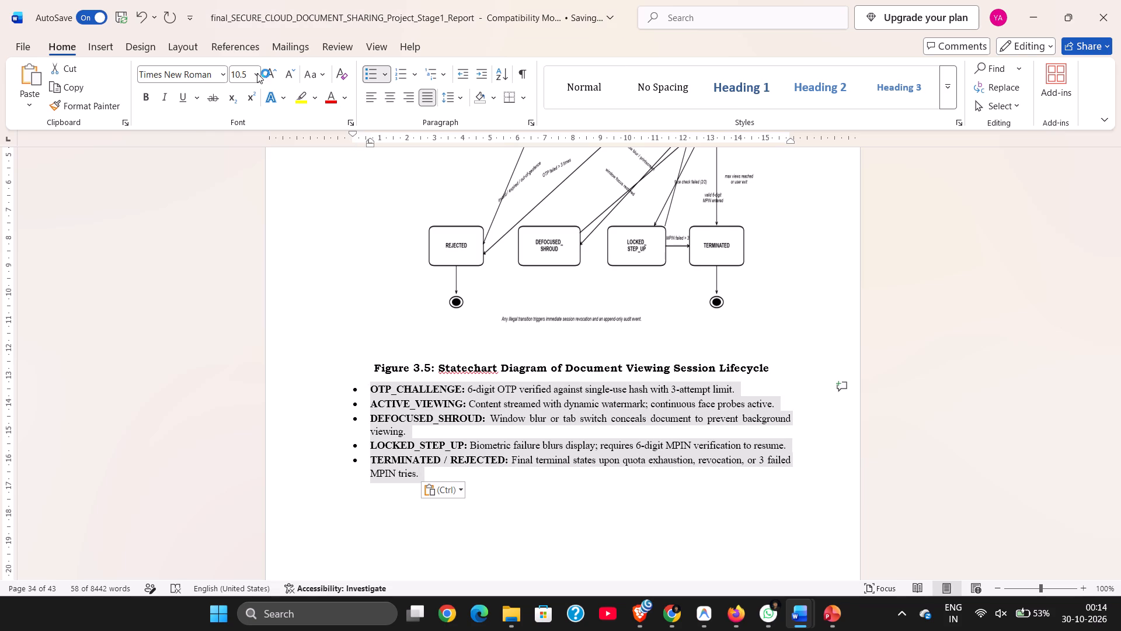
click(221, 74)
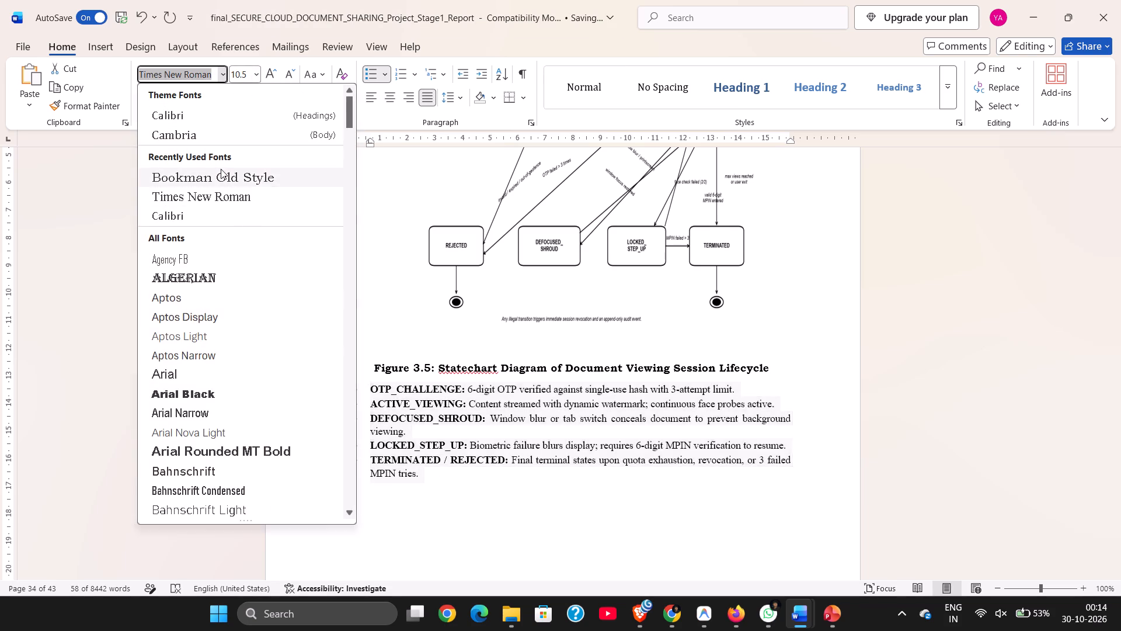
click(221, 169)
click(252, 76)
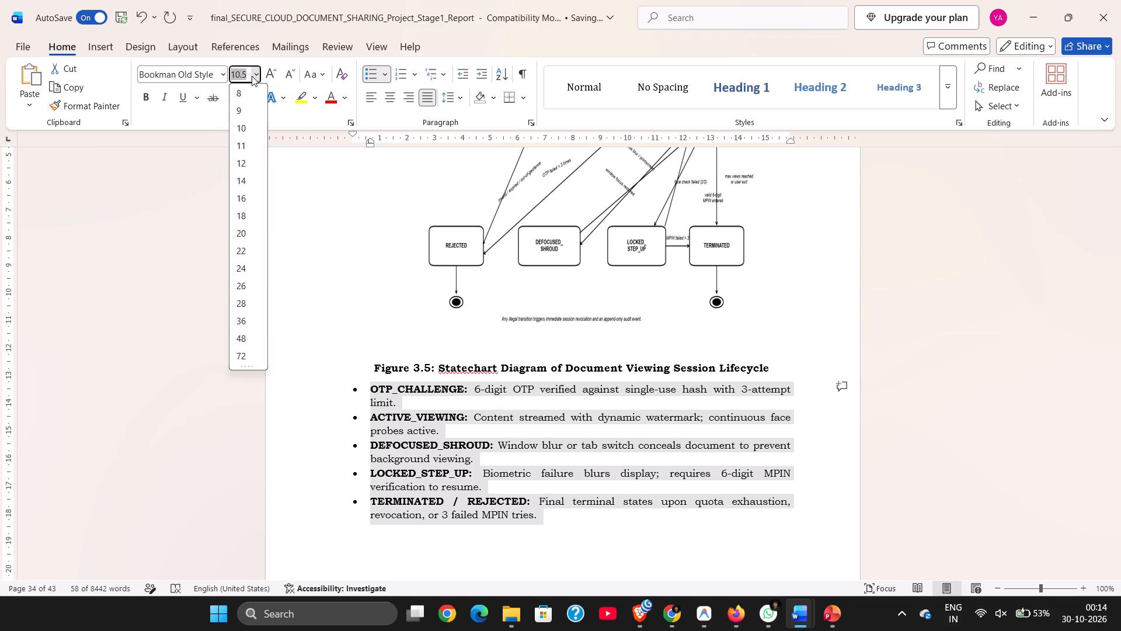
click(249, 167)
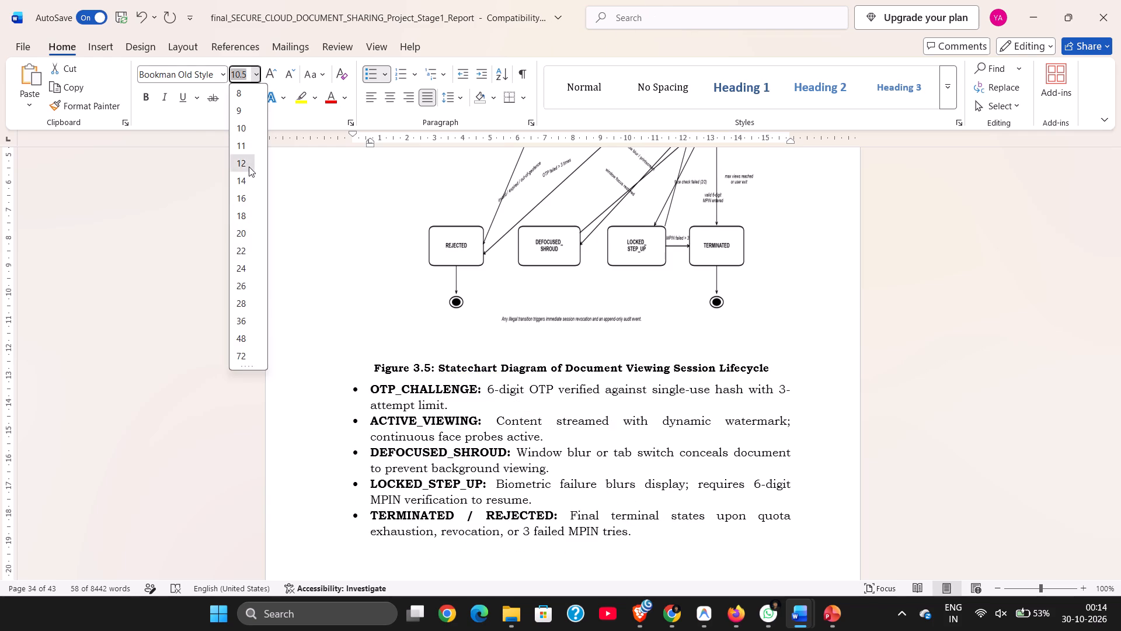
Format the 3.6.5 Activity Diagram heading and its introductory sentence as Bookman Old Style, size 12.
scroll(406, 407, down, 2)
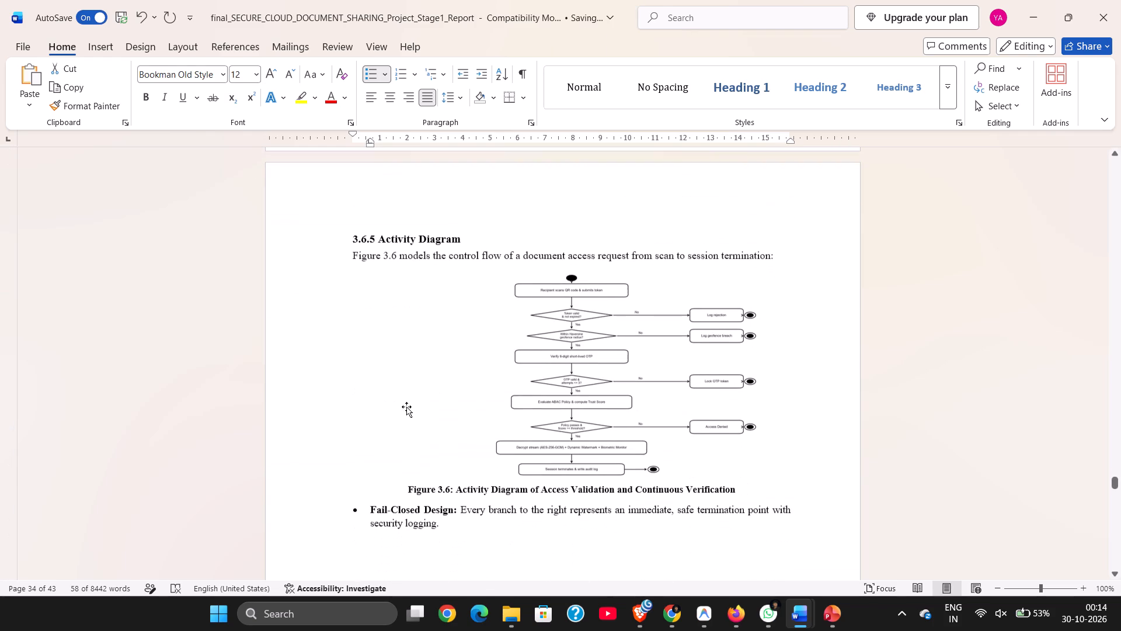
drag(335, 233, 335, 233)
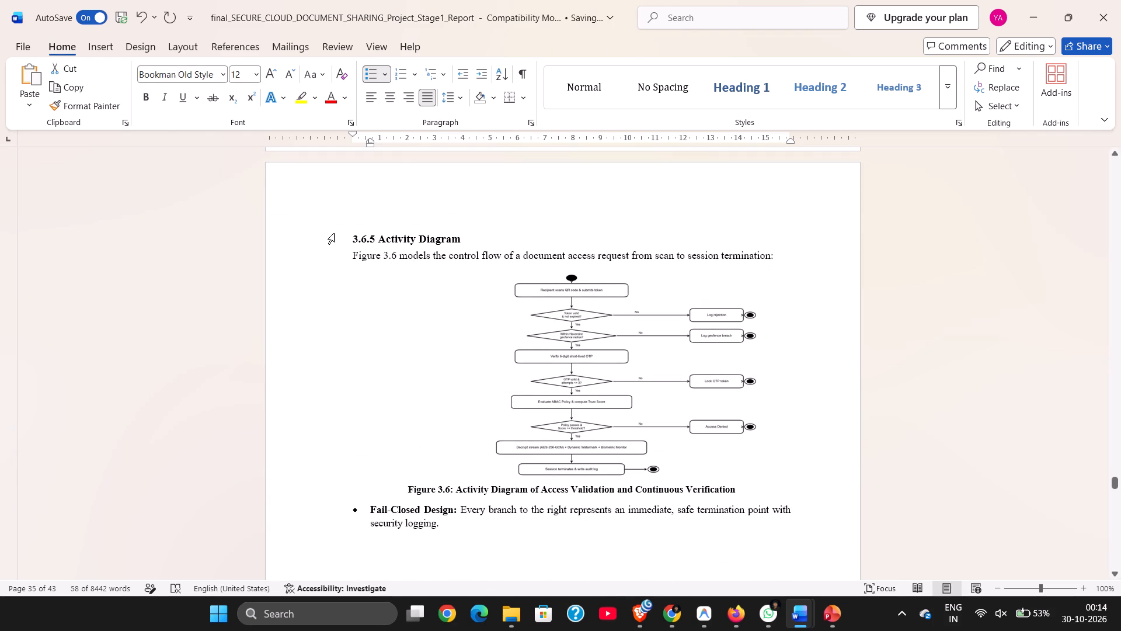
drag(335, 233, 586, 293)
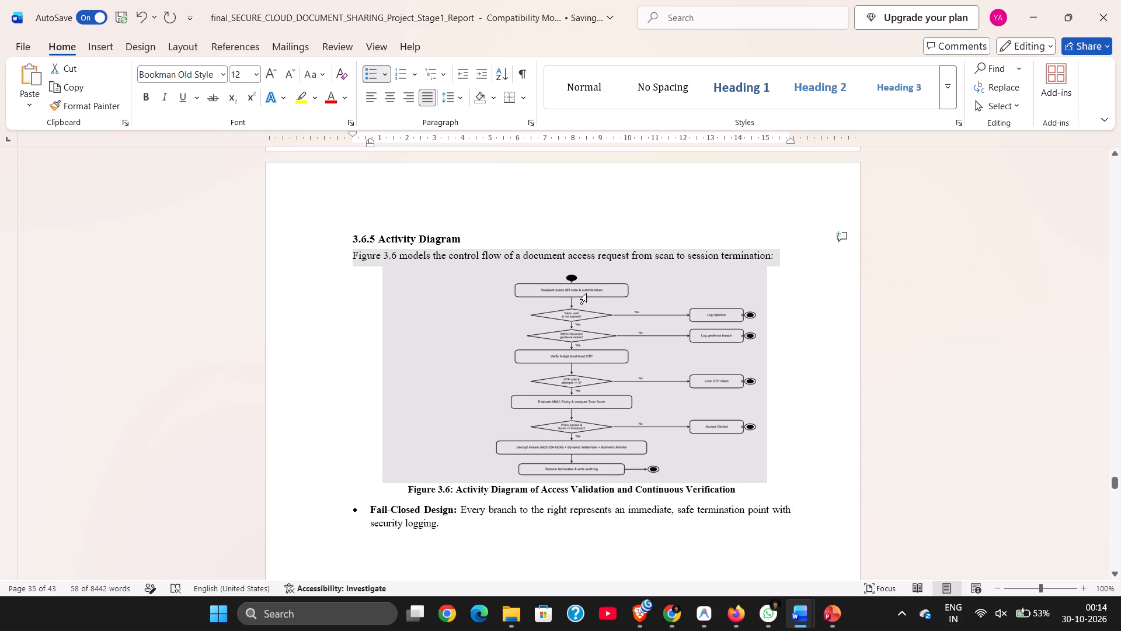
drag(586, 293, 752, 260)
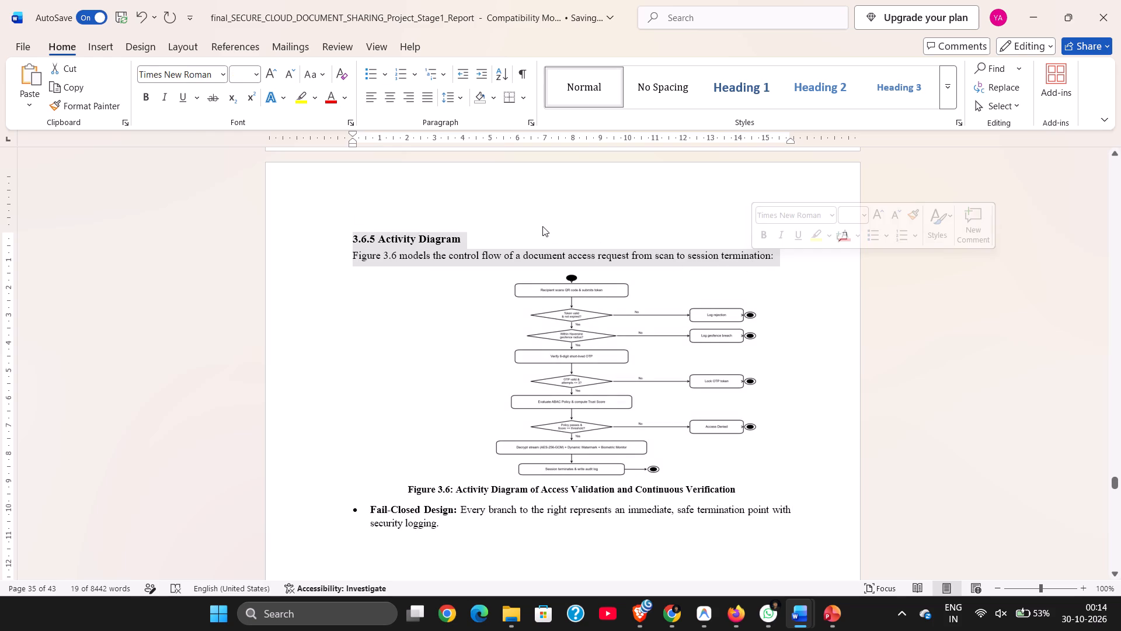
click(221, 77)
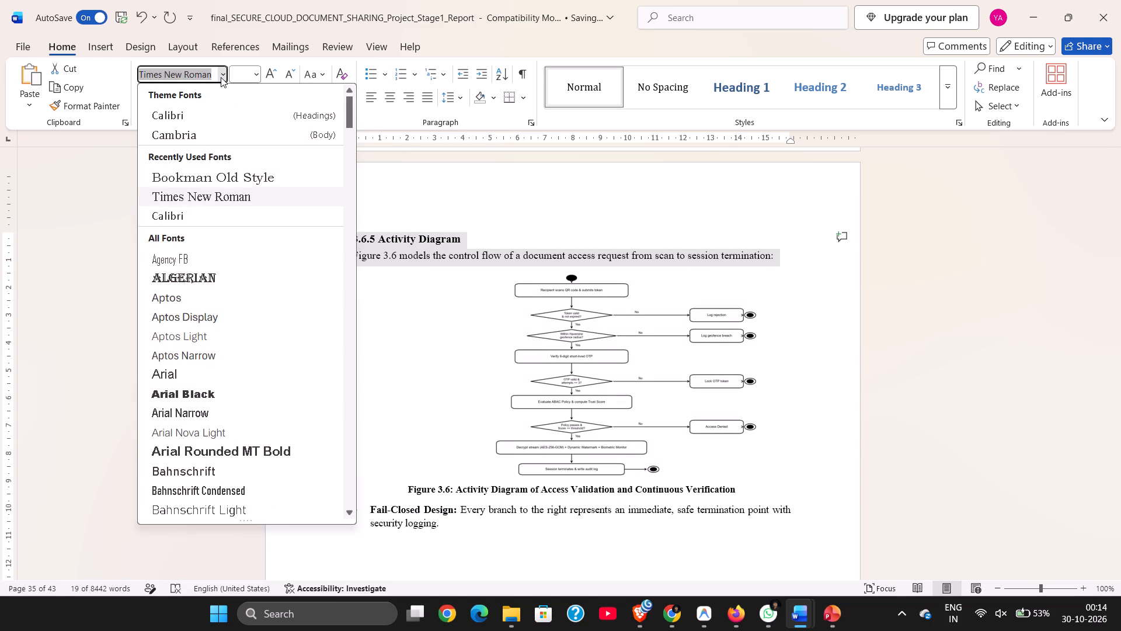
click(227, 174)
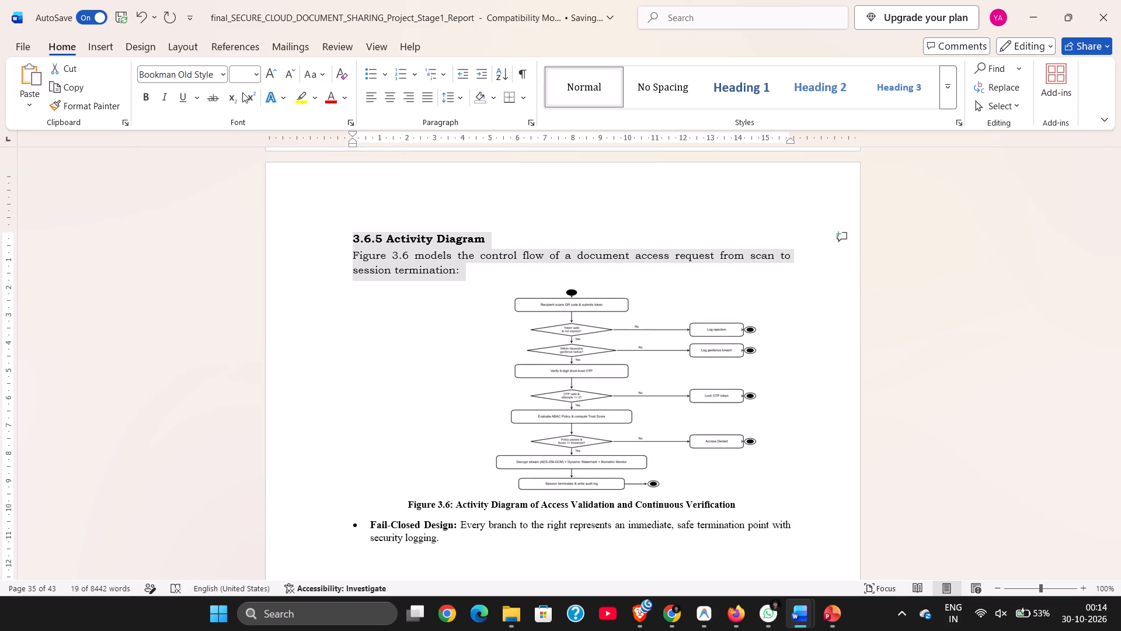
click(257, 74)
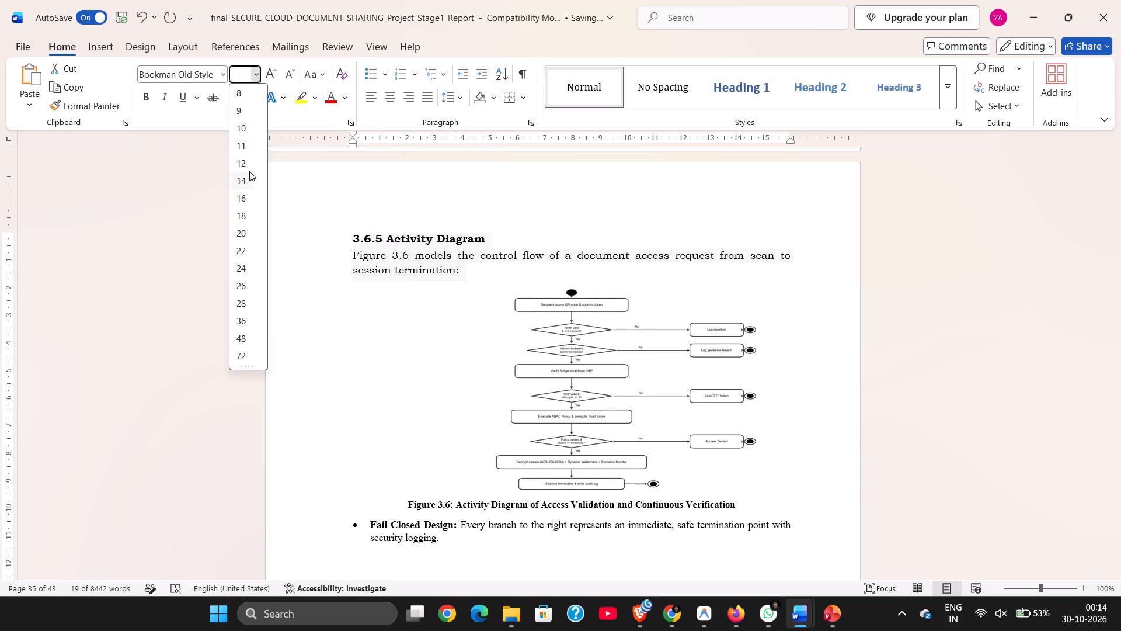
click(250, 165)
Format the Figure 3.6 caption and the Fail-Closed Design bullet below it as Bookman Old Style, size 12.
scroll(399, 423, down, 1)
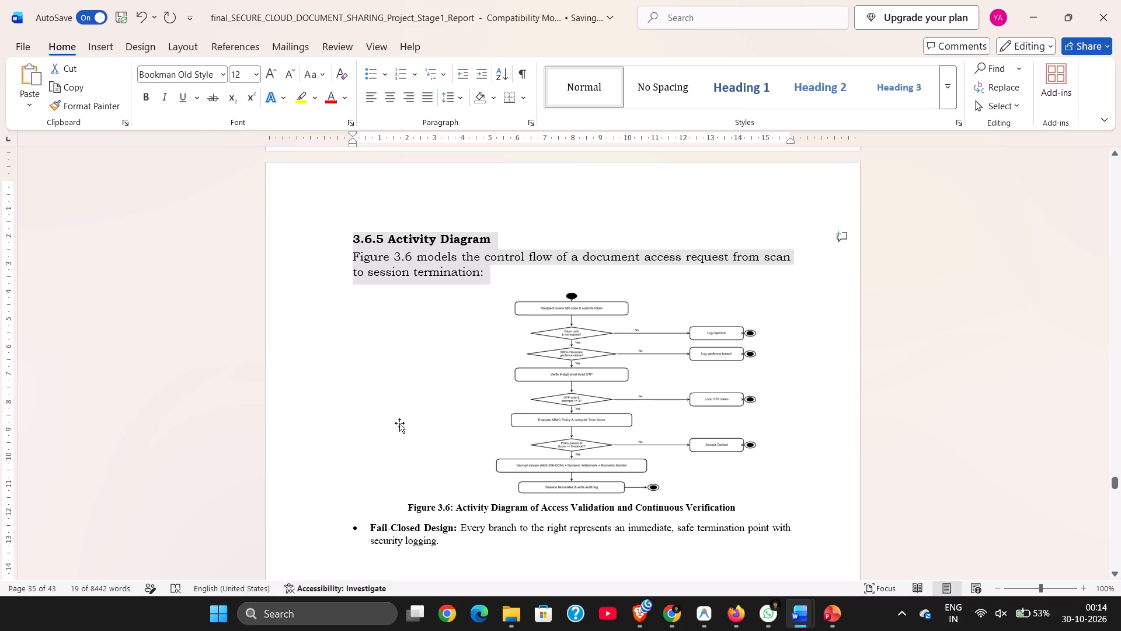
scroll(399, 423, down, 1)
drag(405, 311, 426, 324)
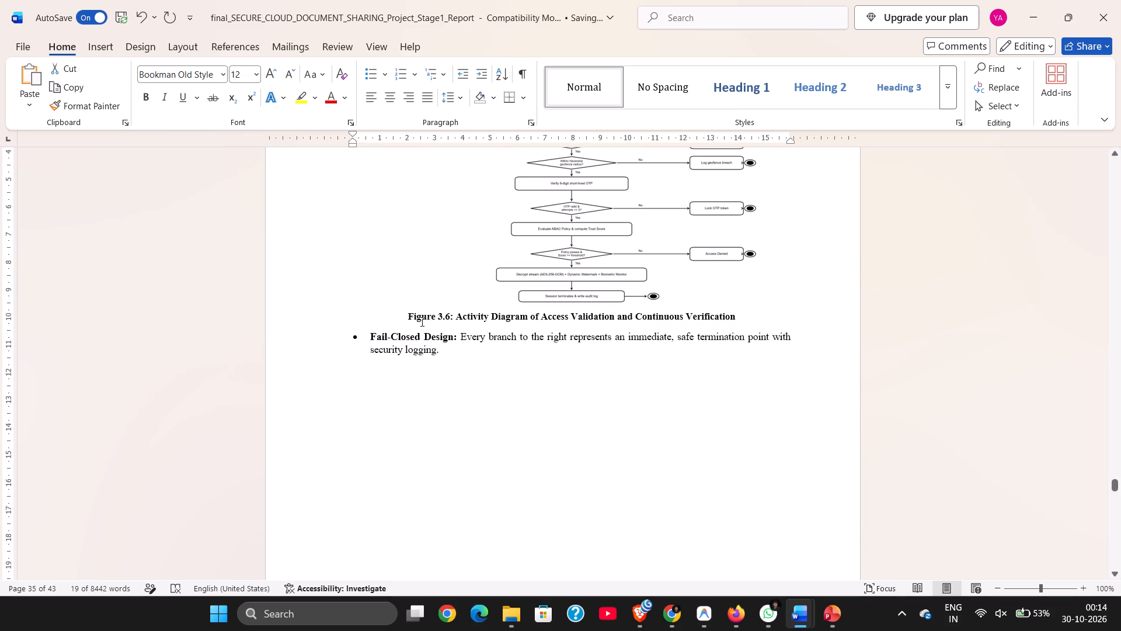
drag(426, 324, 448, 348)
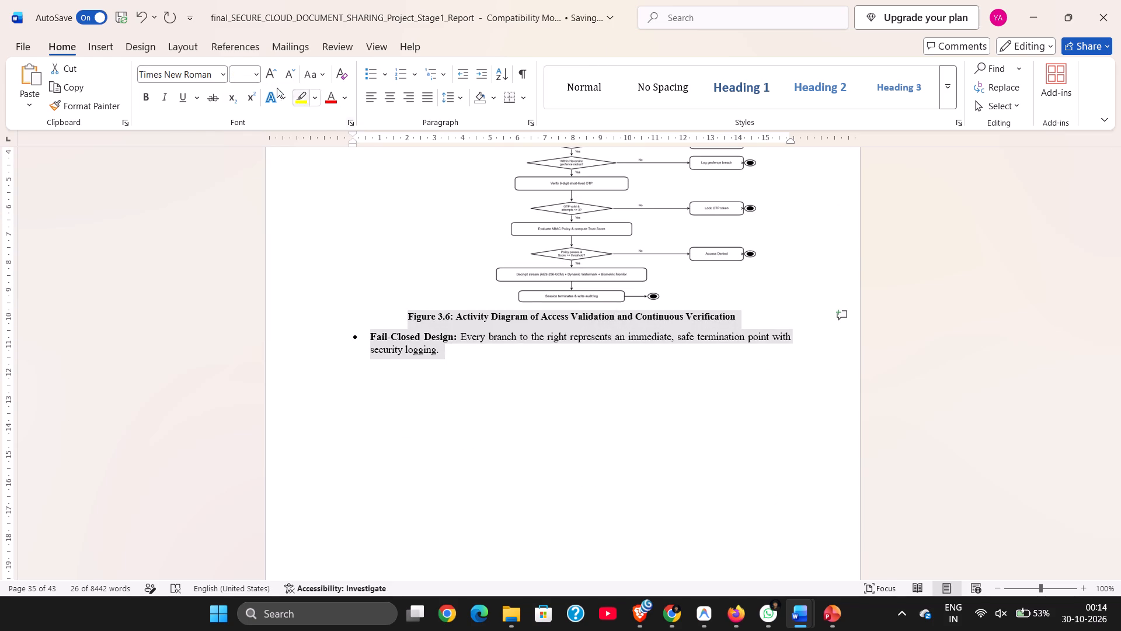
click(221, 71)
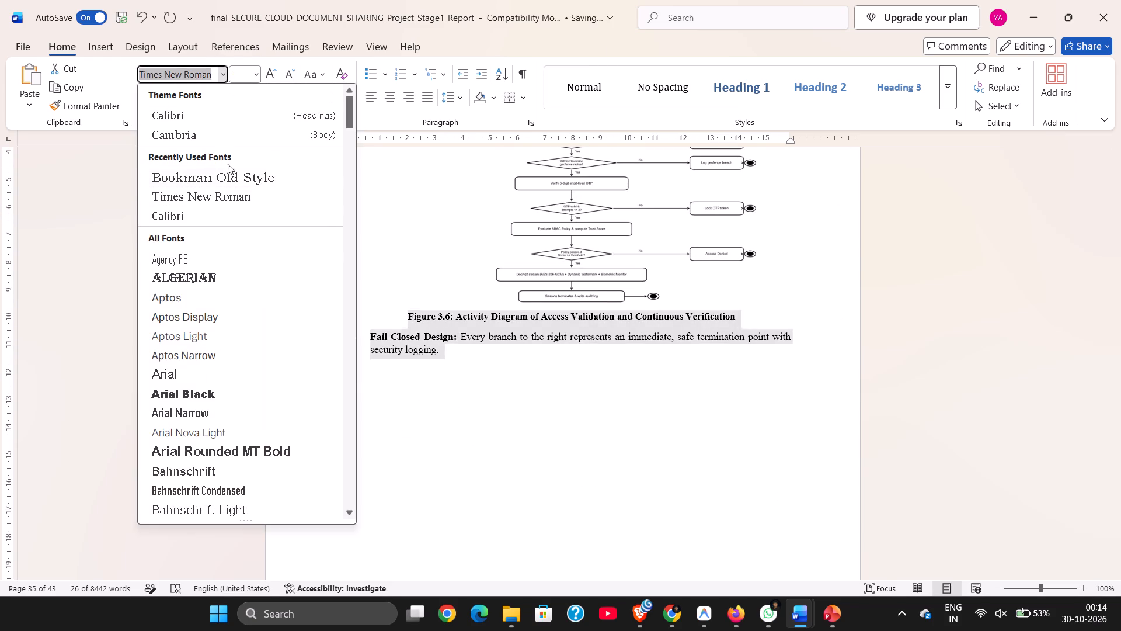
click(230, 171)
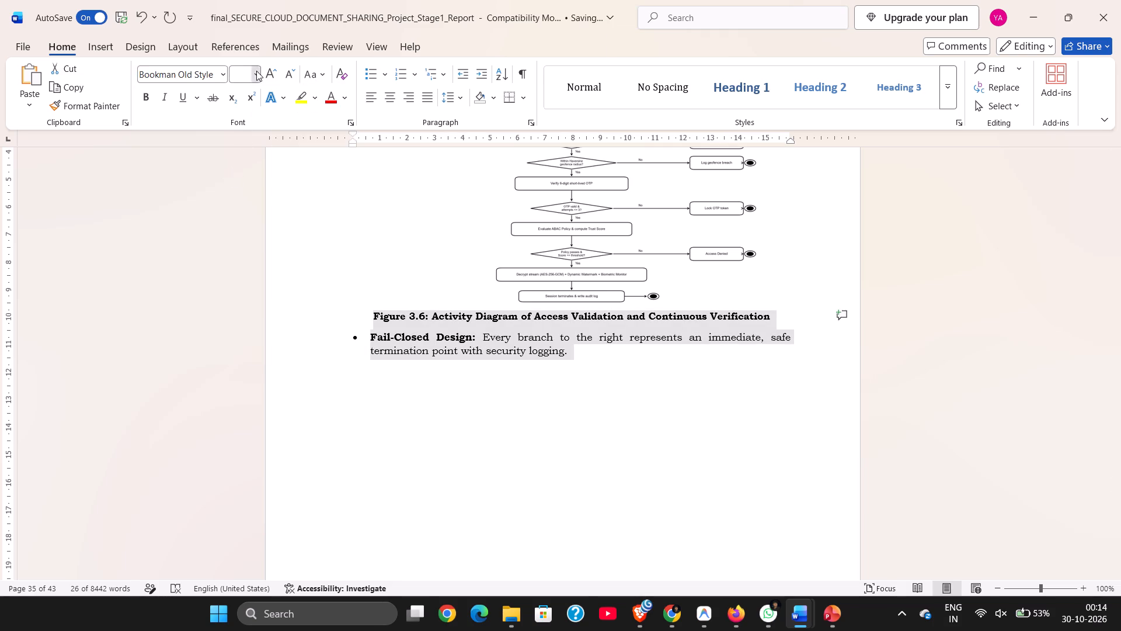
click(256, 71)
click(250, 160)
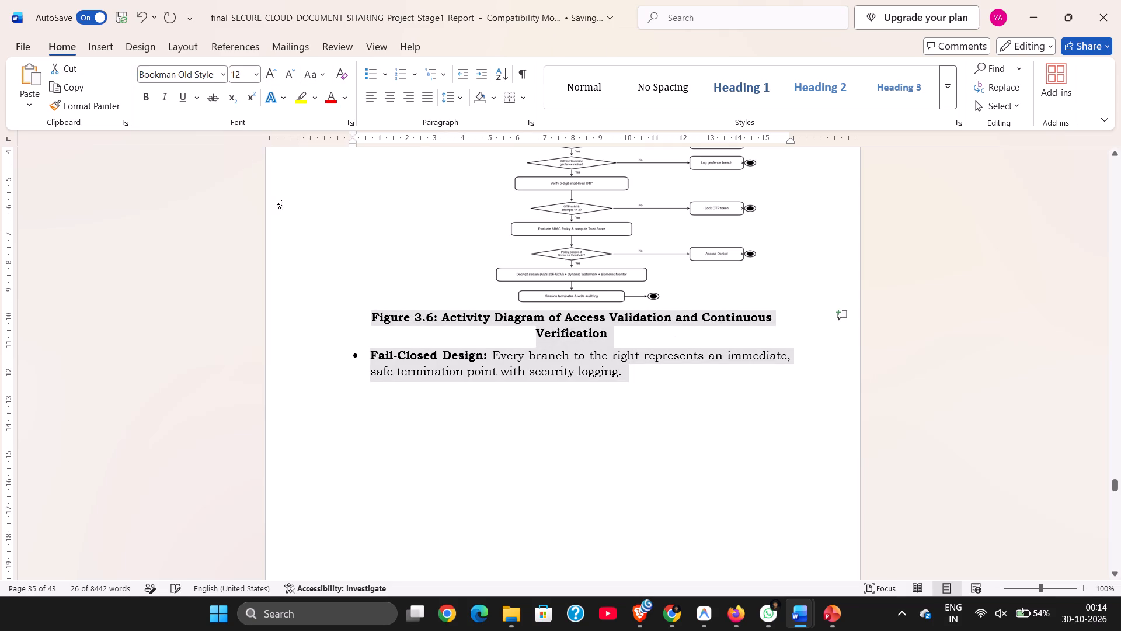
click(513, 411)
scroll(513, 411, up, 2)
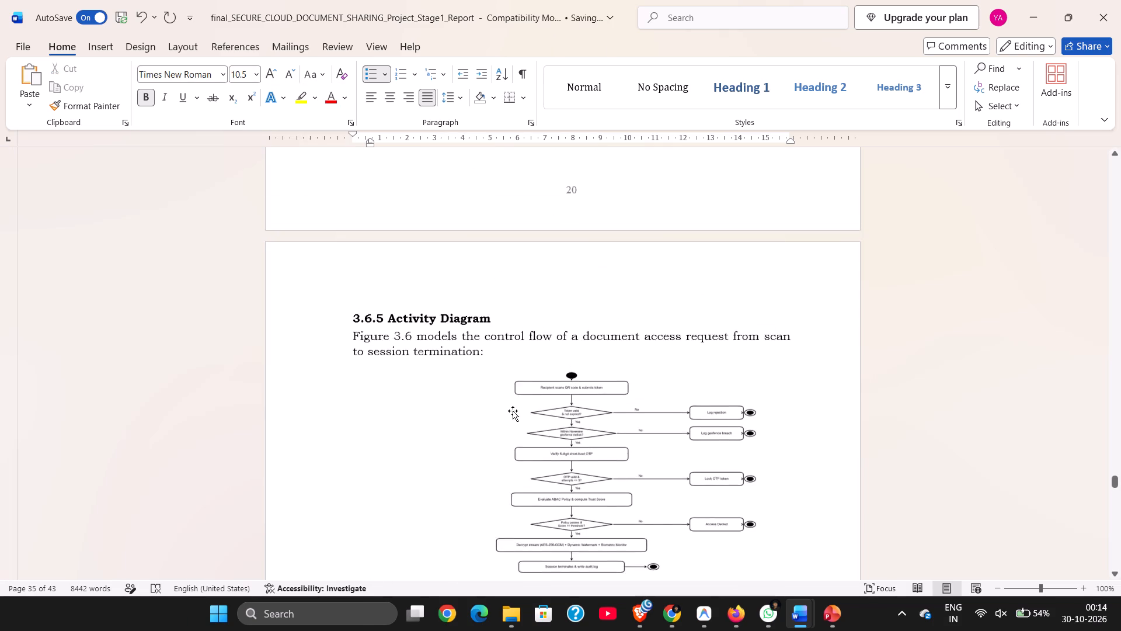
Move the four bullets from Token Invalidation to Continuous Supervision from above section 3.6.6 to directly below the Fail-Closed Design bullet.
scroll(513, 411, down, 4)
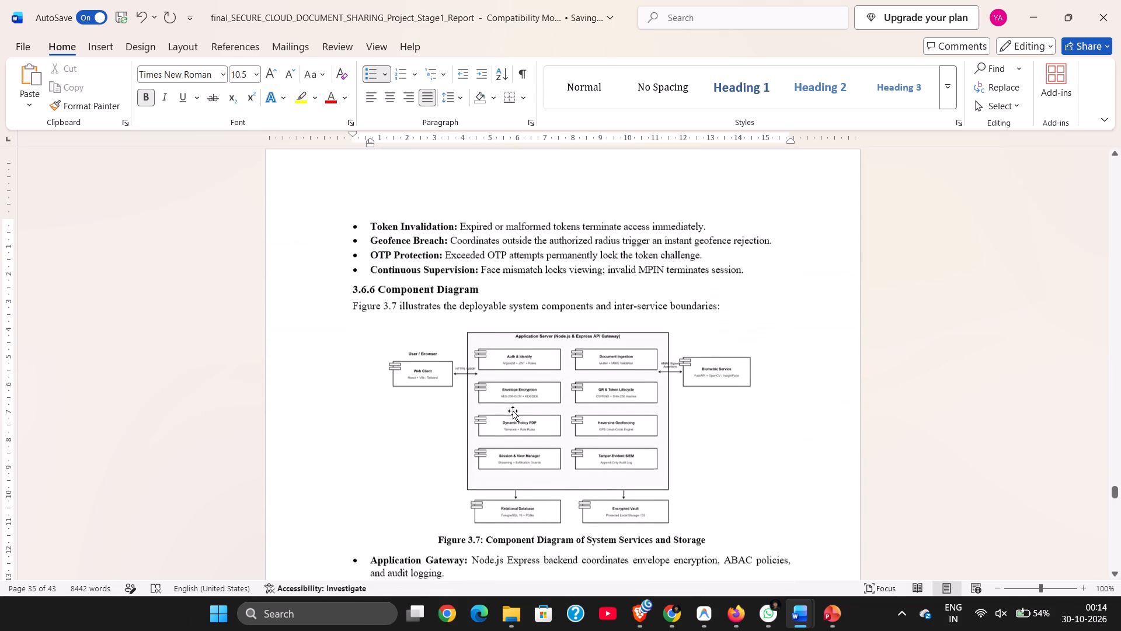
scroll(513, 411, down, 1)
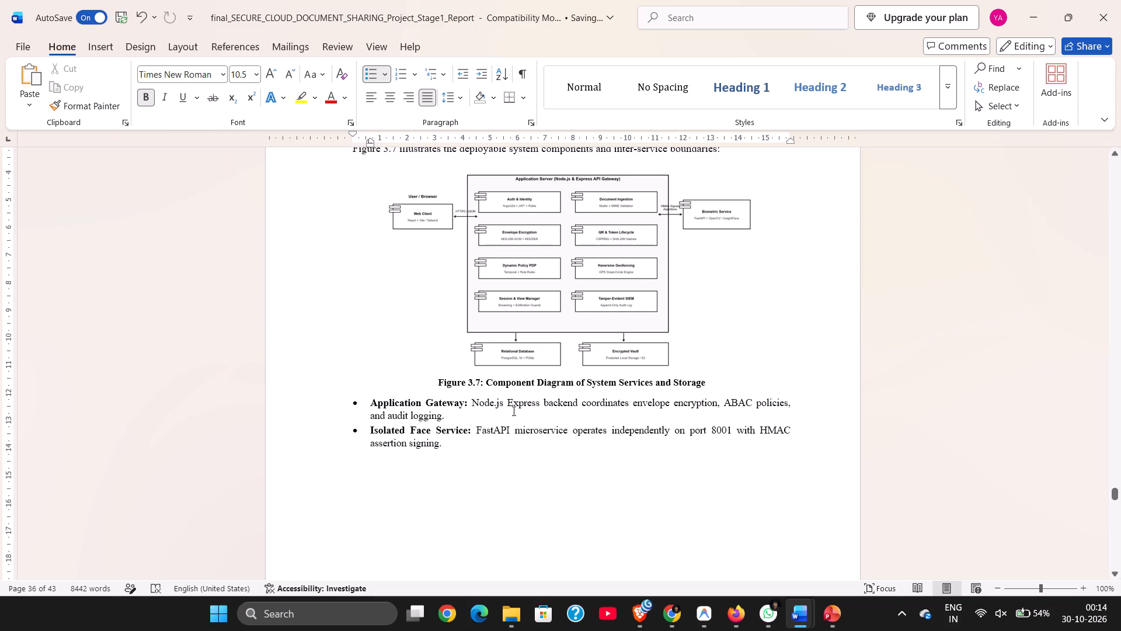
scroll(513, 411, up, 3)
scroll(513, 411, down, 1)
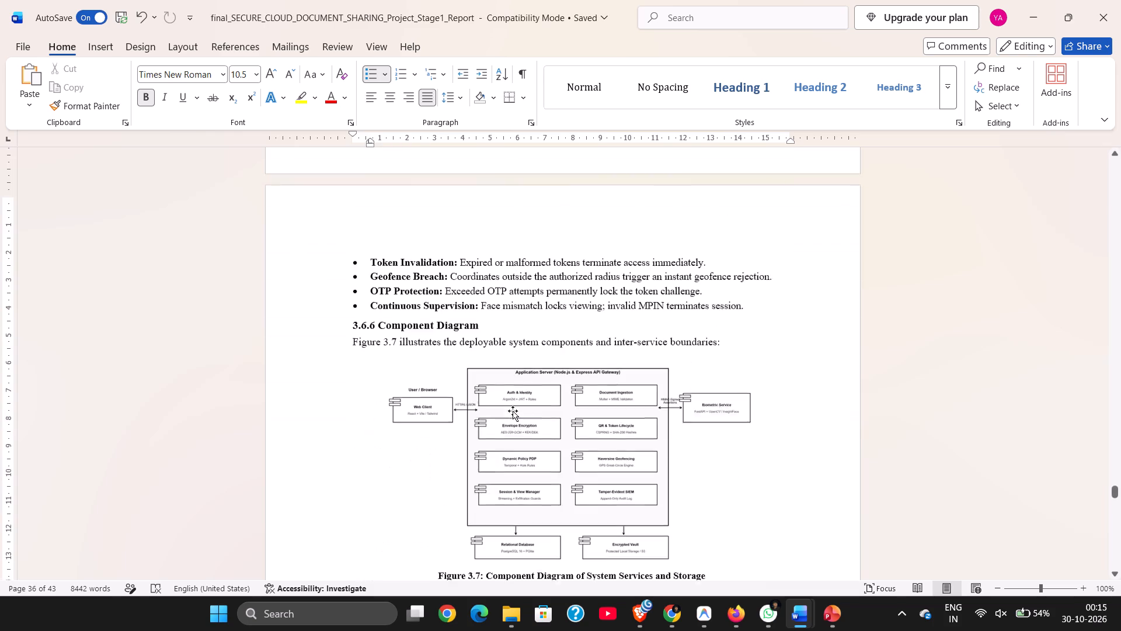
scroll(513, 411, down, 1)
scroll(513, 411, up, 1)
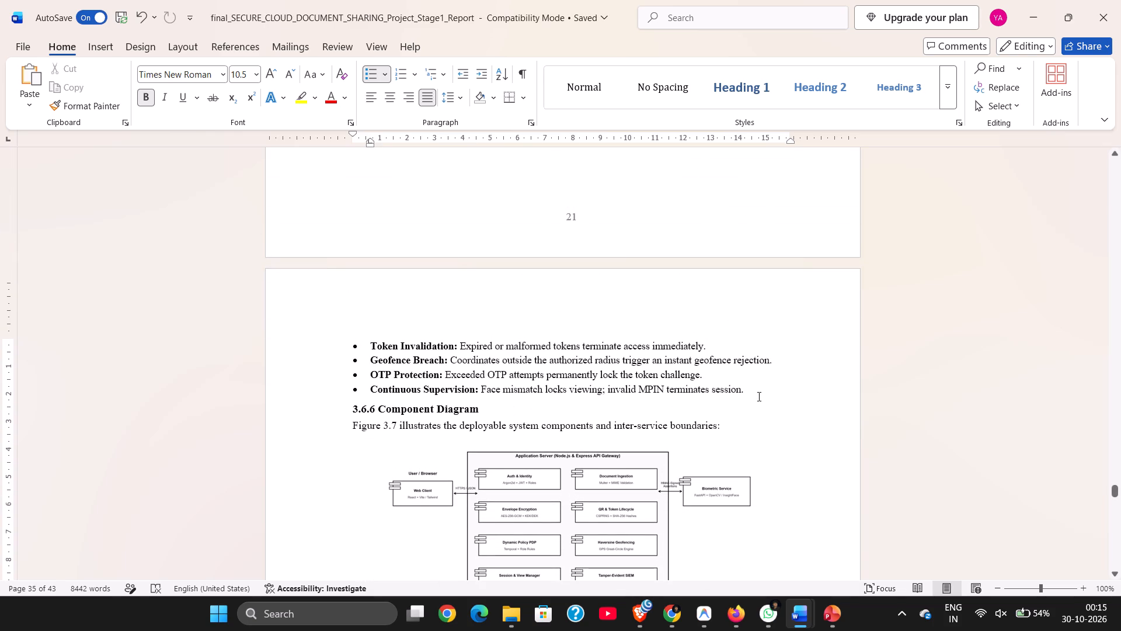
drag(754, 392, 277, 331)
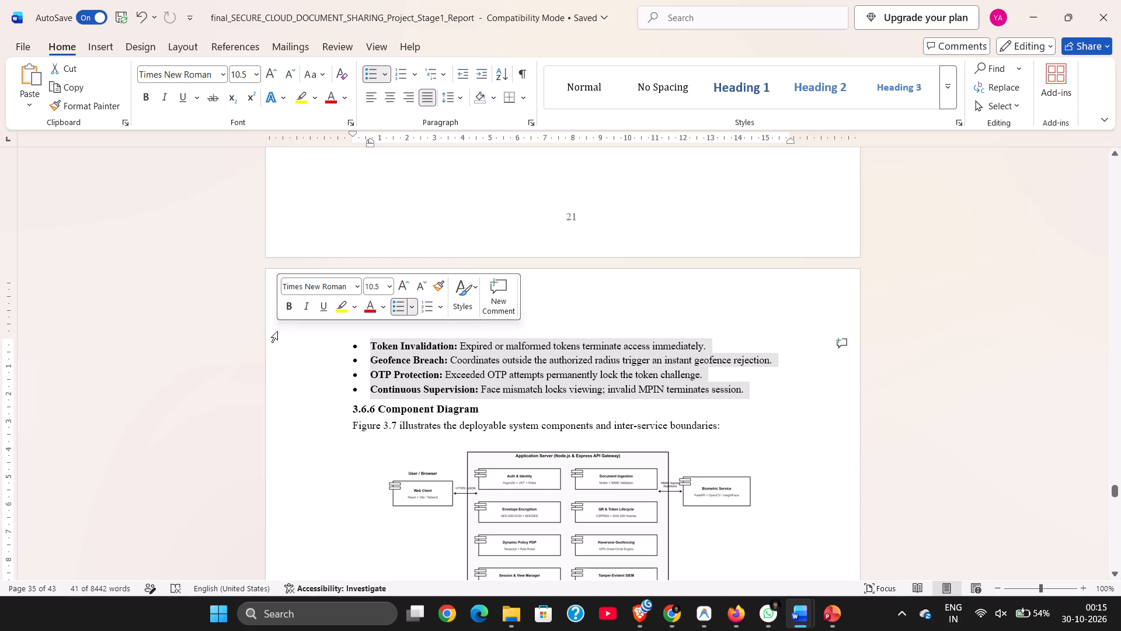
key(ctrl+x)
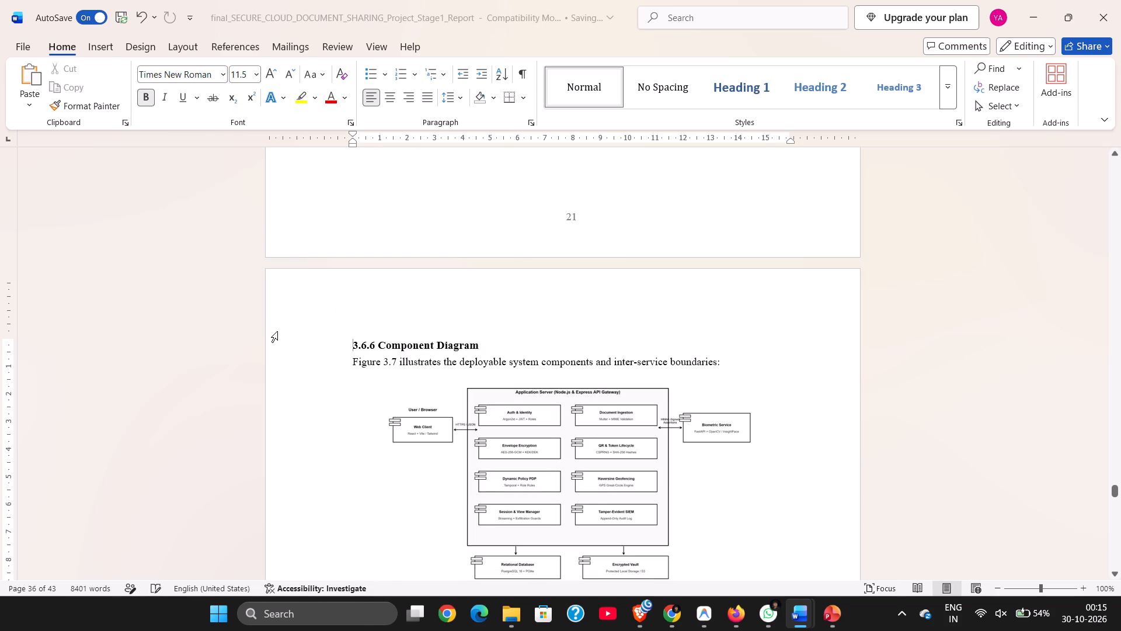
scroll(277, 331, up, 3)
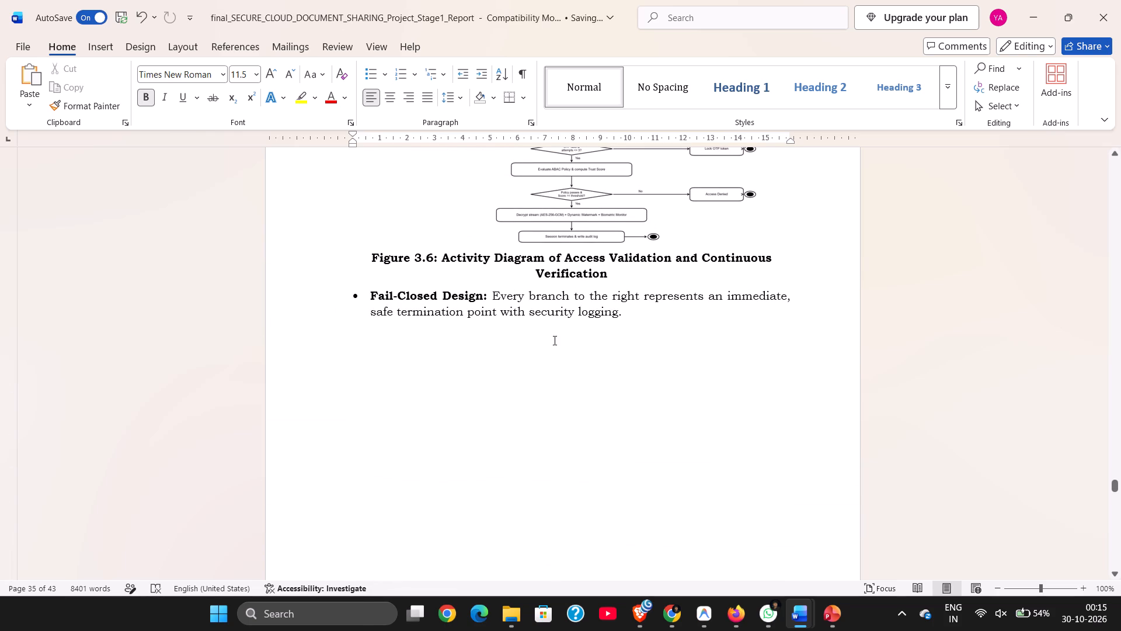
click(651, 306)
key(Return)
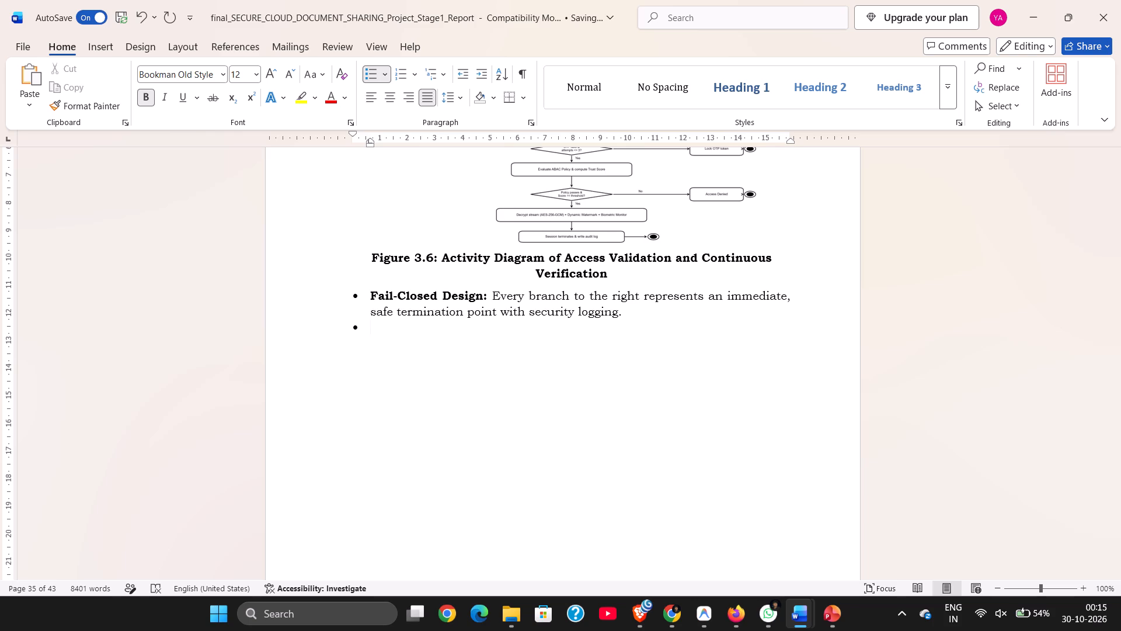
key(ctrl+v)
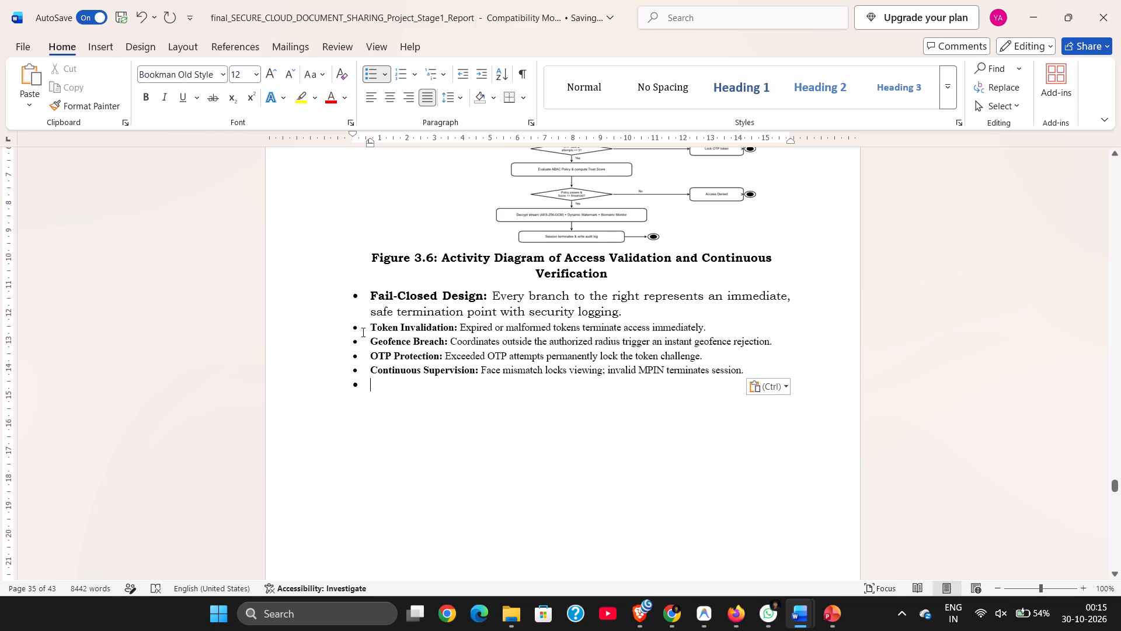
Format the moved bullets, Token Invalidation through Continuous Supervision, as Bookman Old Style, size 12.
drag(363, 332, 812, 433)
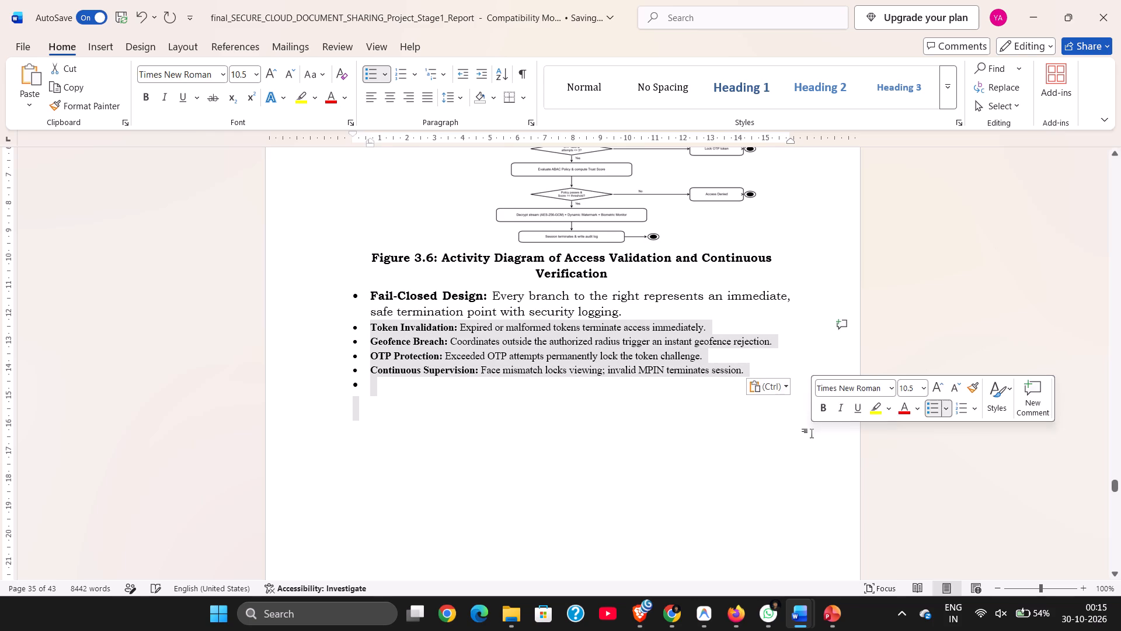
click(220, 67)
click(223, 176)
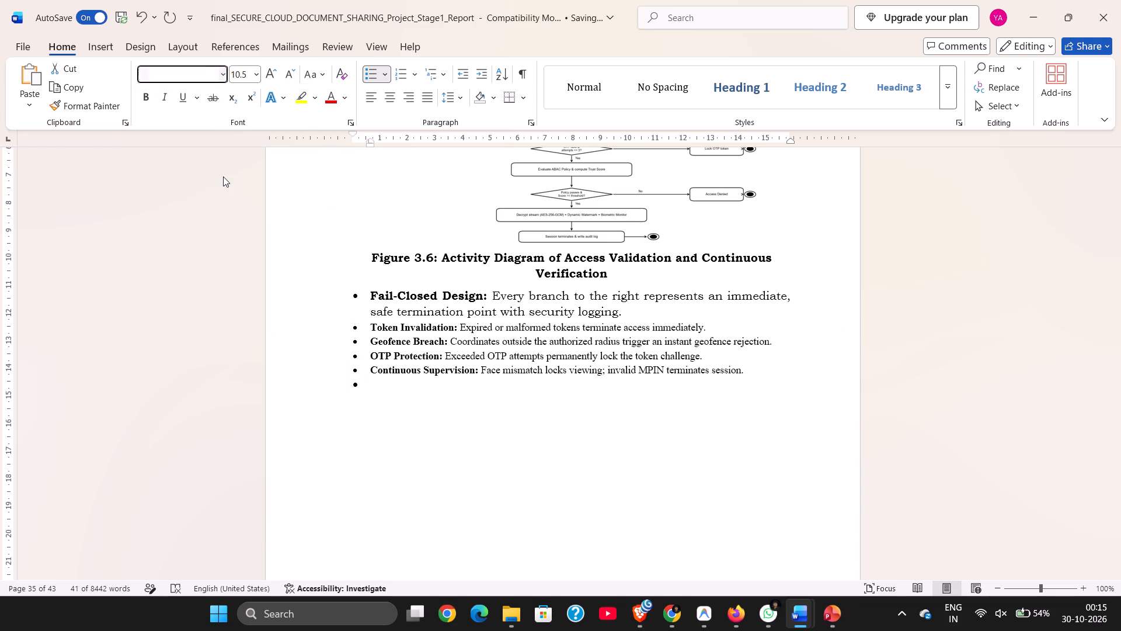
click(248, 77)
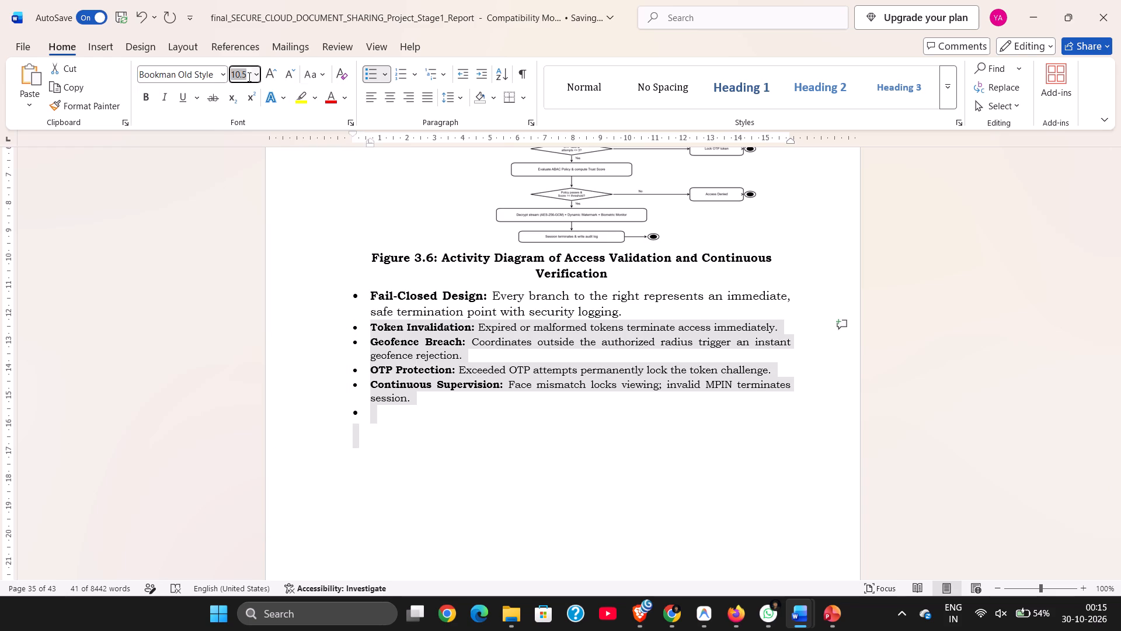
key(BackSpace)
text(12)
key(Return)
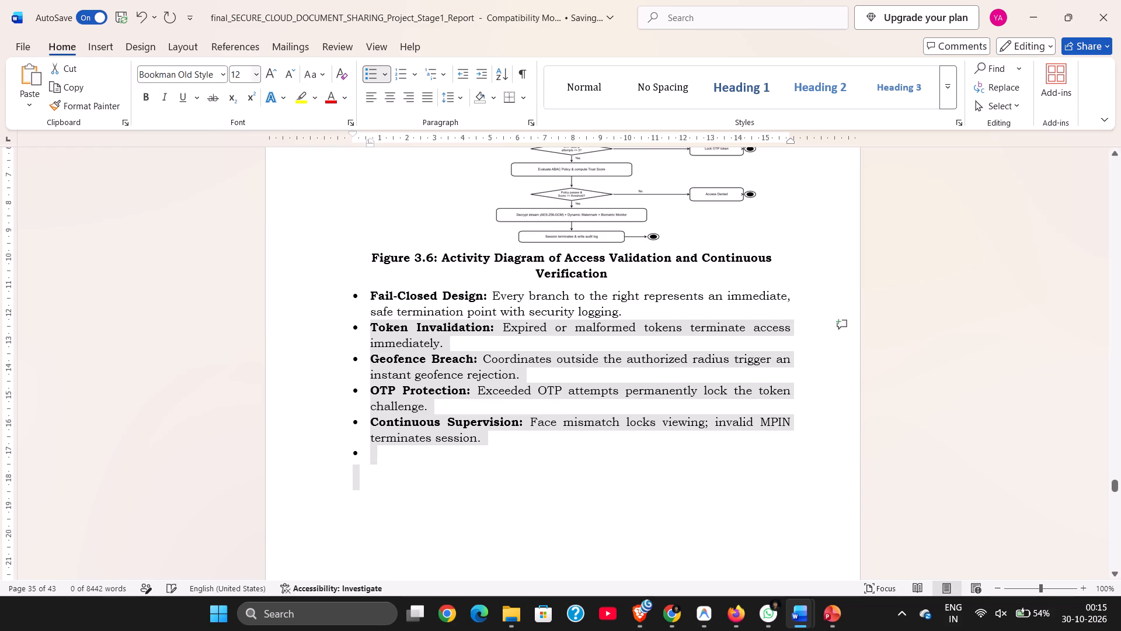
Remove the empty bullet and the page gap between the Continuous Supervision bullet and the 3.6.6 Component Diagram heading.
click(520, 463)
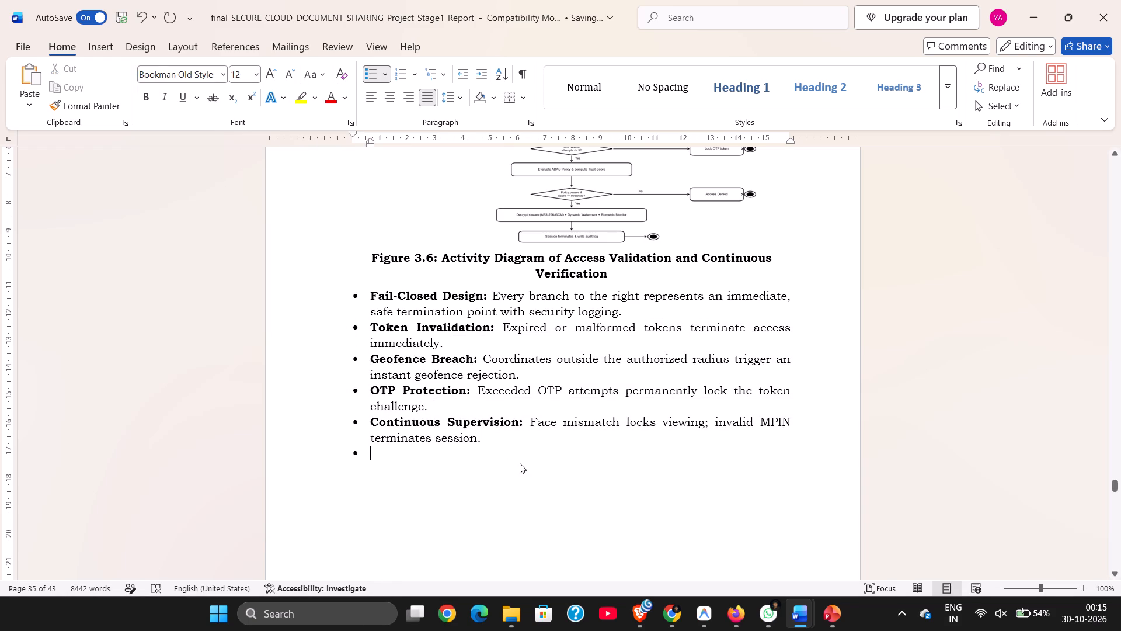
key(BackSpace)
scroll(520, 463, down, 3)
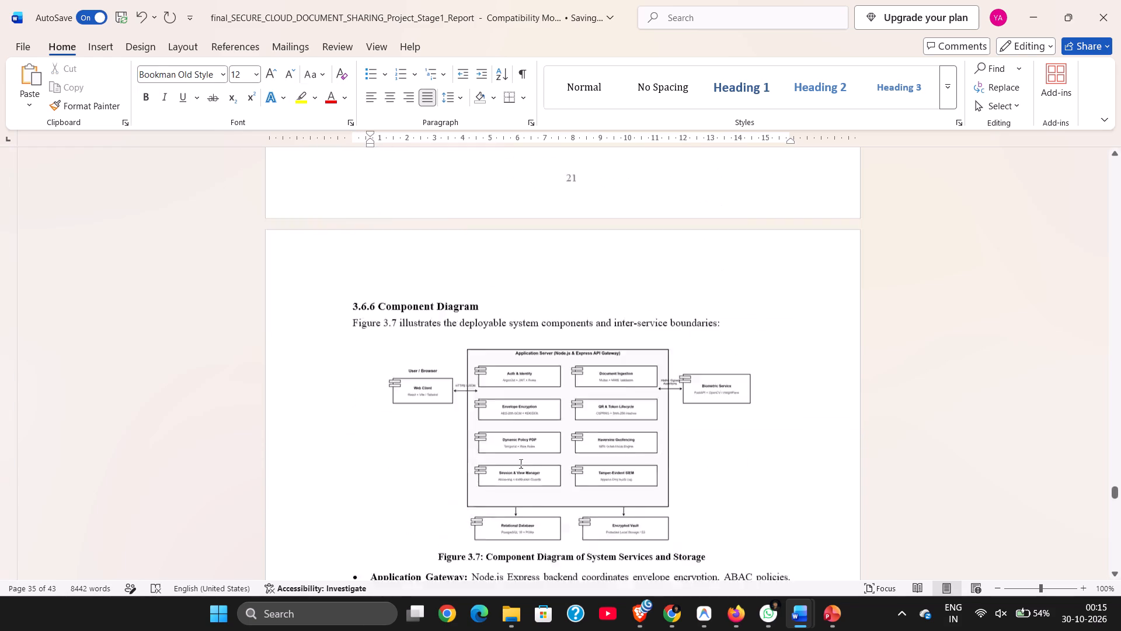
scroll(520, 463, down, 1)
scroll(520, 463, up, 1)
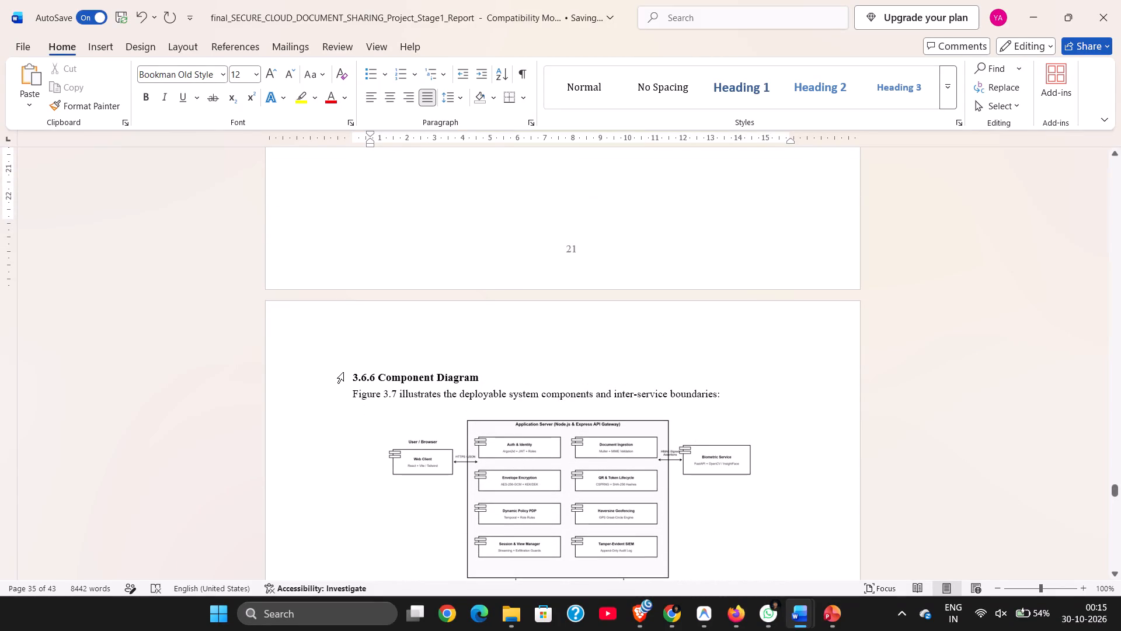
click(343, 372)
click(352, 378)
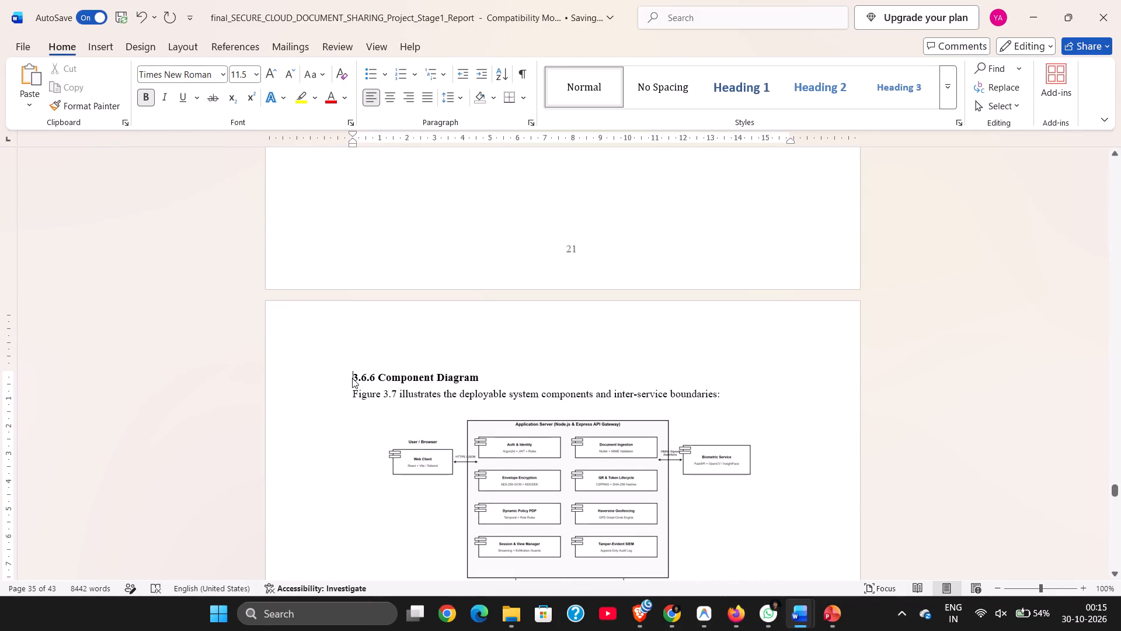
key(BackSpace)
key(BackSpace)
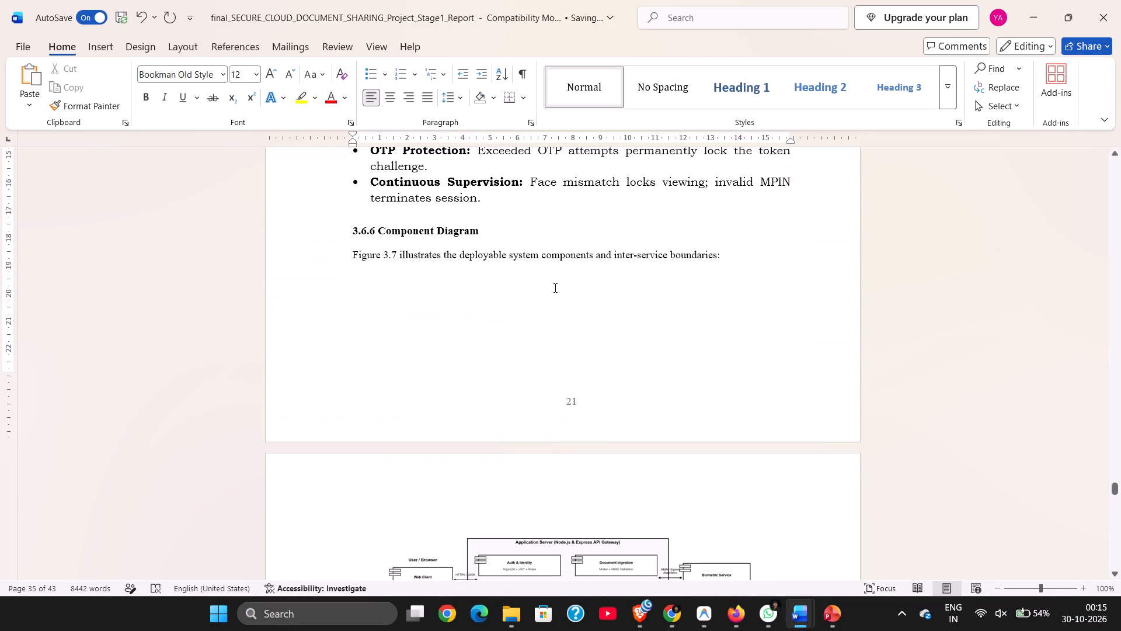
Set the introductory sentence of section 3.6.6, beginning "Figure 3.7 illustrates", to font size 12.
drag(348, 251, 600, 275)
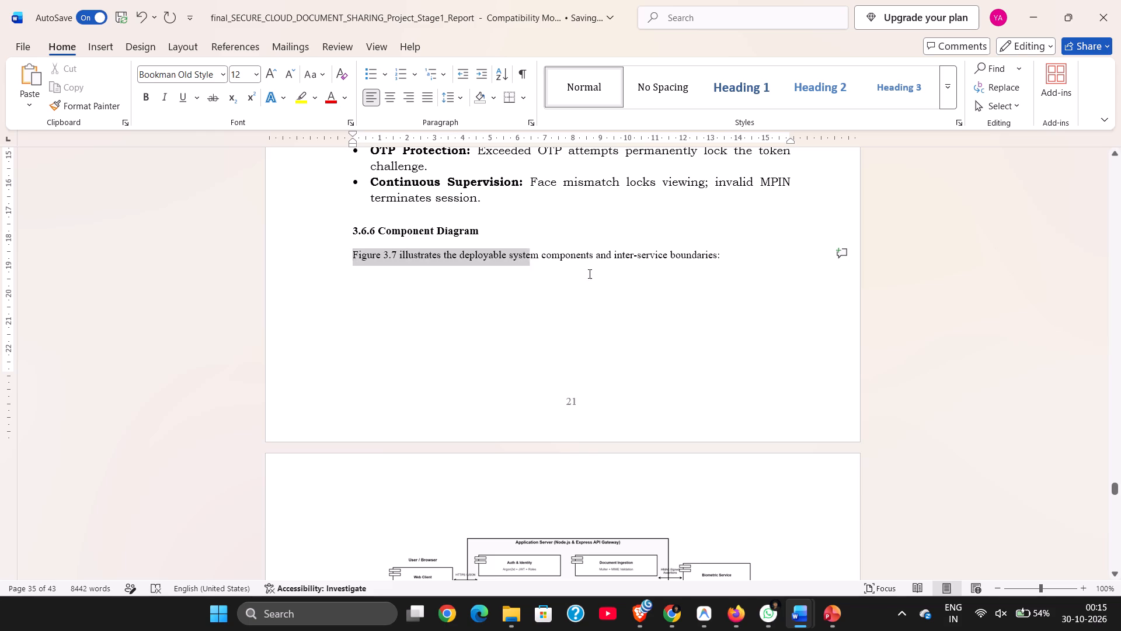
drag(600, 275, 763, 282)
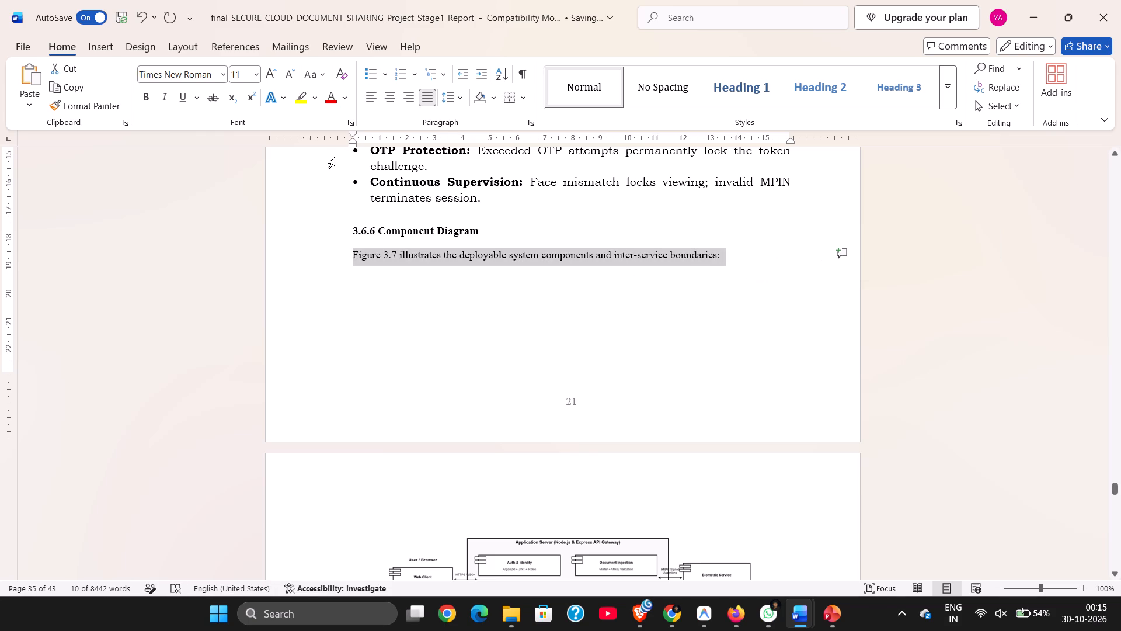
click(248, 70)
key(BackSpace)
text(12)
key(Return)
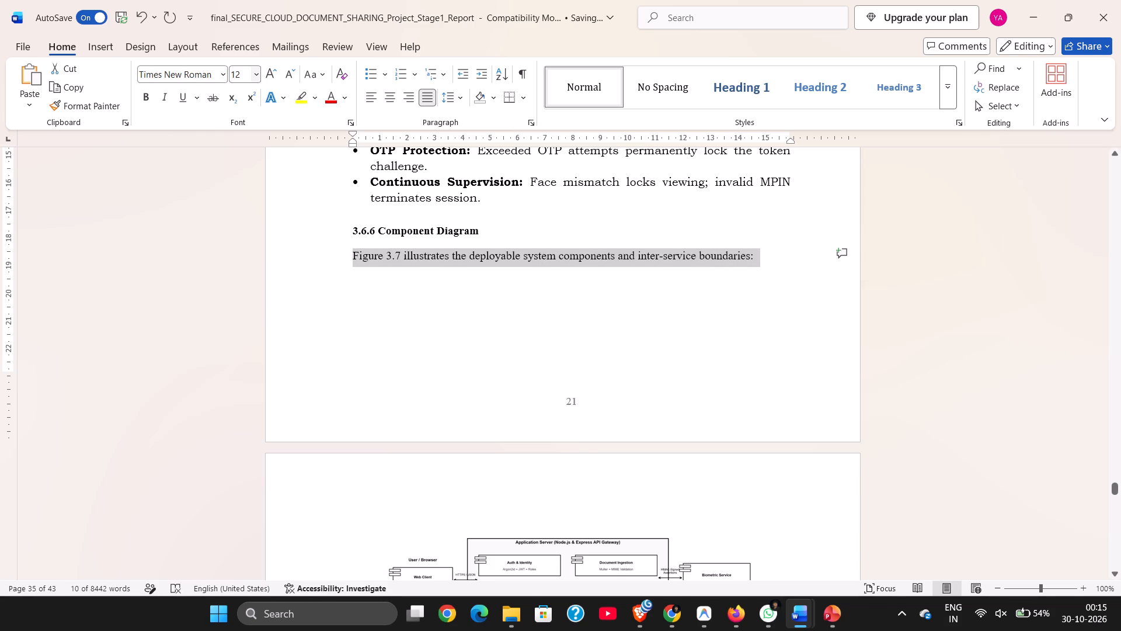
Format the 3.6.6 Component Diagram heading as Bookman Old Style, size 12.
click(487, 229)
drag(487, 229, 342, 227)
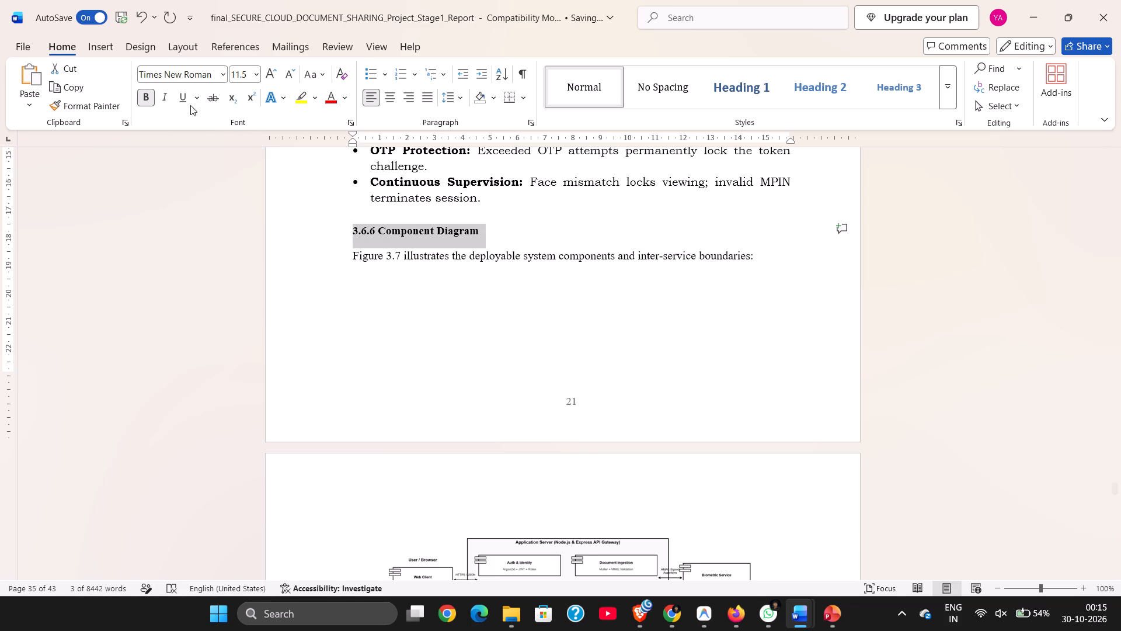
click(221, 75)
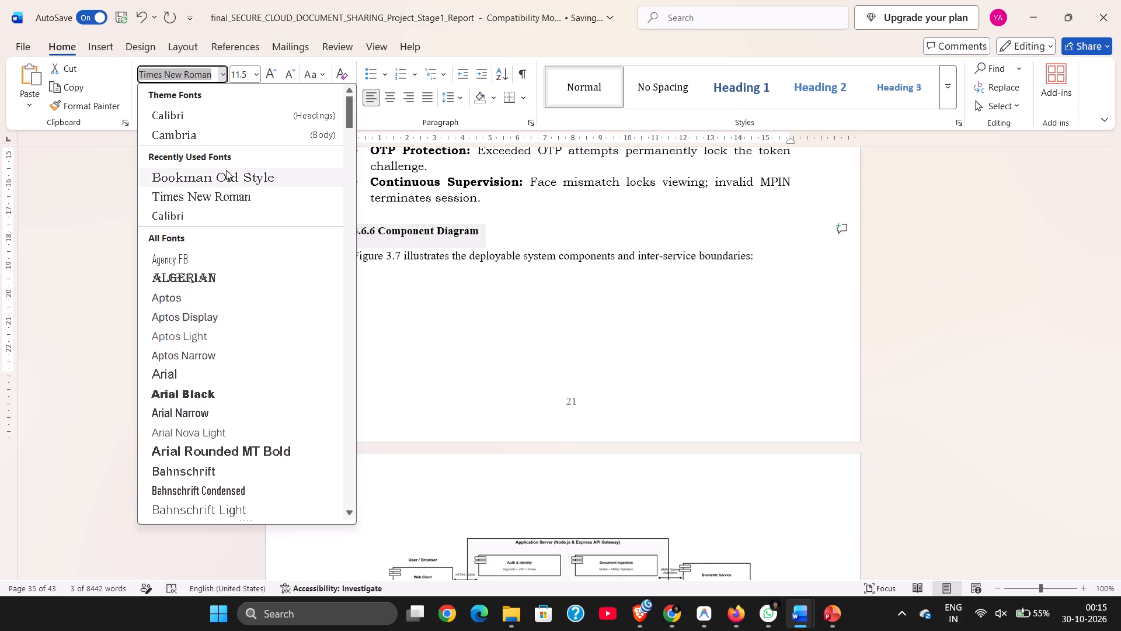
click(226, 170)
click(255, 74)
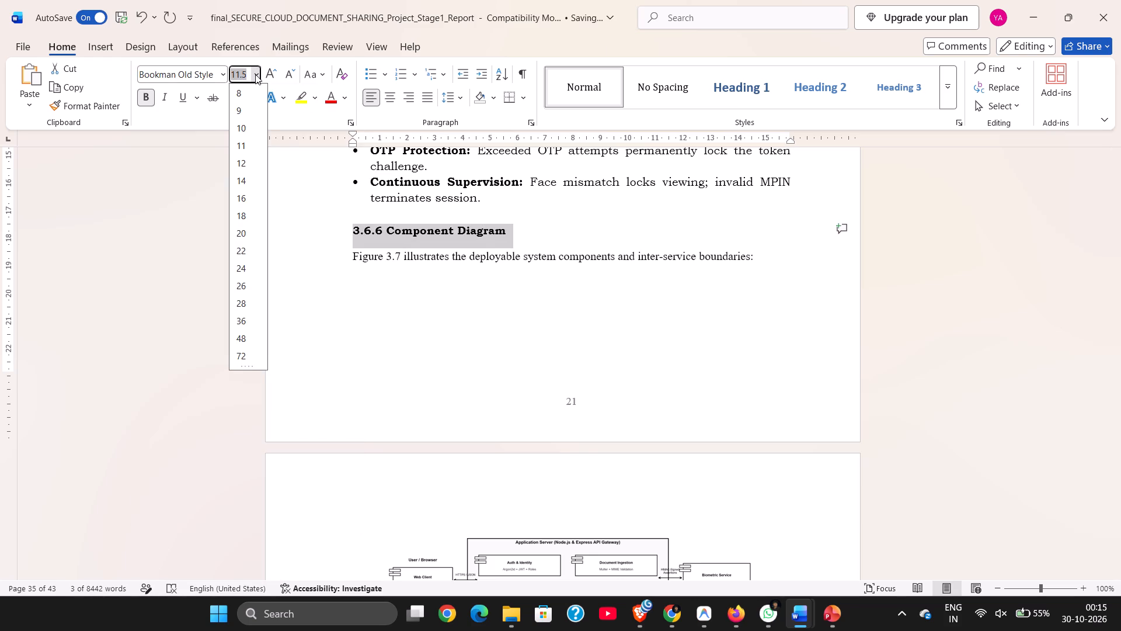
click(245, 171)
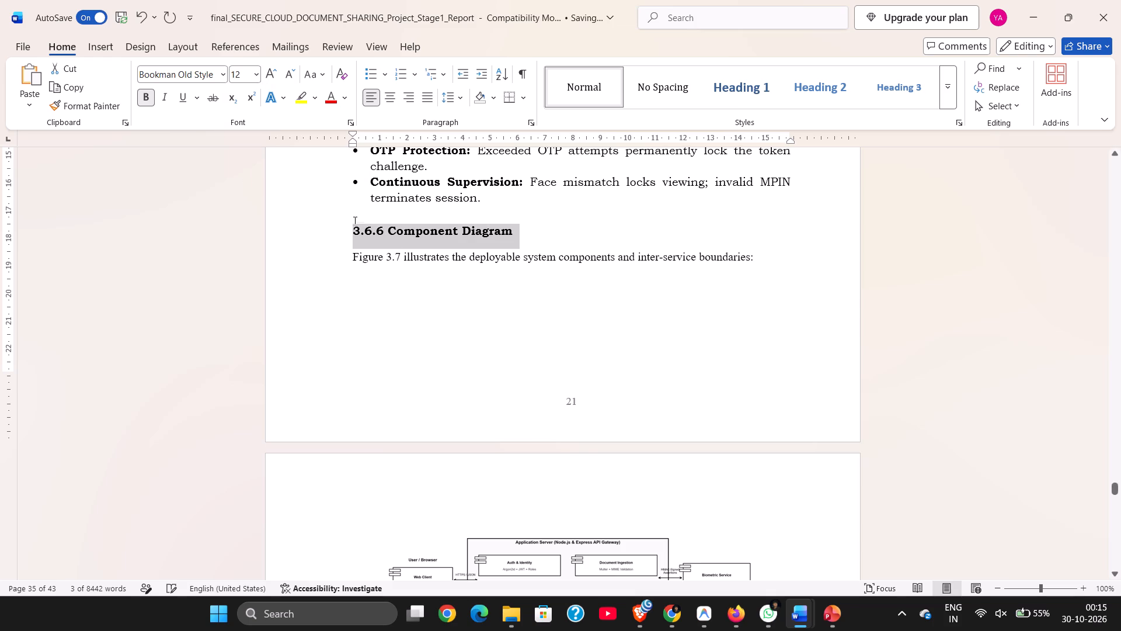
Change the font of the sentence introducing Figure 3.7 to Bookman Old Style.
click(406, 251)
scroll(406, 251, down, 1)
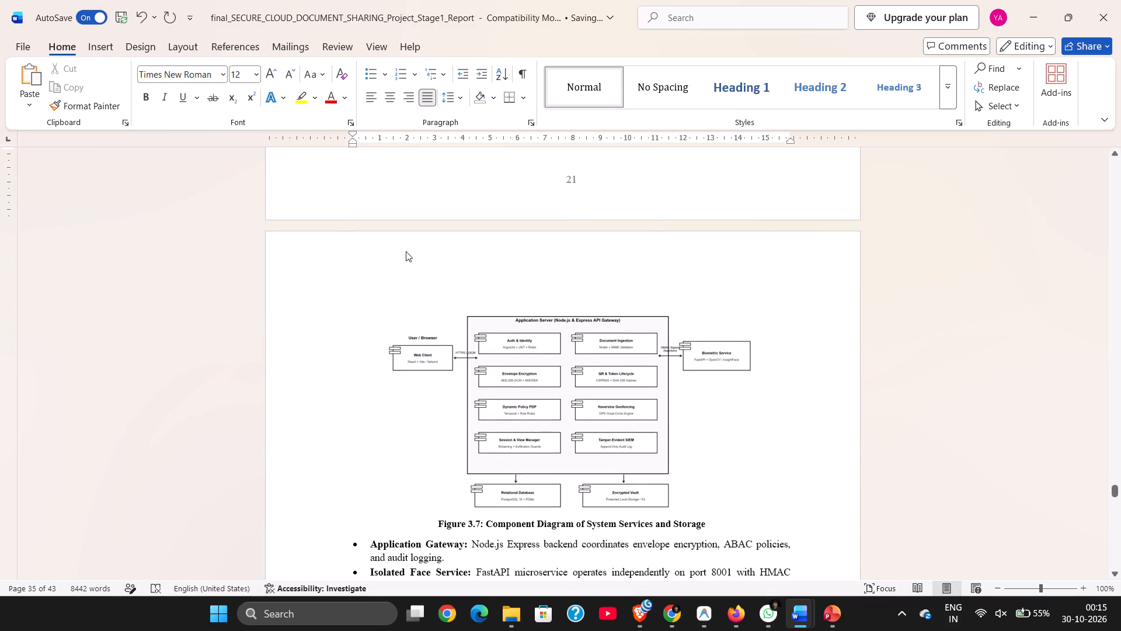
scroll(406, 251, up, 1)
drag(356, 249, 779, 249)
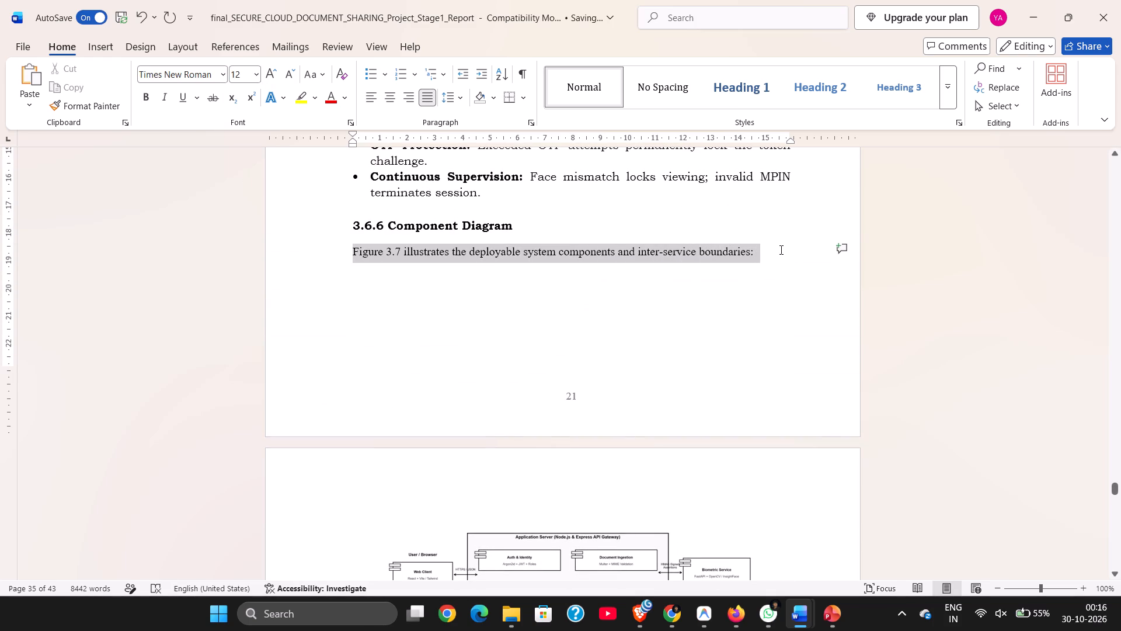
drag(779, 249, 788, 250)
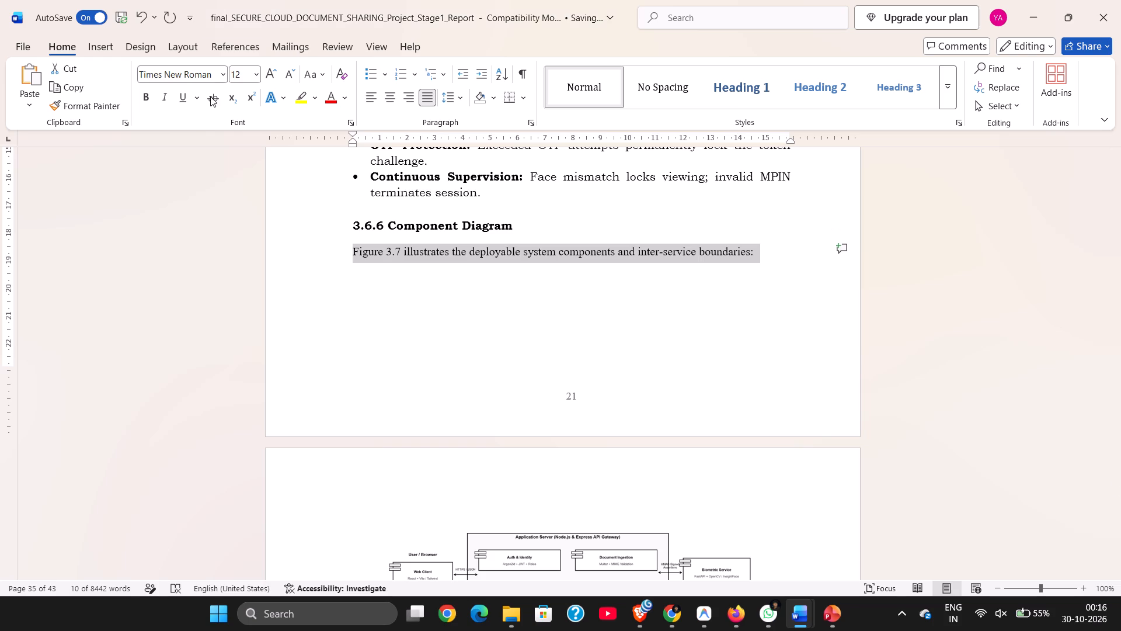
click(222, 72)
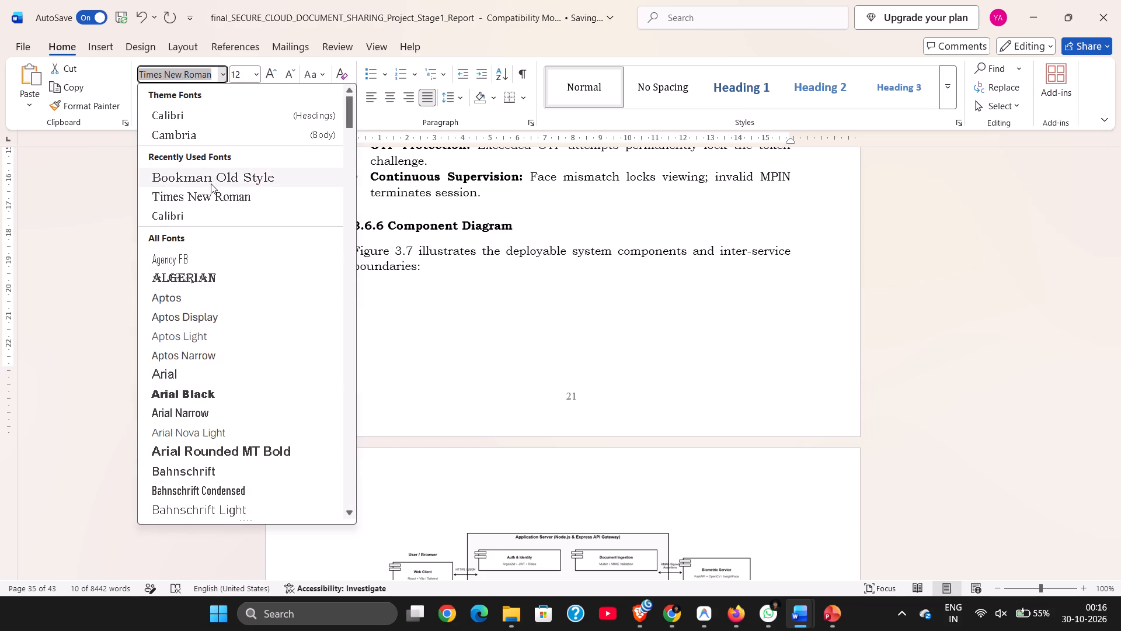
click(214, 172)
click(380, 348)
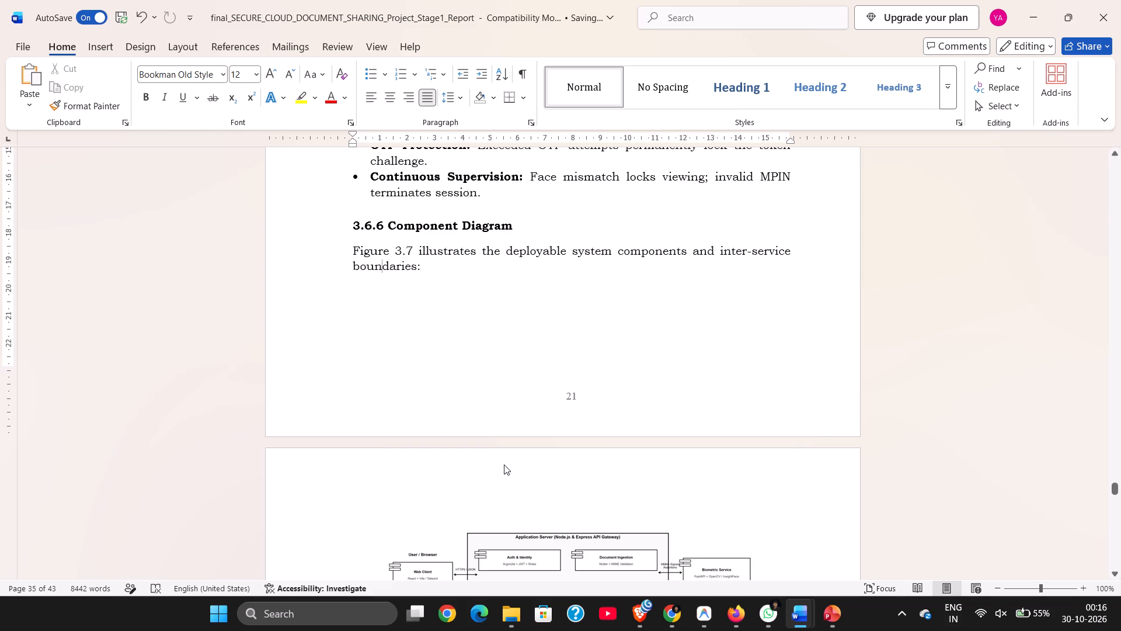
Enlarge the Figure 3.7 component diagram slightly, stretching it both taller and wider above its caption.
scroll(504, 464, down, 3)
scroll(504, 464, up, 3)
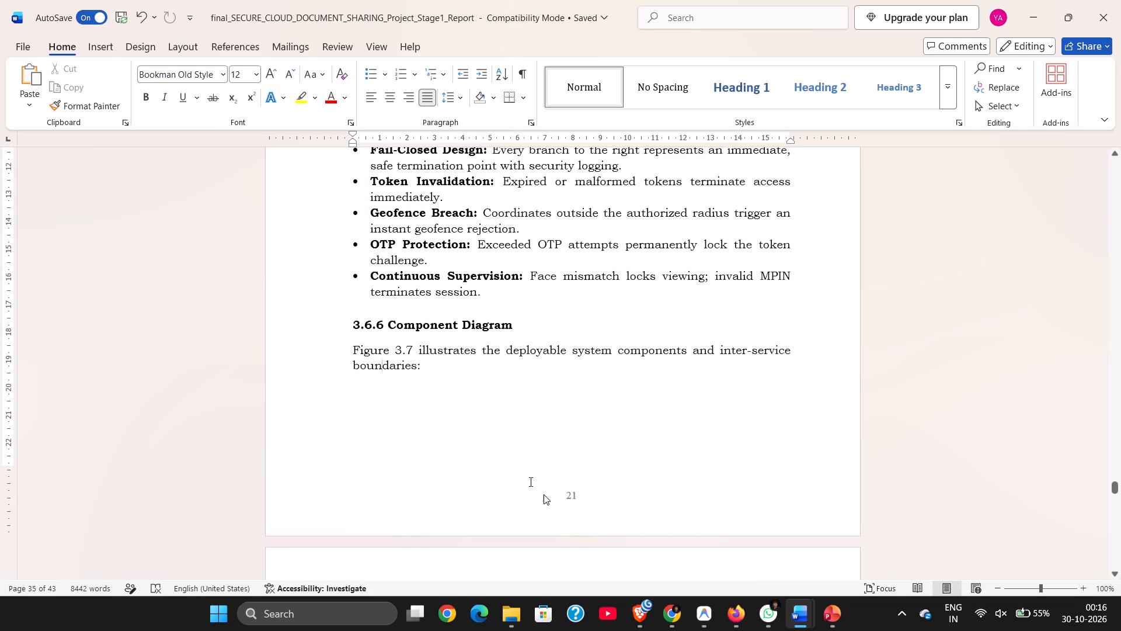
scroll(532, 438, down, 4)
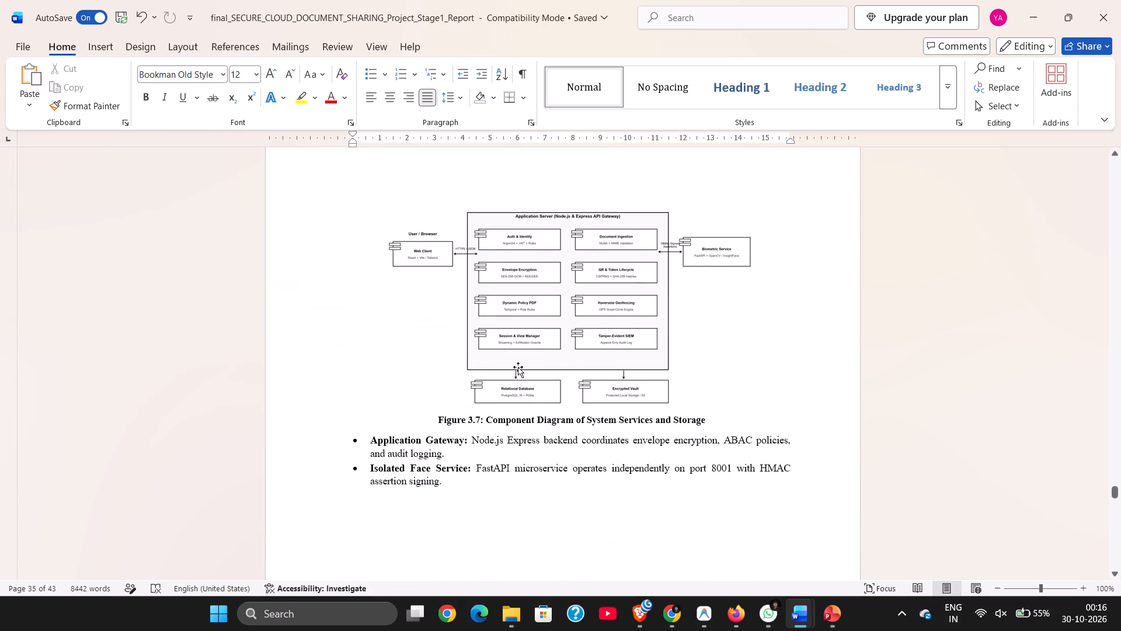
click(523, 306)
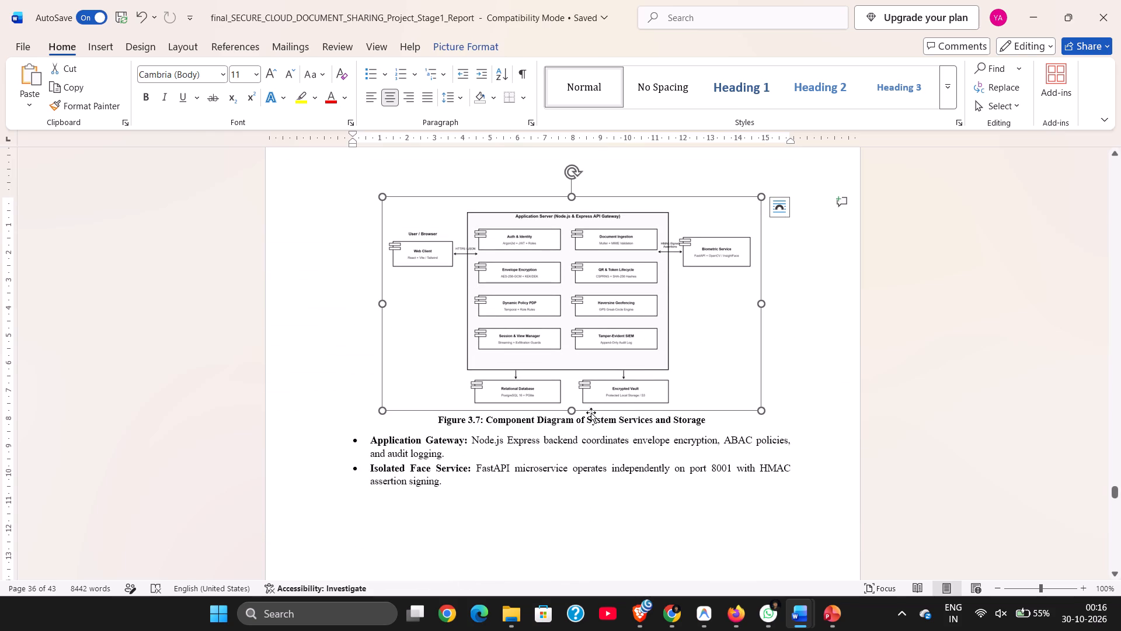
drag(574, 413, 574, 437)
drag(764, 319, 780, 315)
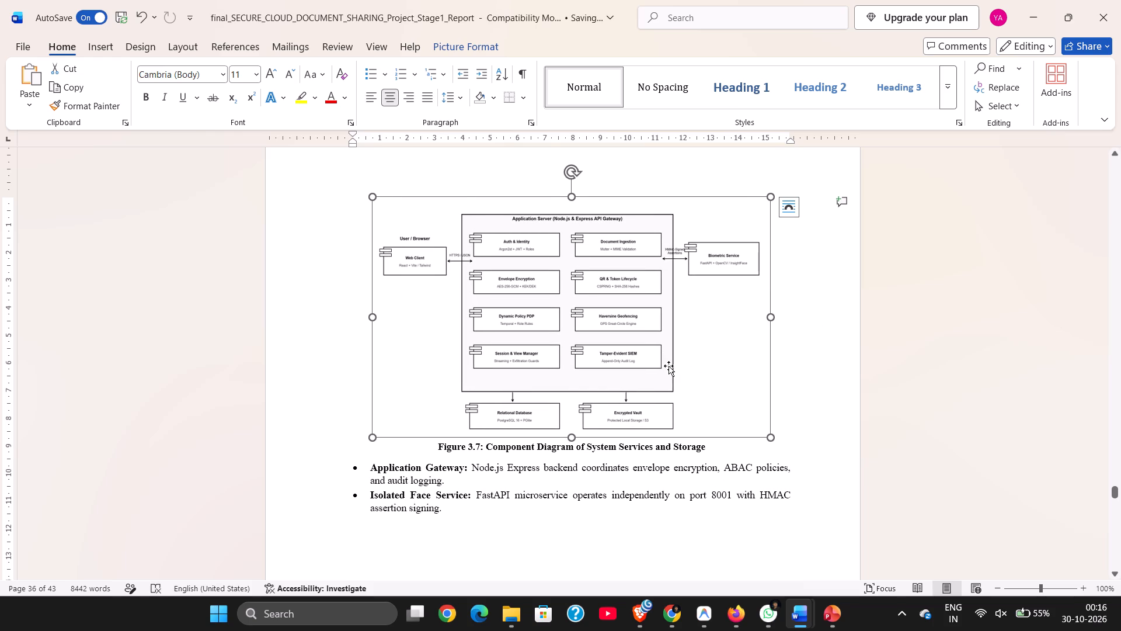
Format the Figure 3.7 component diagram caption as Bookman Old Style, size 12.
scroll(669, 366, down, 1)
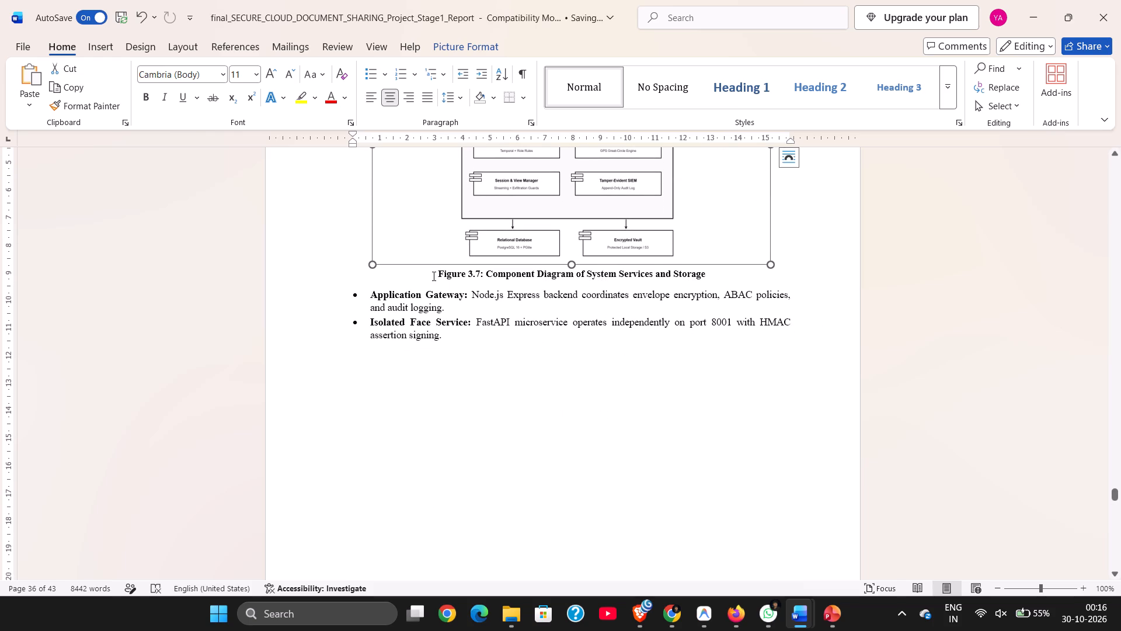
drag(433, 276, 706, 280)
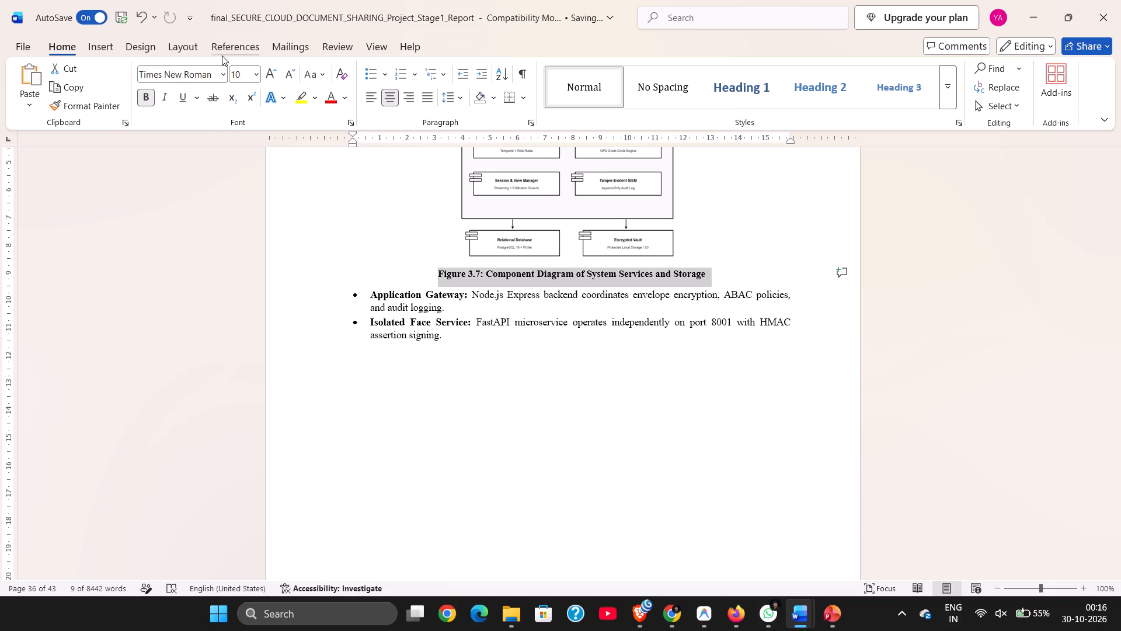
click(225, 71)
click(227, 172)
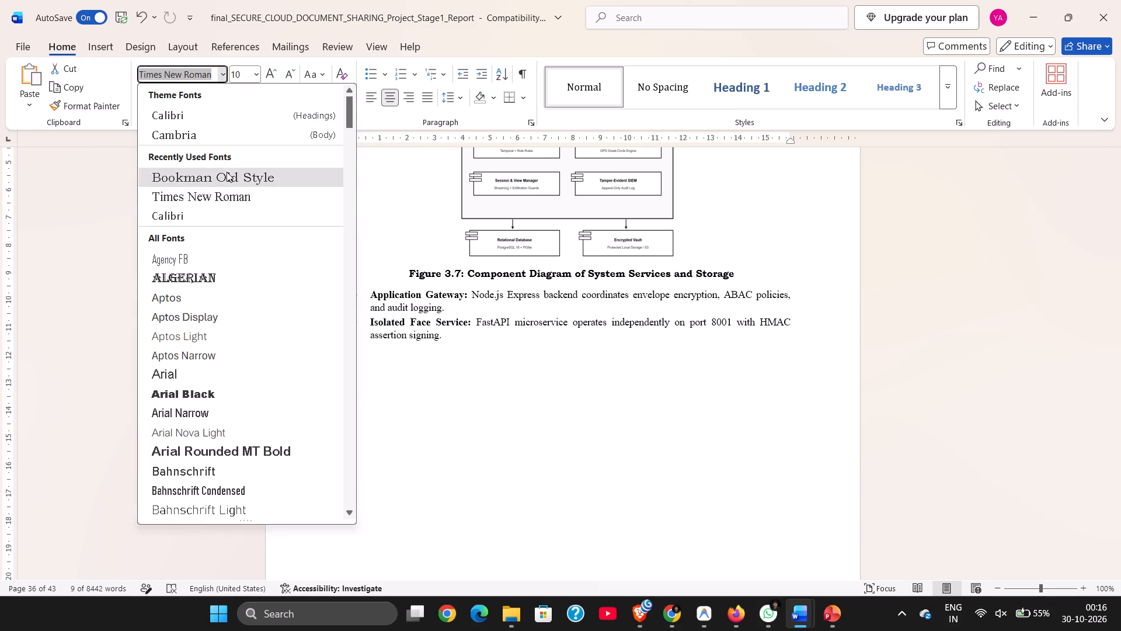
click(255, 73)
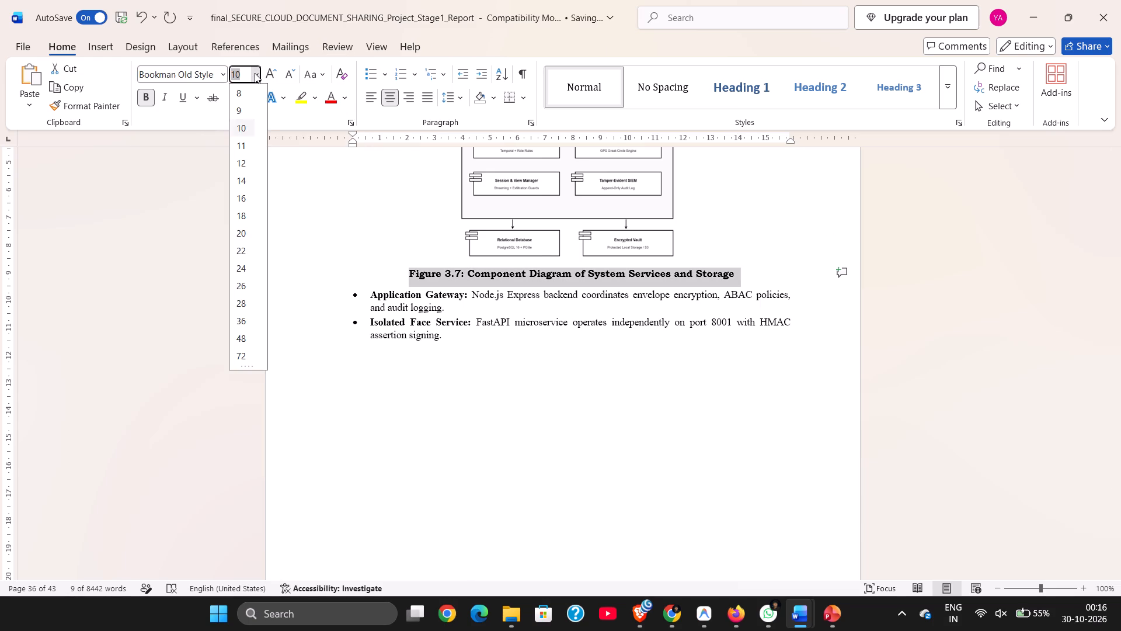
click(250, 168)
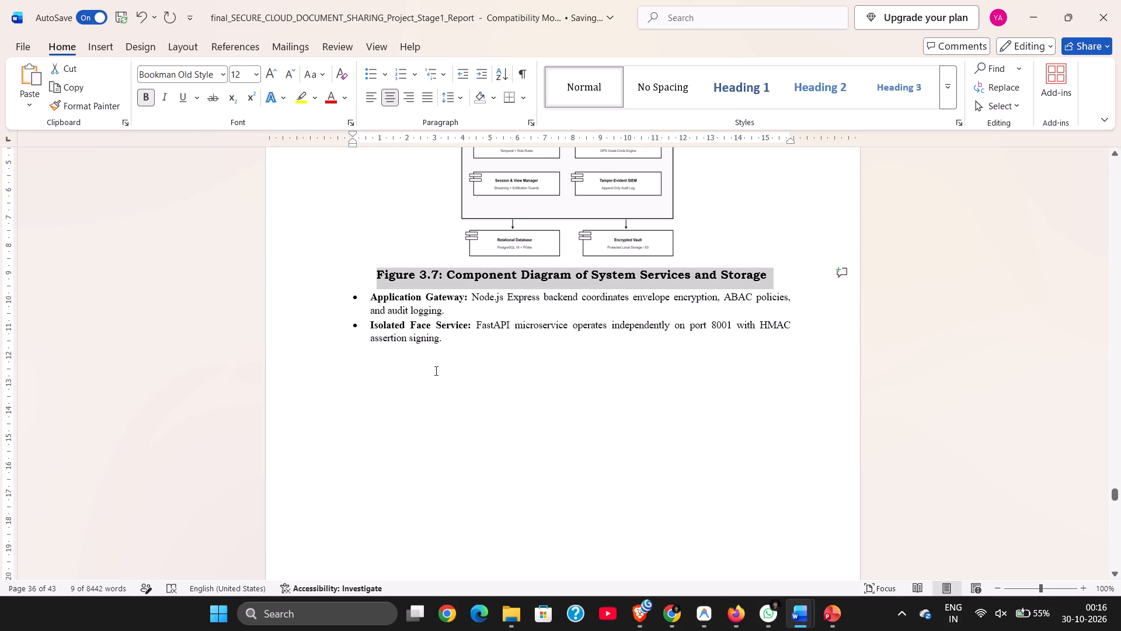
Format the Application Gateway and Isolated Face Service bullets below Figure 3.7 as Bookman Old Style, size 12.
drag(368, 296, 469, 353)
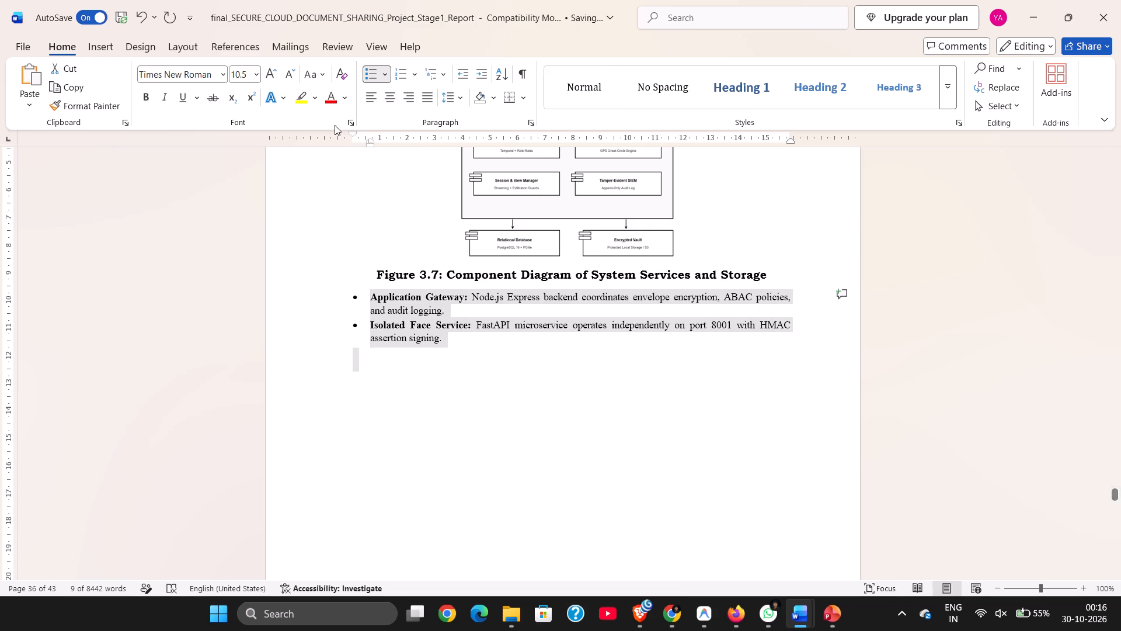
click(224, 78)
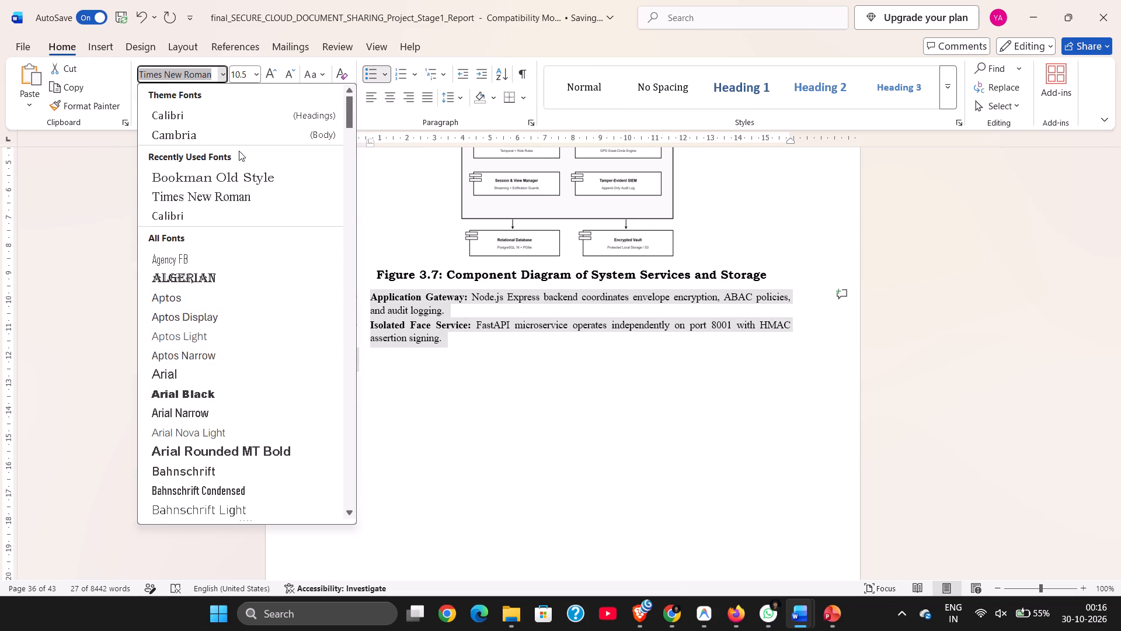
click(248, 172)
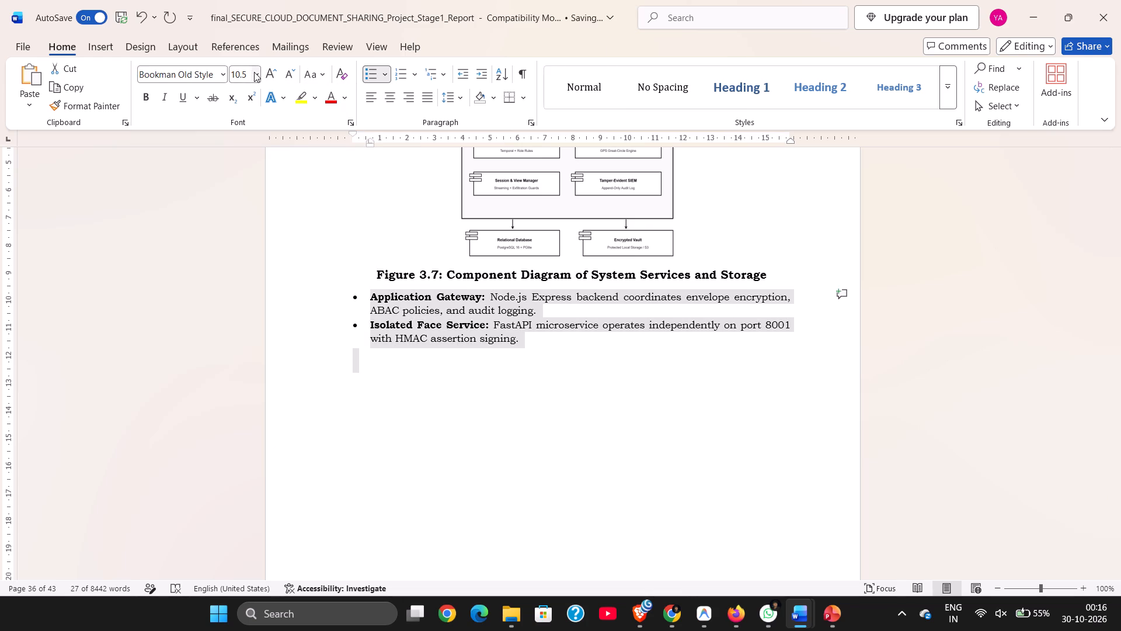
click(254, 72)
click(243, 166)
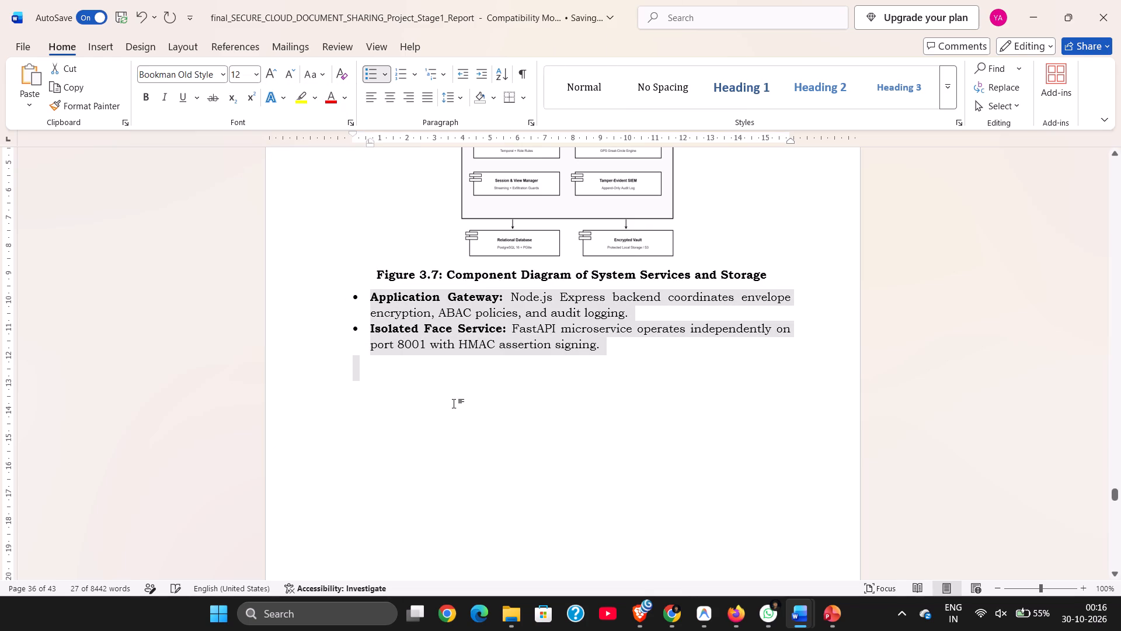
Change the font of everything from the Chapter 4 title into Chapter 5, tables included, to Bookman Old Style.
scroll(454, 403, down, 6)
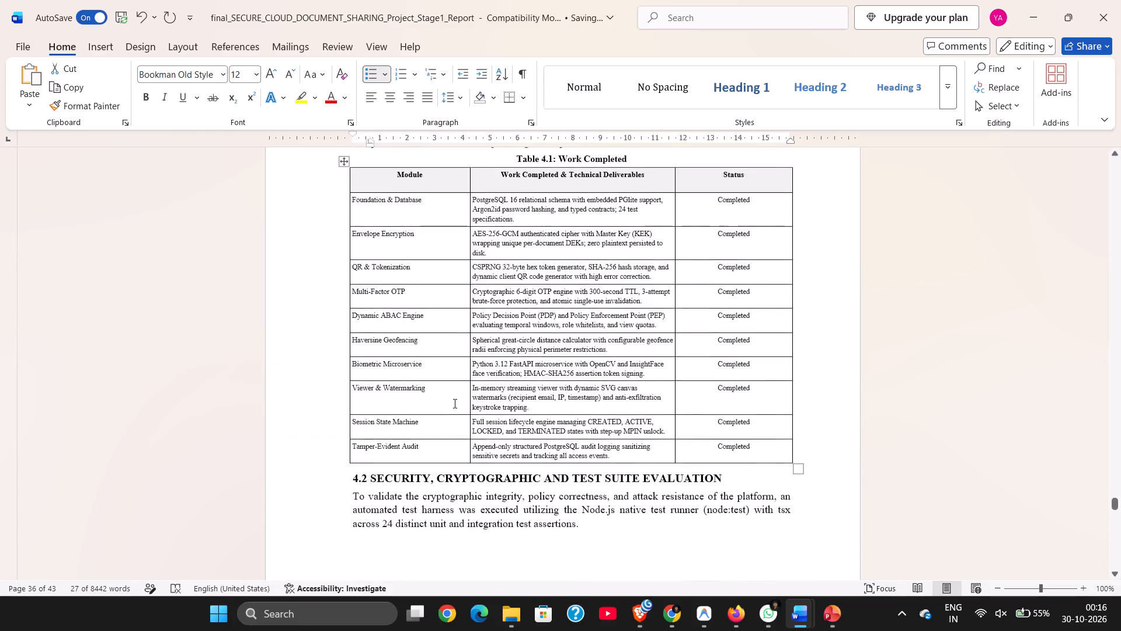
scroll(454, 403, up, 3)
scroll(454, 403, down, 9)
scroll(454, 403, up, 4)
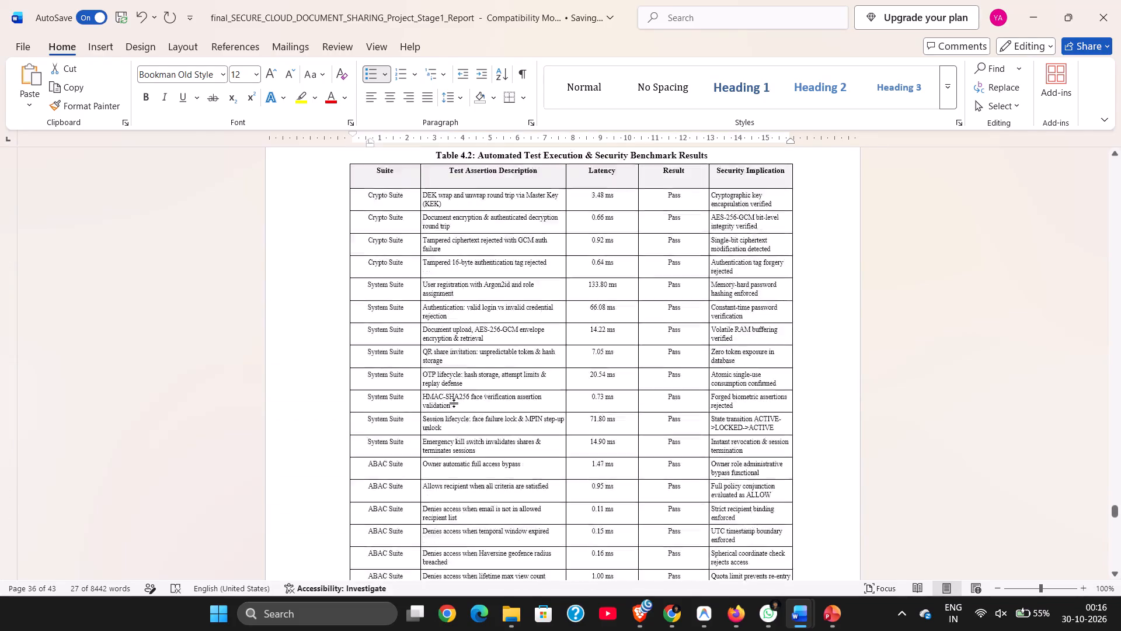
scroll(454, 403, up, 4)
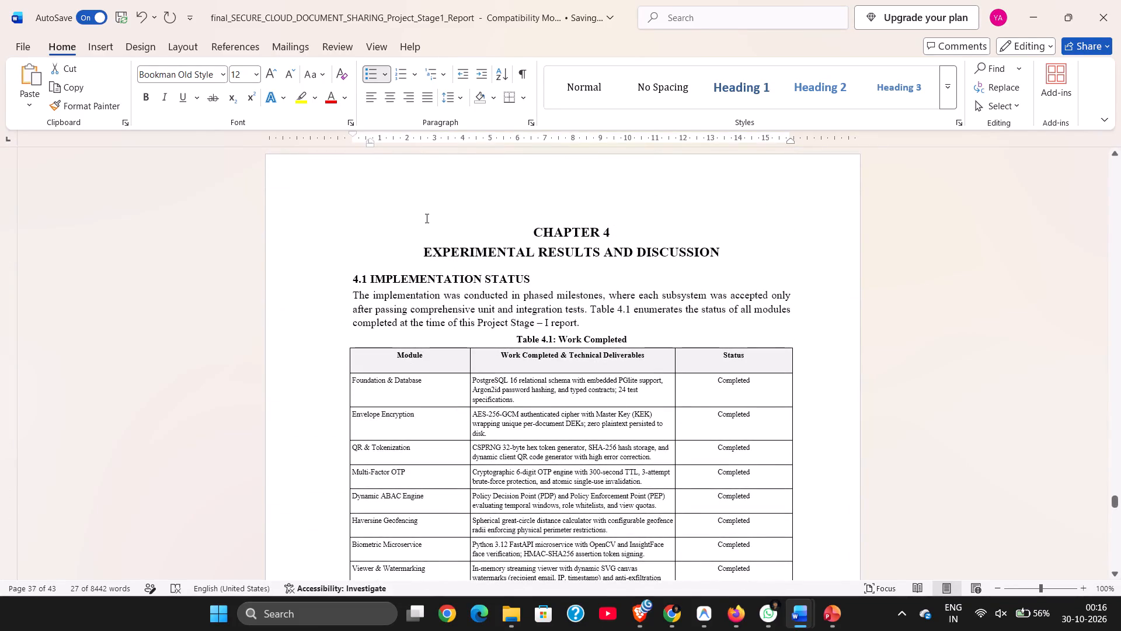
drag(426, 218, 583, 464)
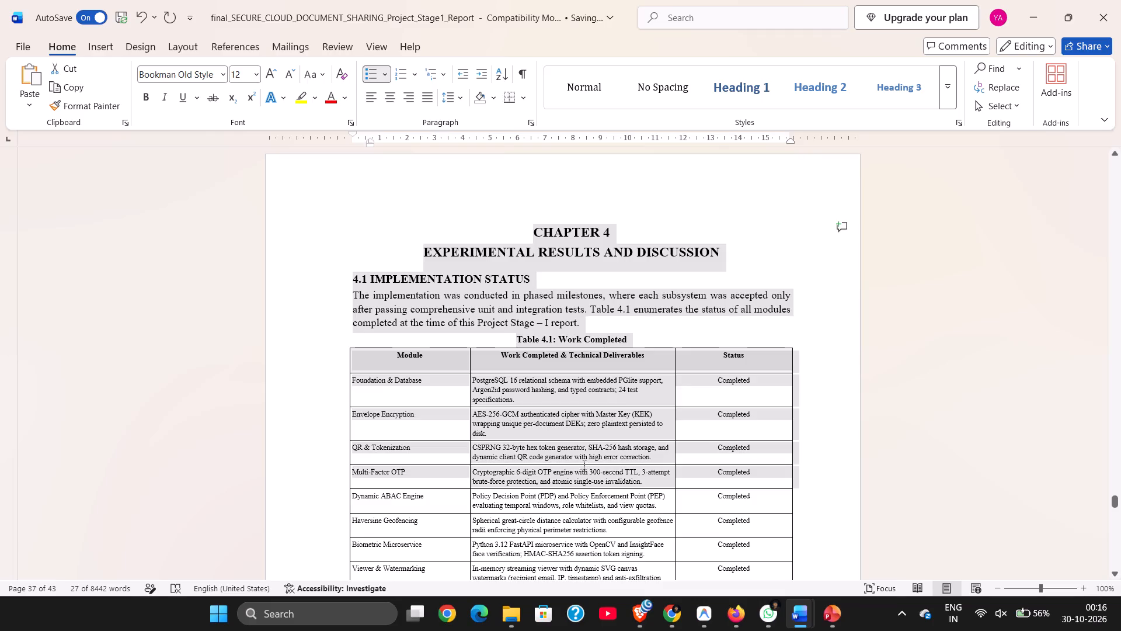
drag(583, 464, 593, 584)
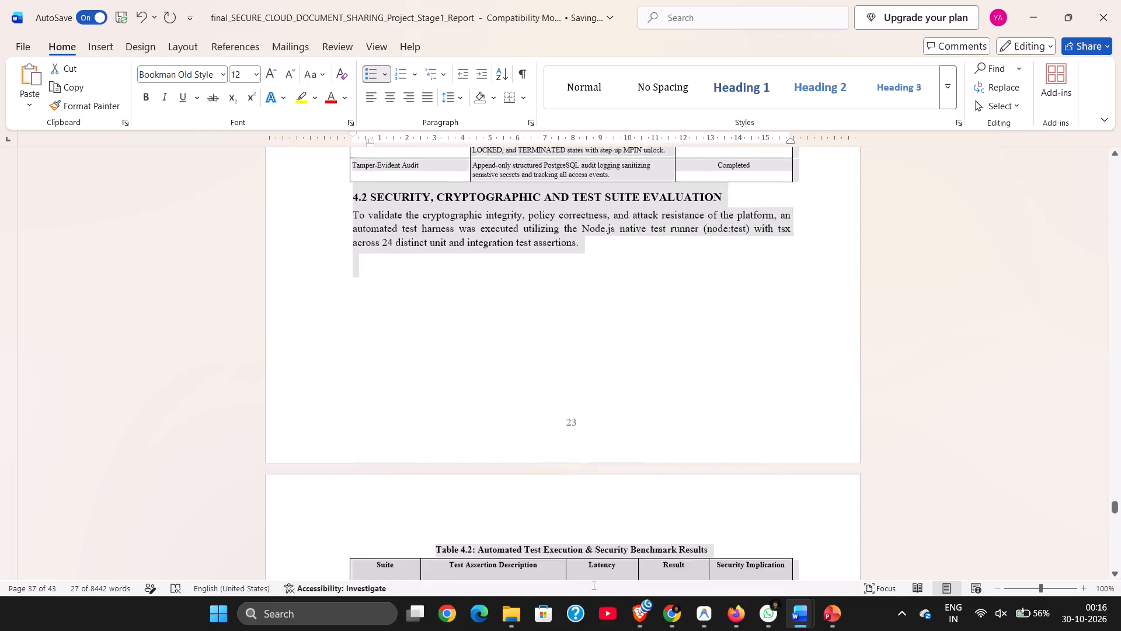
drag(593, 584, 573, 508)
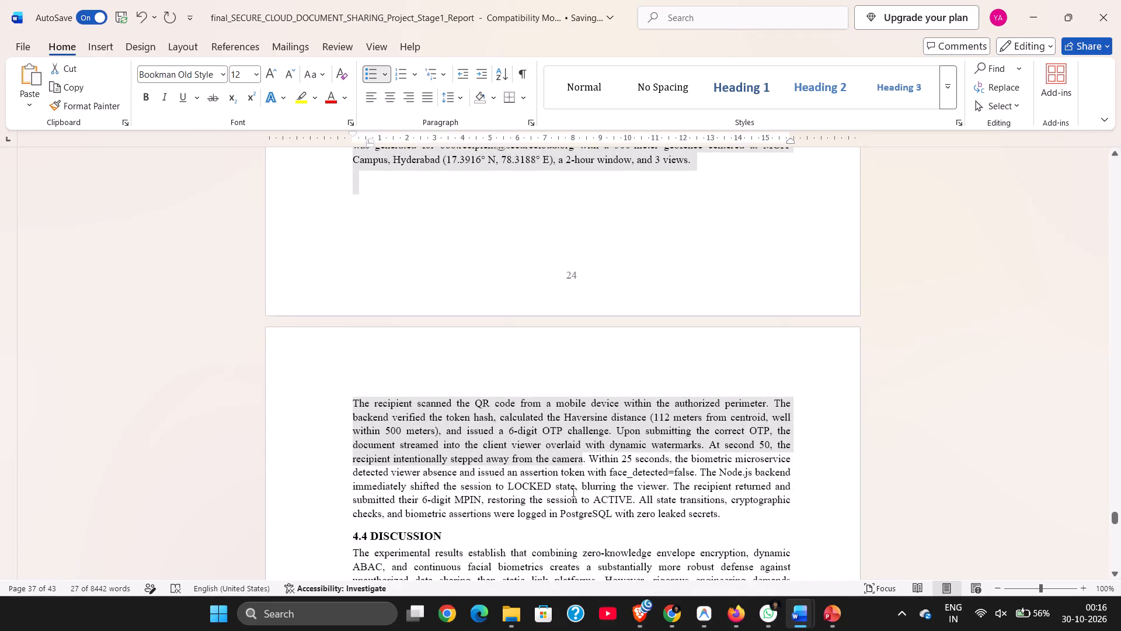
drag(573, 508, 578, 630)
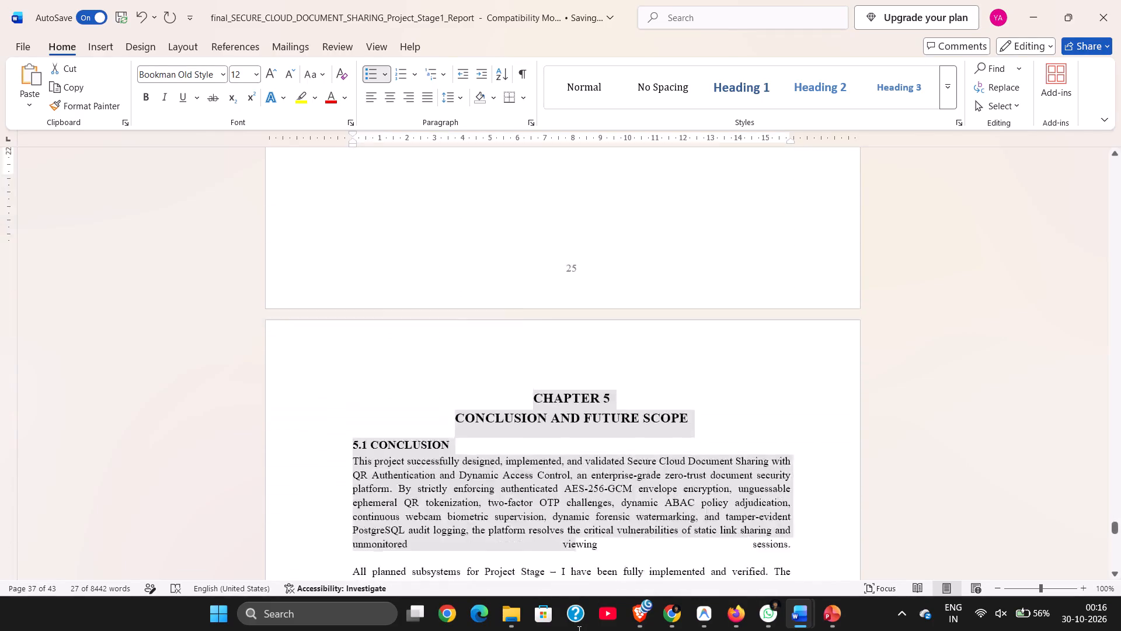
drag(578, 630, 568, 629)
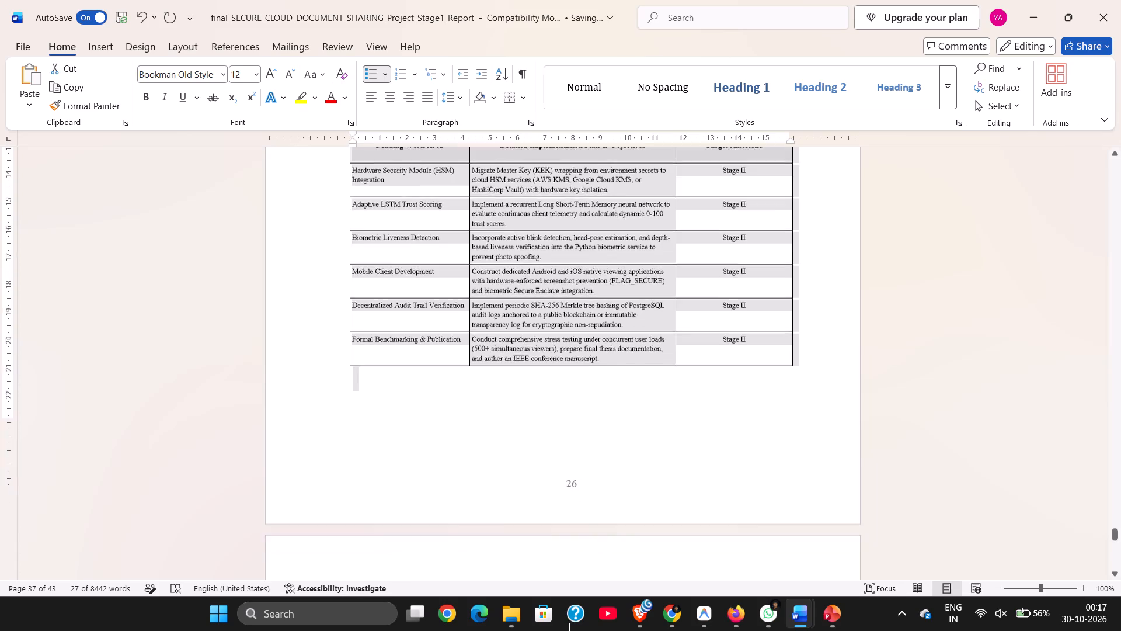
drag(568, 629, 595, 134)
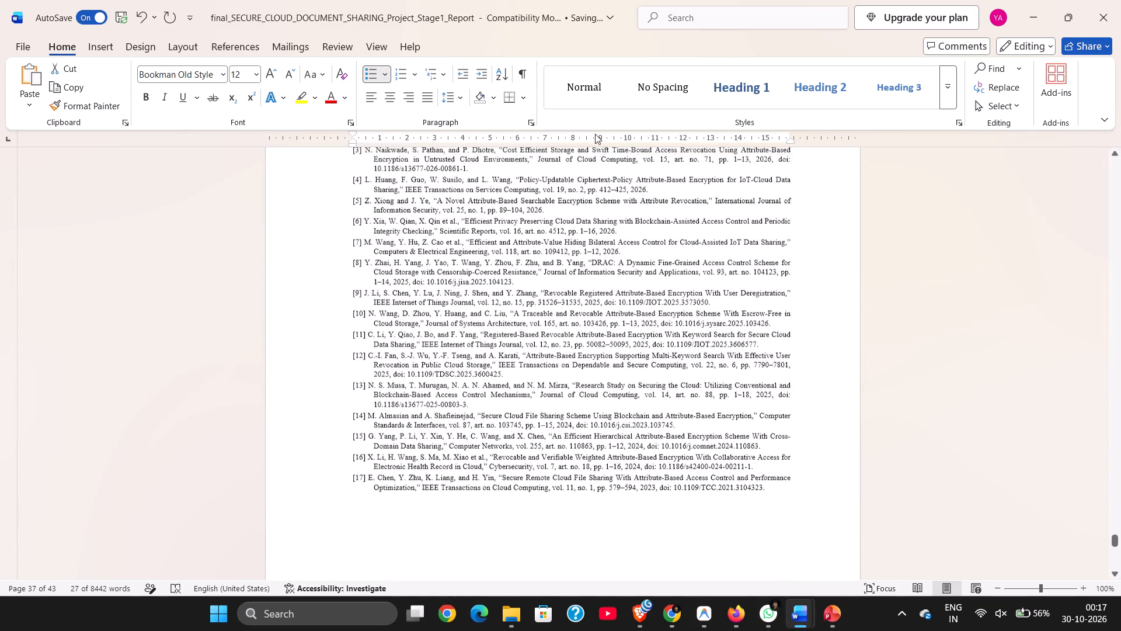
drag(595, 134, 565, 179)
scroll(565, 179, up, 4)
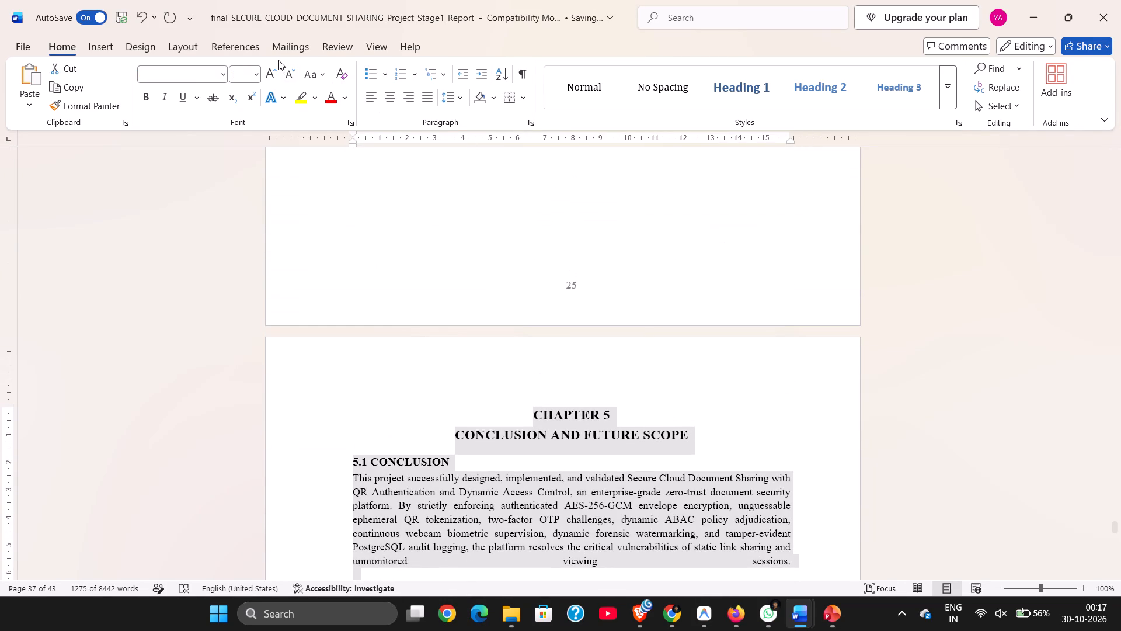
click(221, 71)
click(218, 171)
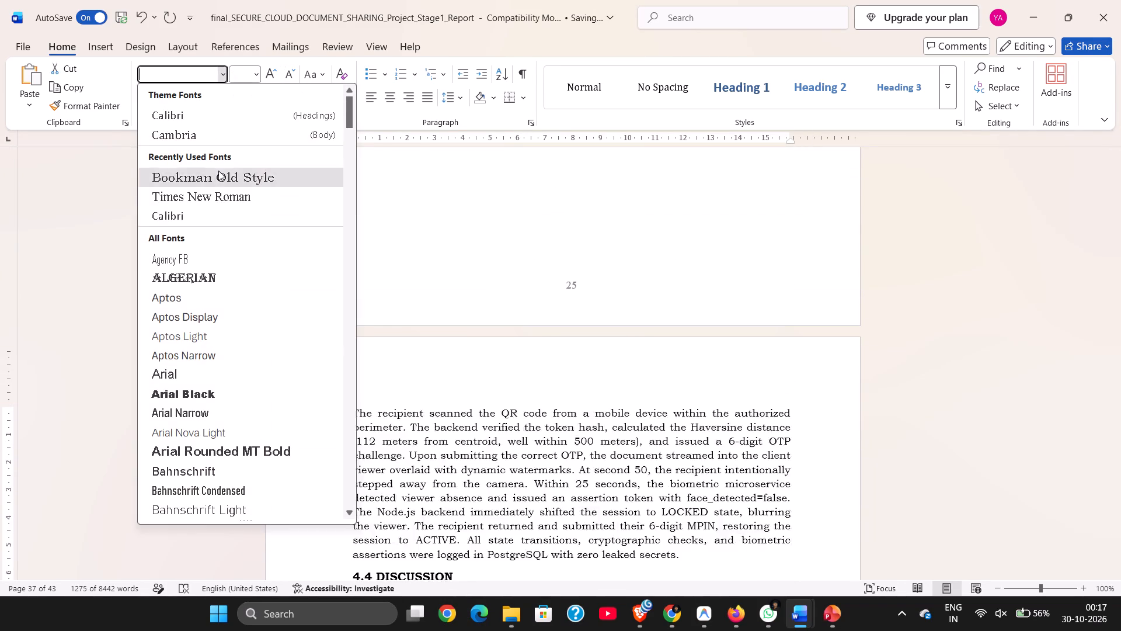
Check the reformatted Chapter 4 text and its tables 4.1 and 4.2, going back to the chapter title.
scroll(418, 254, up, 5)
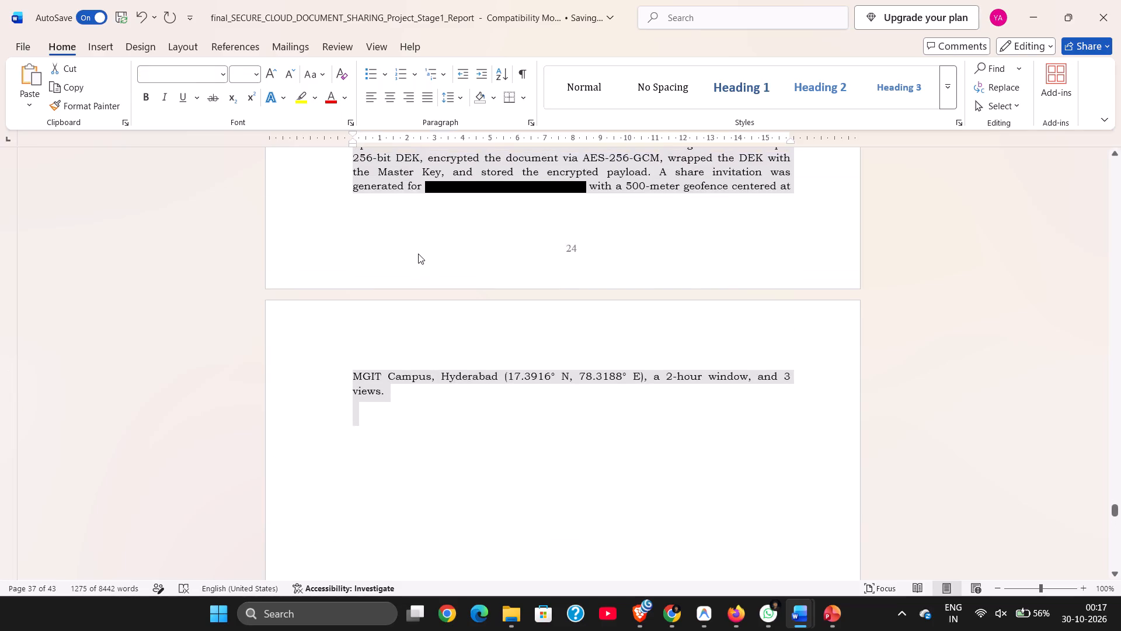
scroll(418, 254, up, 4)
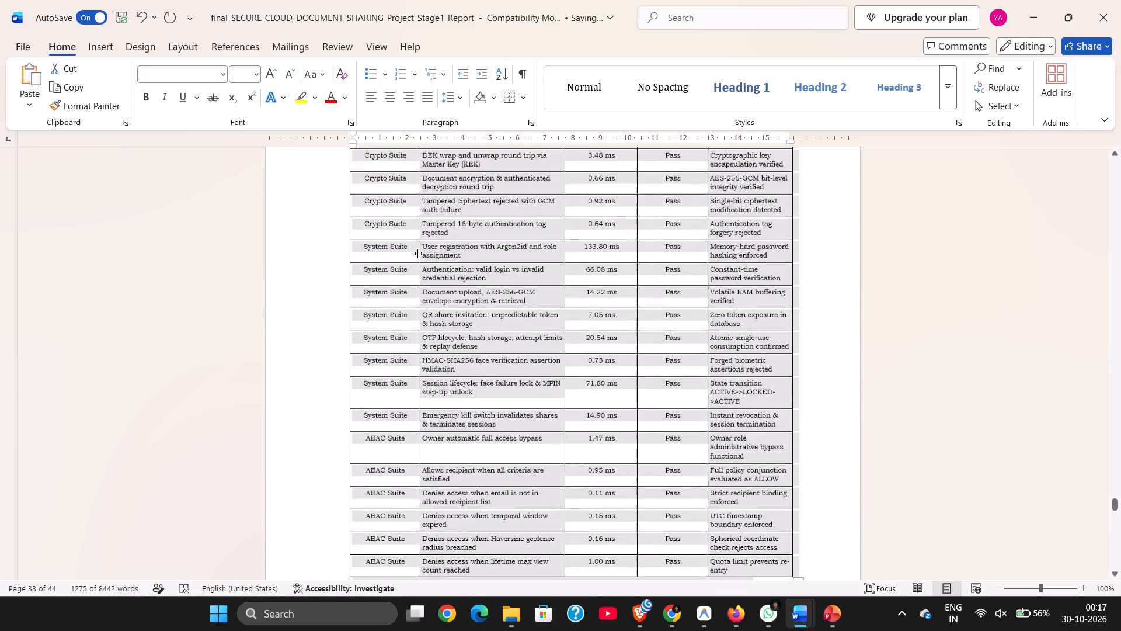
scroll(418, 254, up, 6)
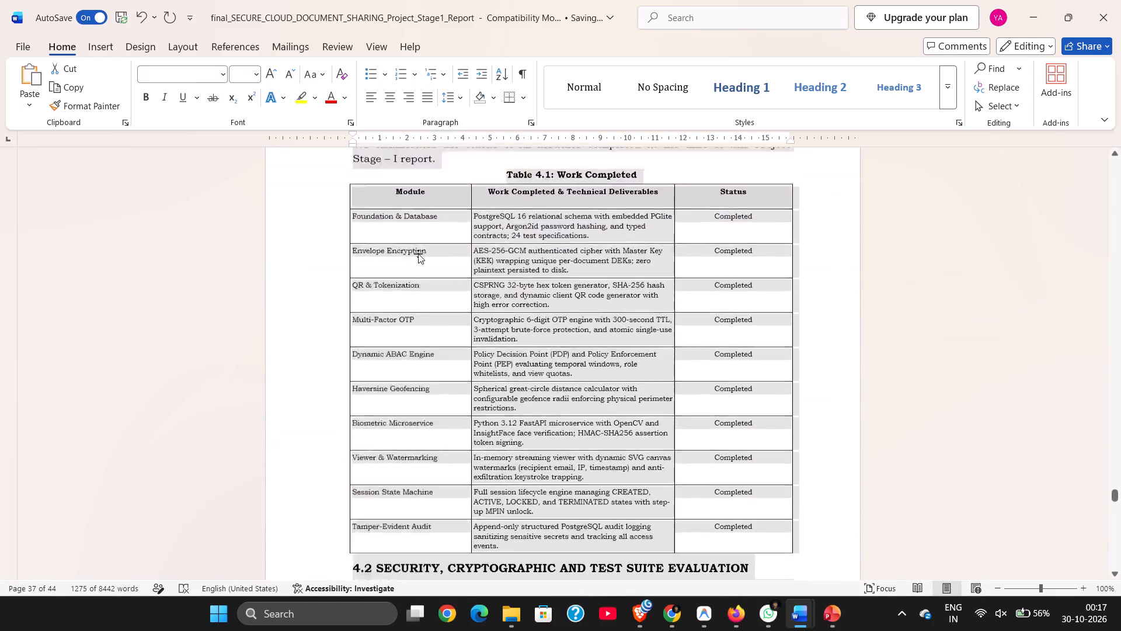
scroll(418, 254, up, 2)
scroll(418, 254, down, 1)
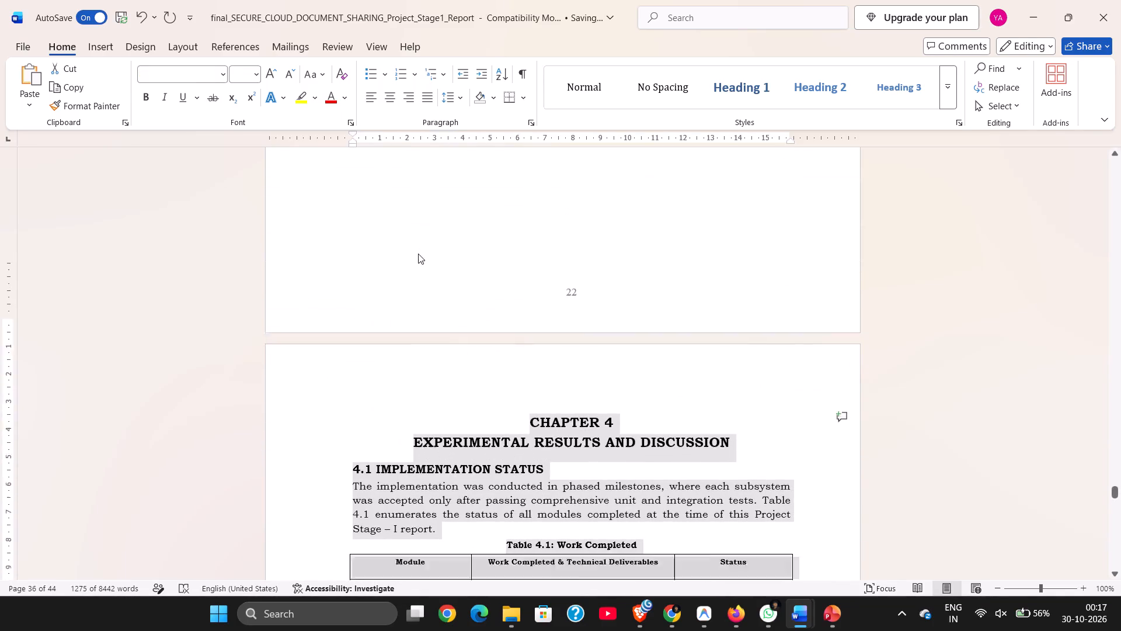
scroll(418, 254, down, 2)
scroll(418, 254, up, 1)
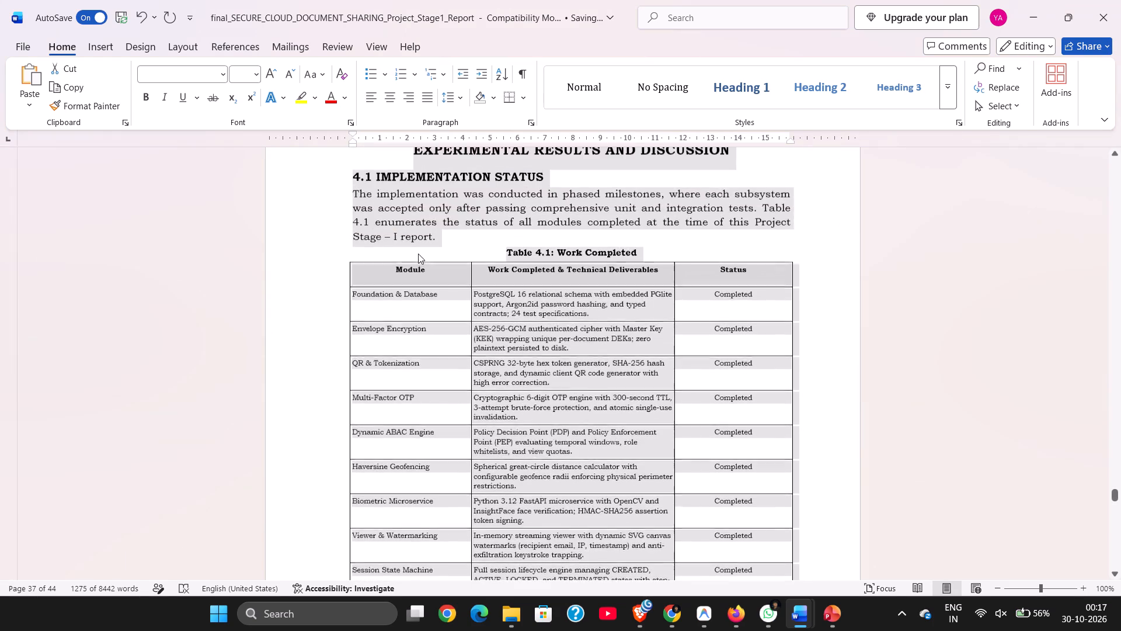
scroll(418, 254, up, 1)
scroll(418, 254, down, 1)
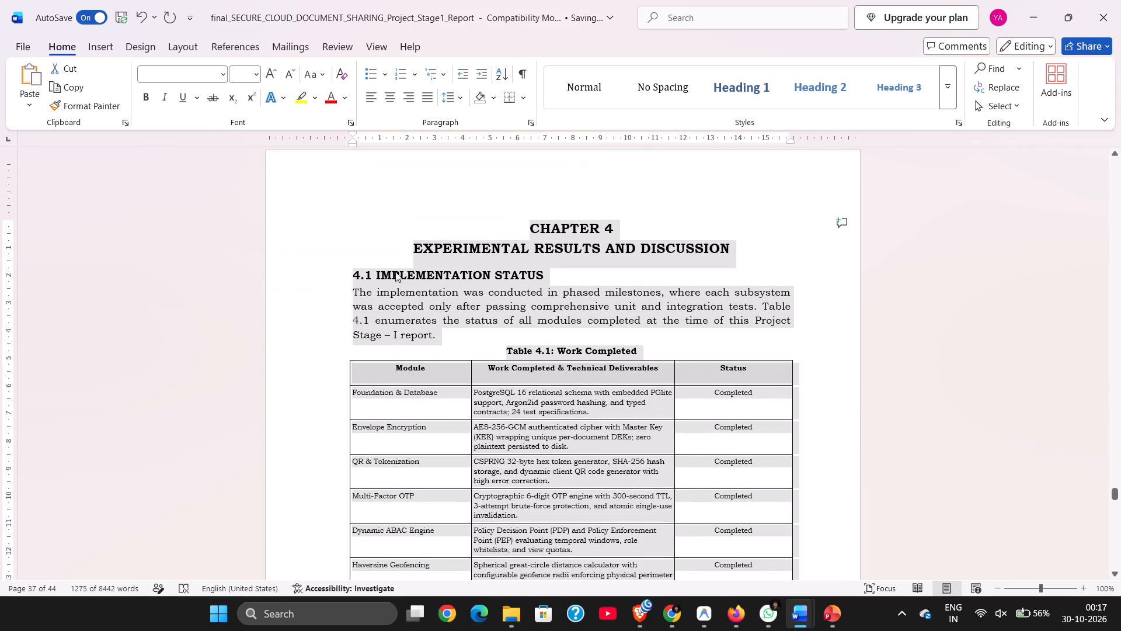
Indent the first line of the paragraph under 4.1 Implementation Status.
click(360, 287)
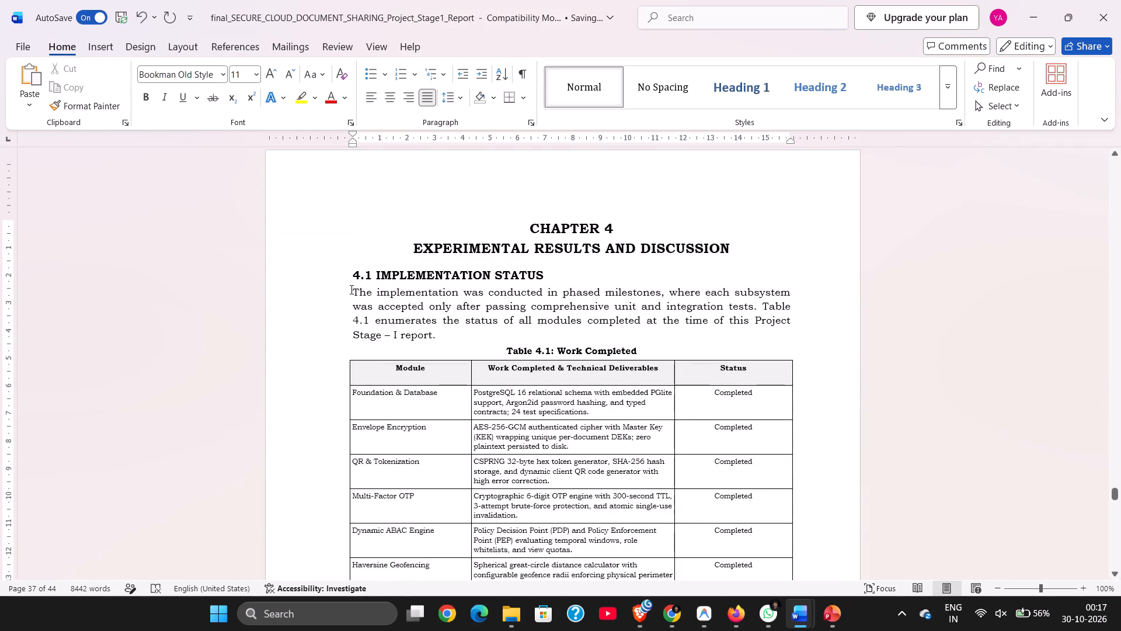
key(Left)
key(Tab)
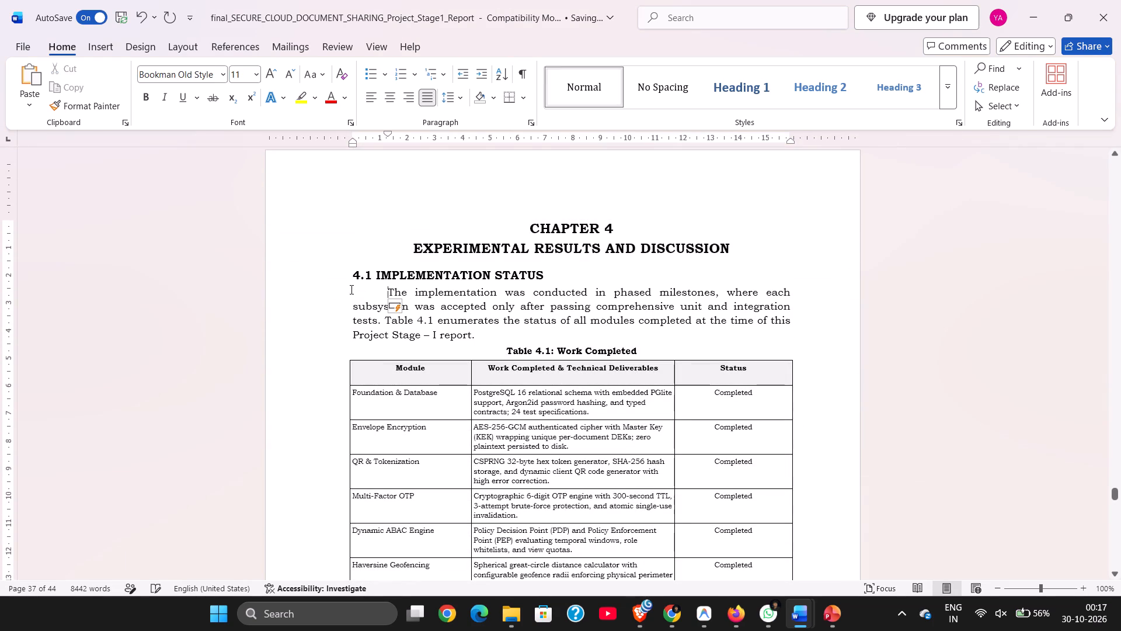
Compare the end of Chapter 3 with the StockPro report, examining its layout from Chapter 2 through the start of Chapter 4.
scroll(488, 450, up, 2)
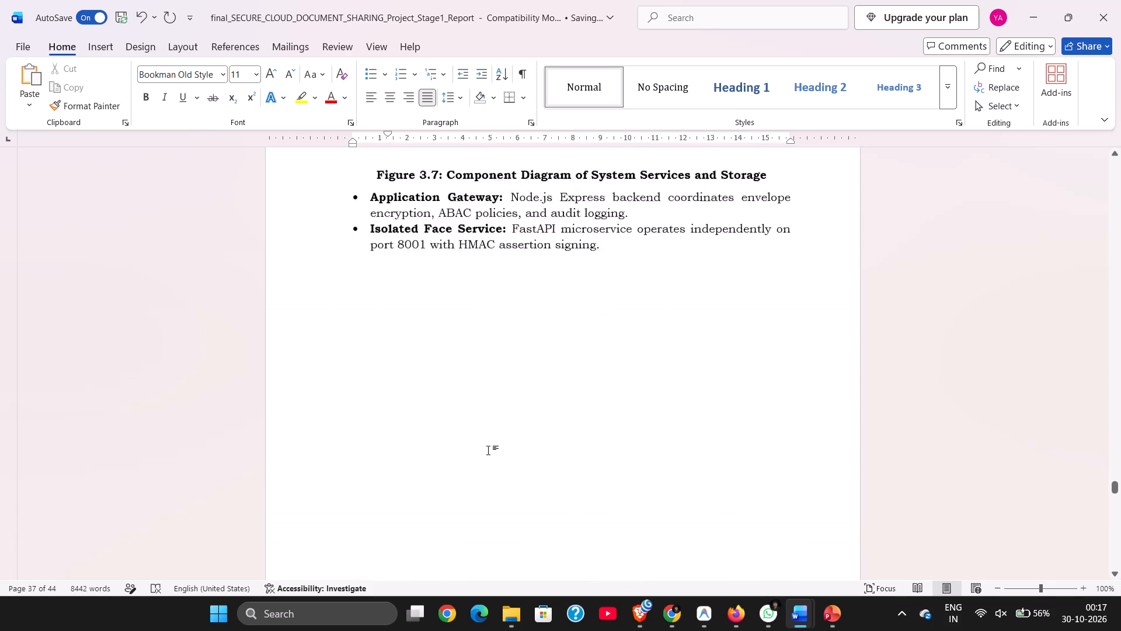
scroll(488, 450, up, 2)
scroll(488, 450, down, 5)
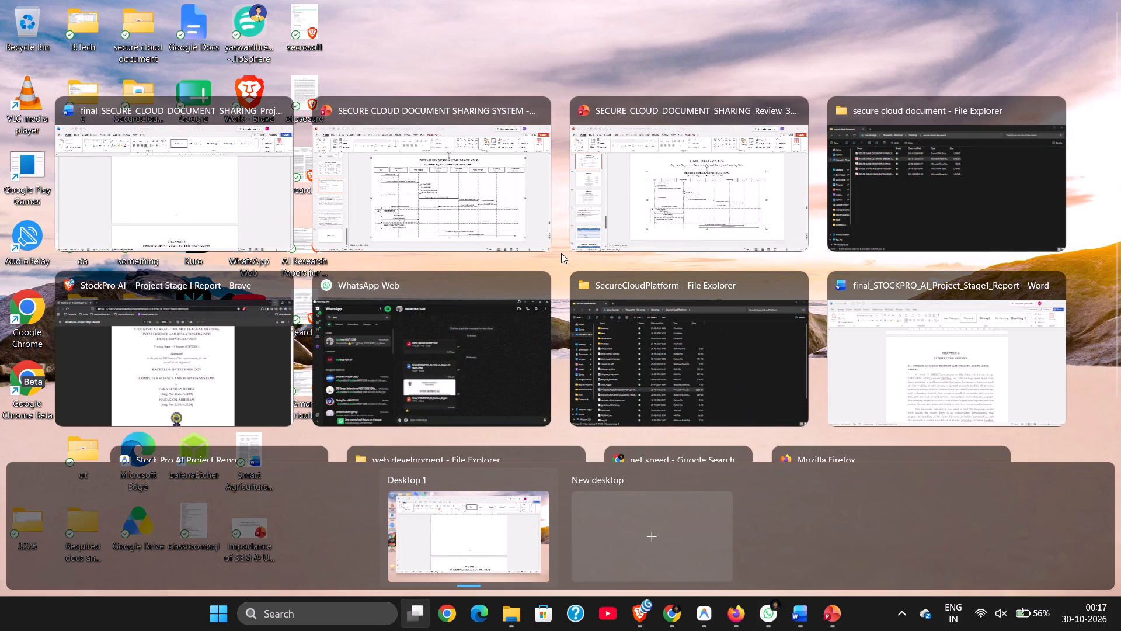
click(935, 326)
scroll(935, 326, down, 5)
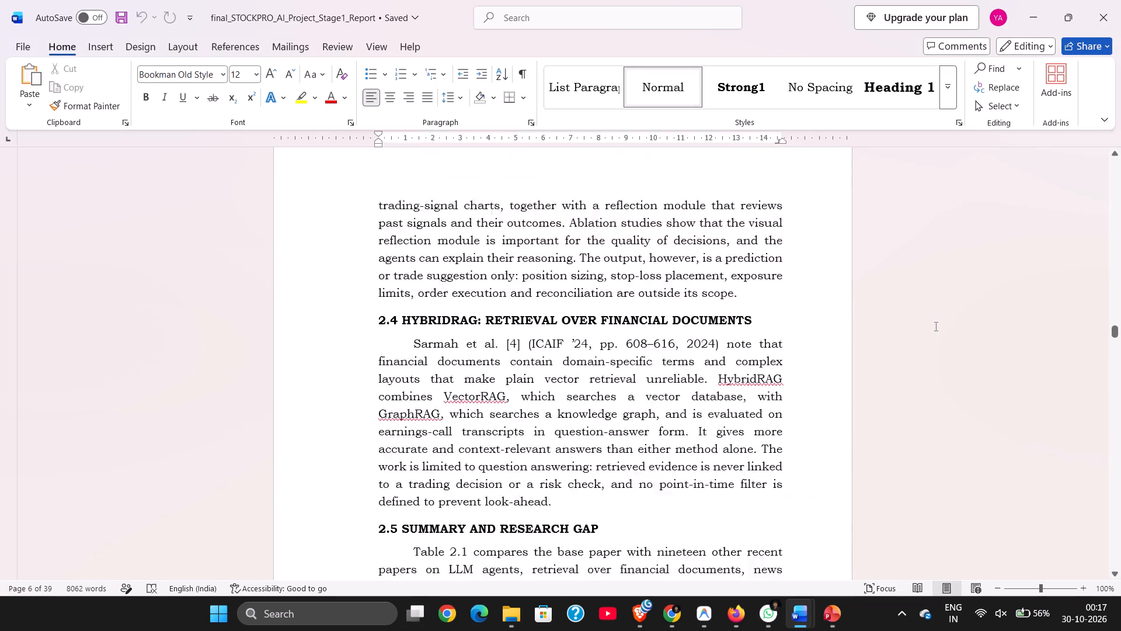
scroll(935, 326, down, 20)
scroll(935, 326, down, 4)
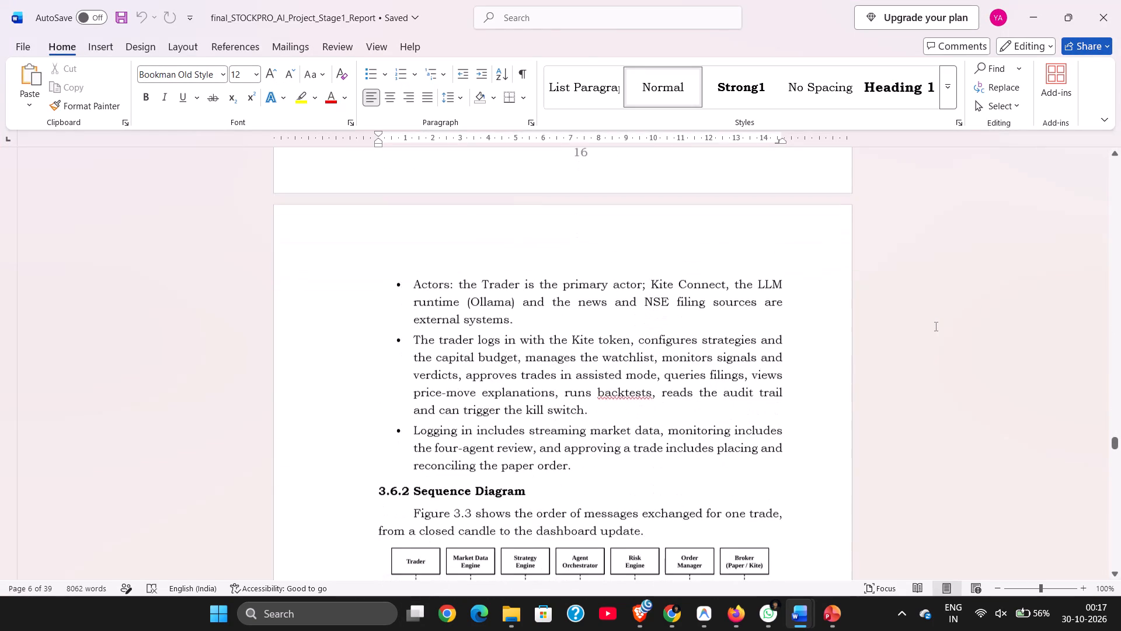
scroll(935, 326, down, 15)
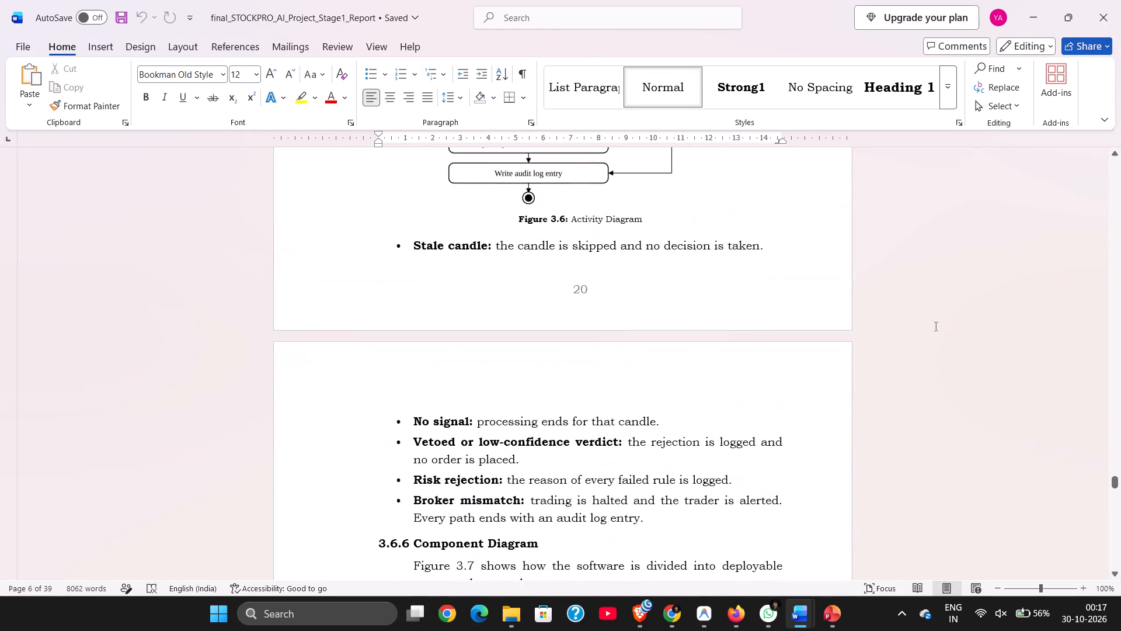
scroll(935, 326, down, 3)
scroll(935, 326, up, 1)
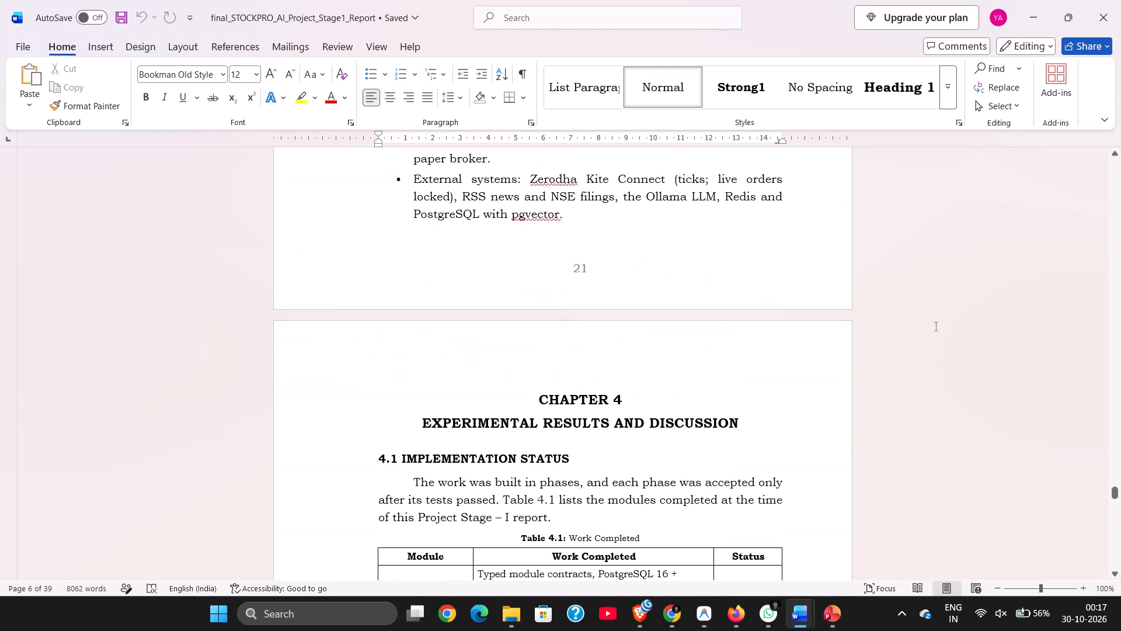
scroll(935, 326, up, 7)
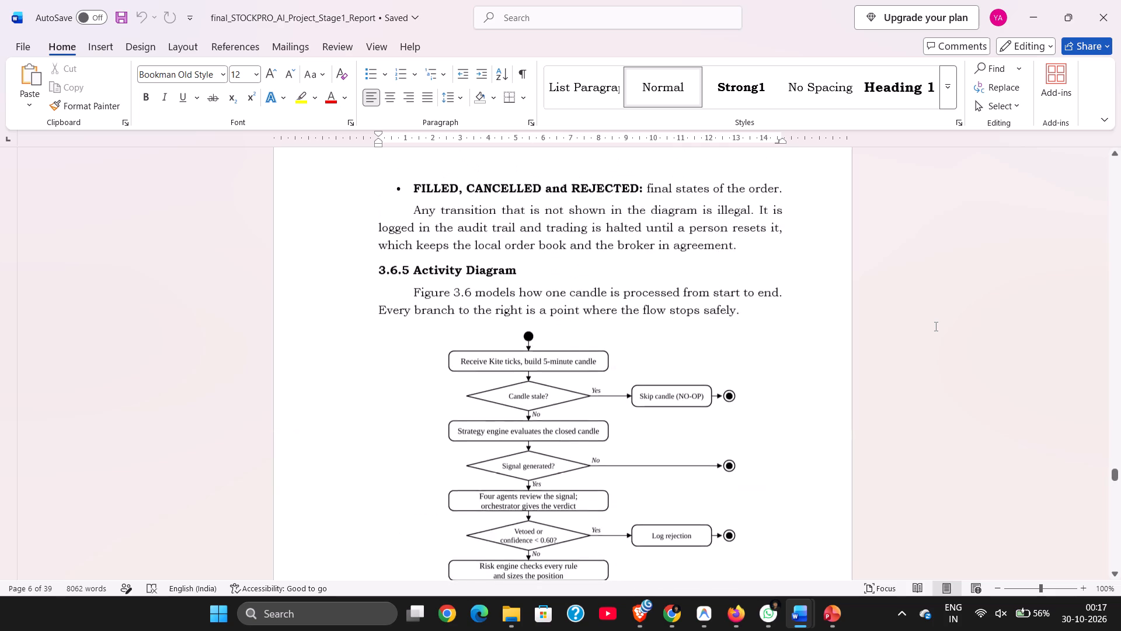
scroll(935, 326, up, 5)
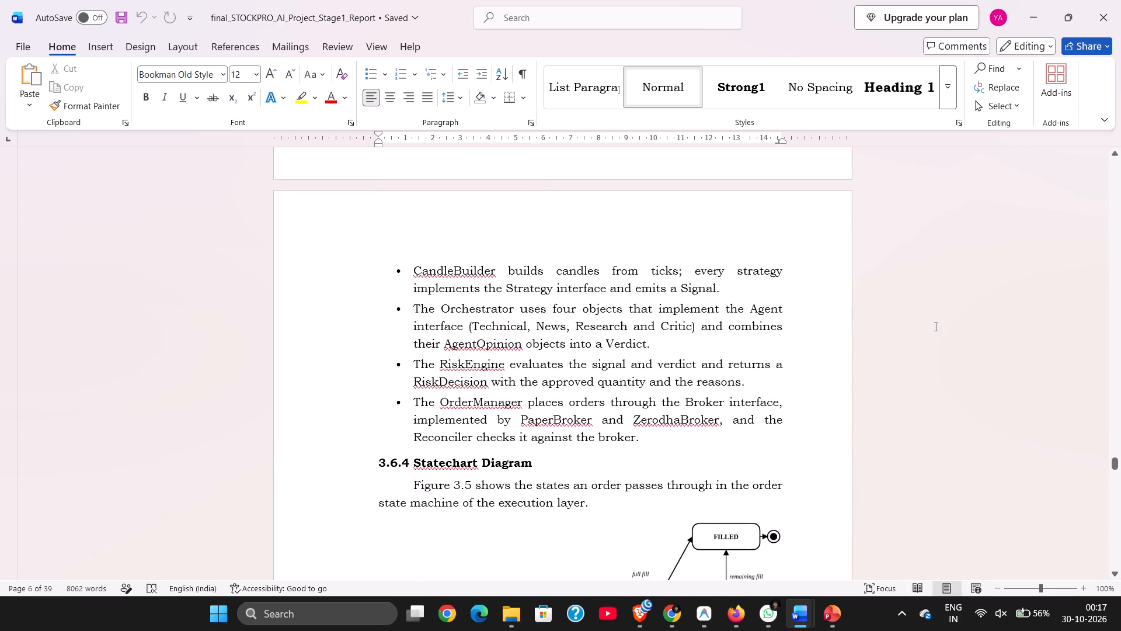
scroll(935, 326, up, 7)
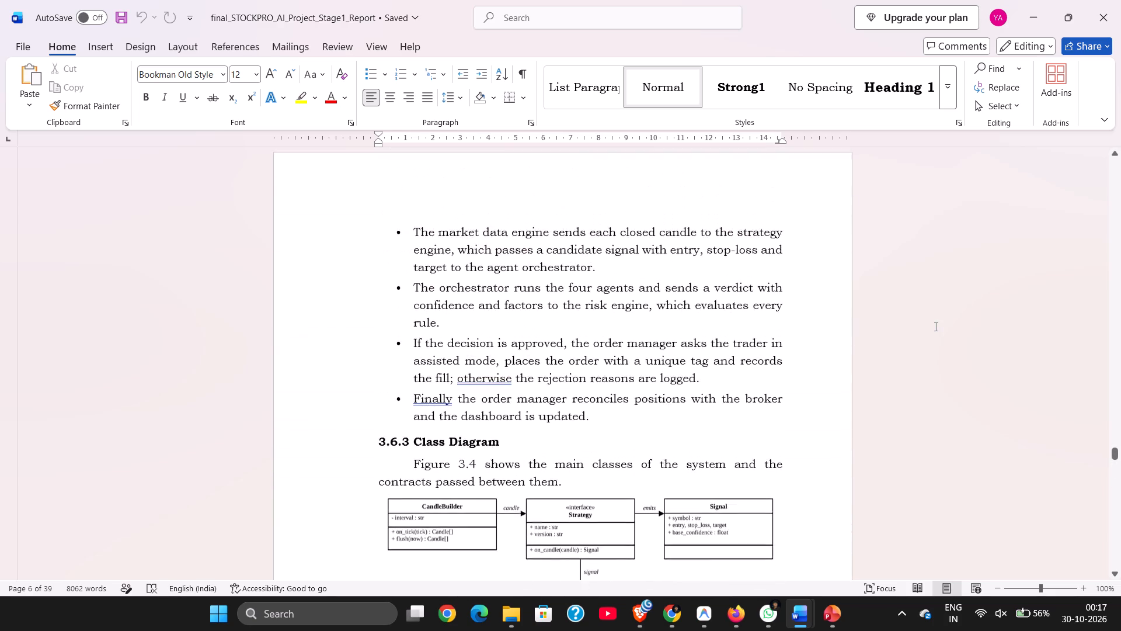
scroll(935, 326, up, 10)
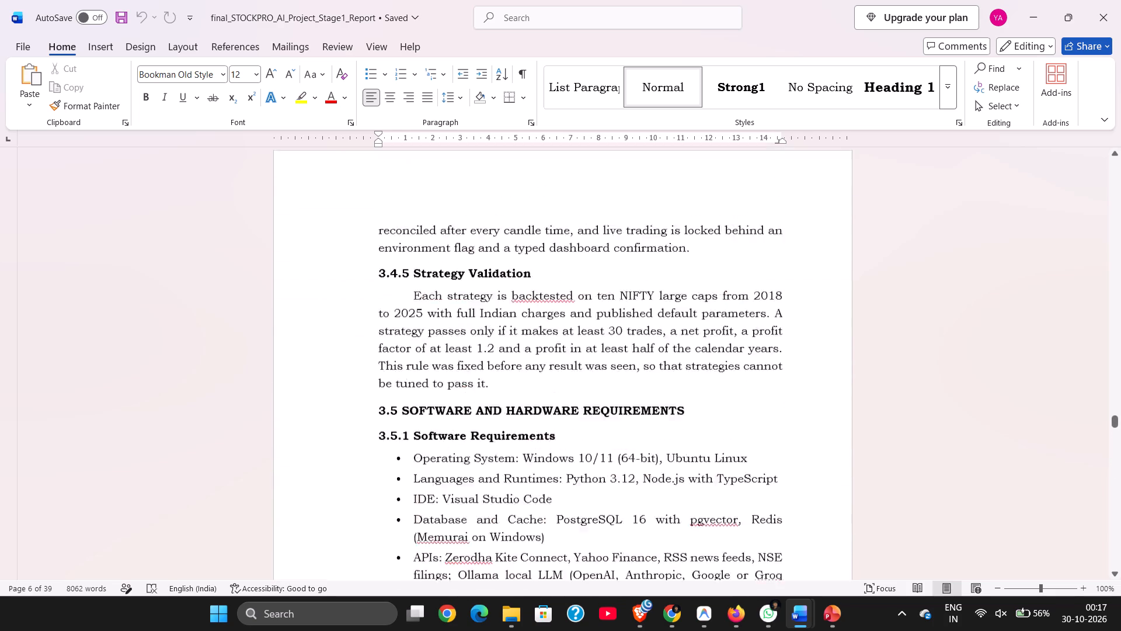
scroll(935, 326, up, 7)
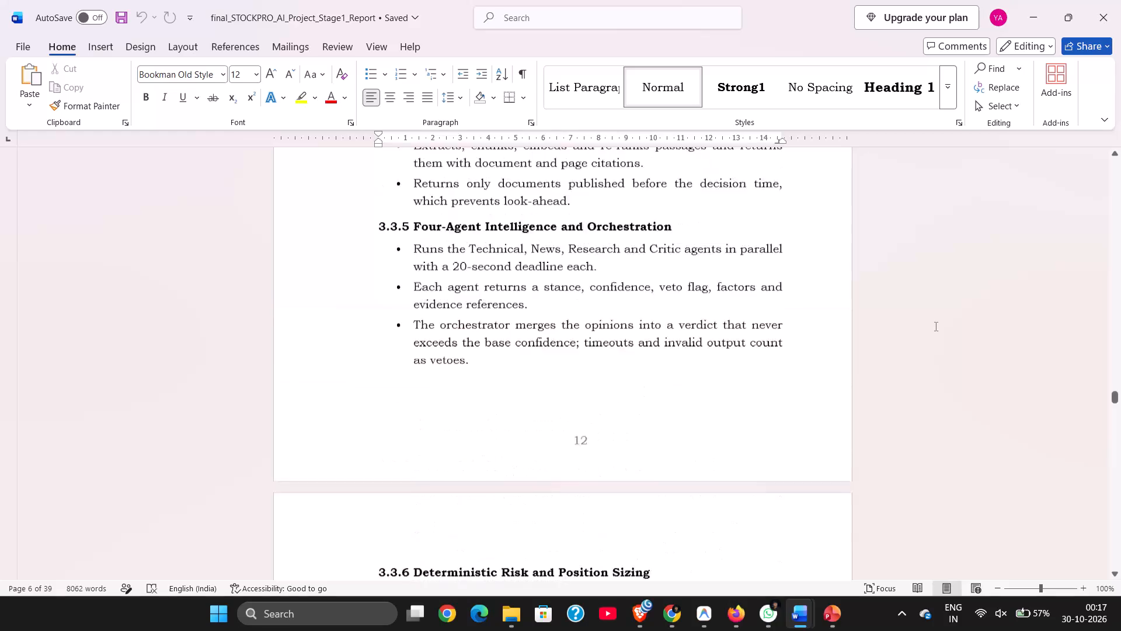
scroll(935, 326, up, 7)
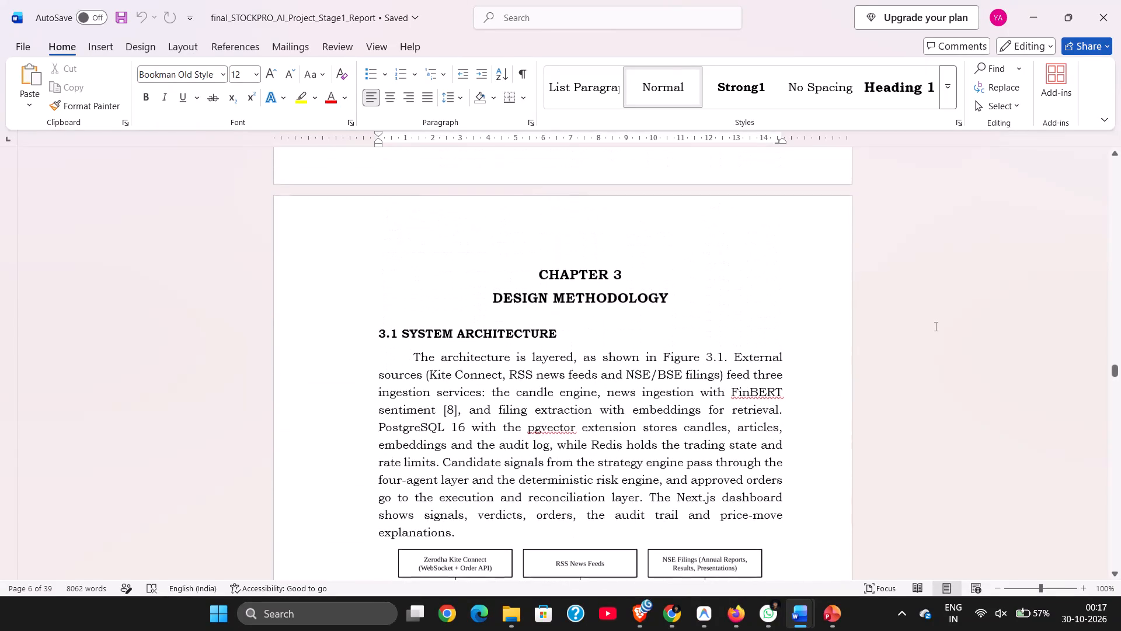
scroll(935, 326, up, 4)
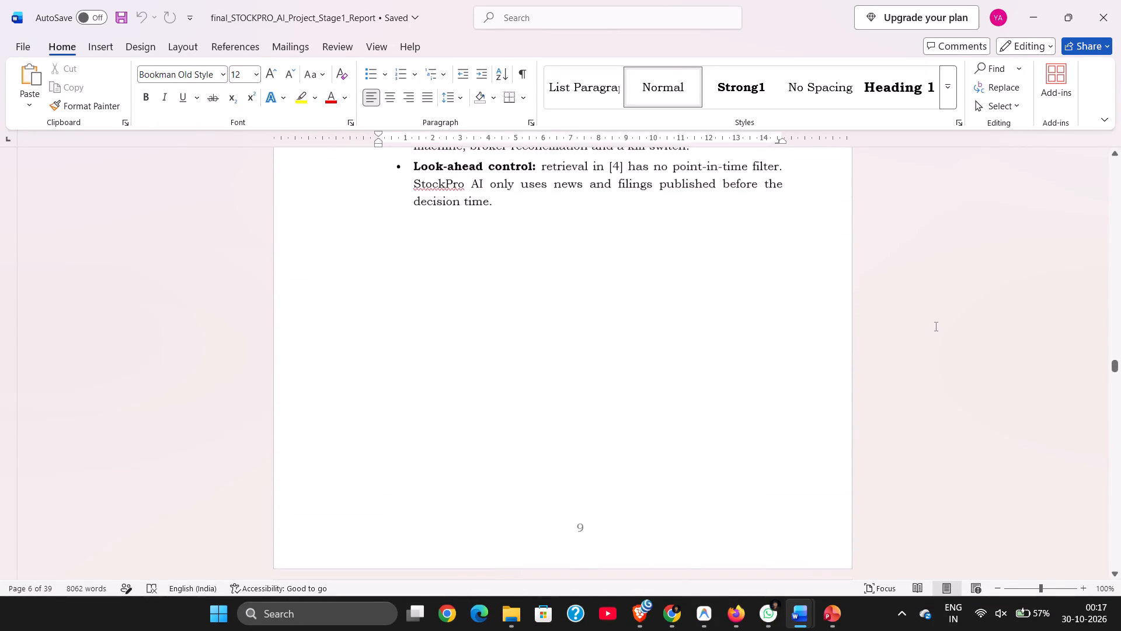
scroll(935, 326, up, 4)
scroll(935, 326, down, 6)
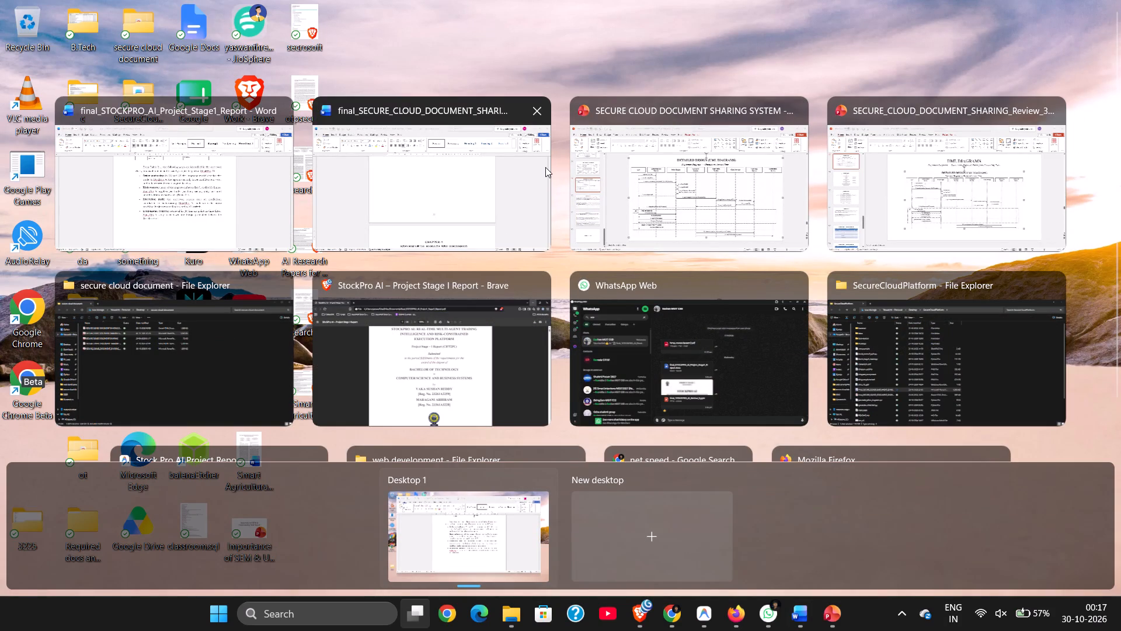
Switch back to the Secure Cloud Document Sharing report and indent the first line of the paragraph under heading 4.2.
click(448, 171)
scroll(448, 171, up, 3)
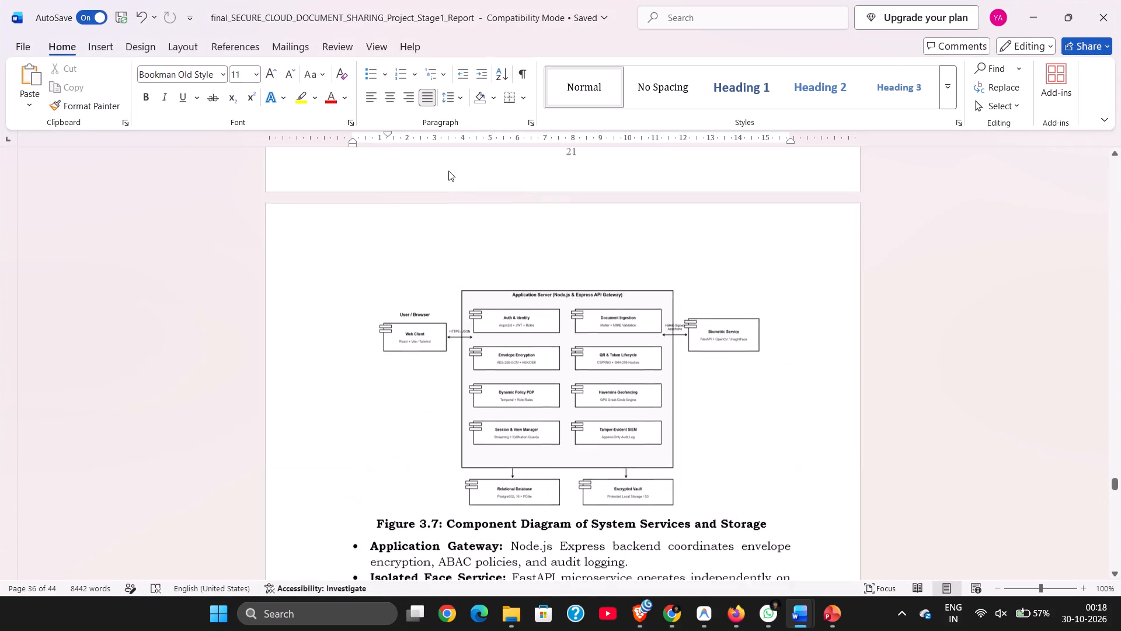
scroll(448, 171, down, 8)
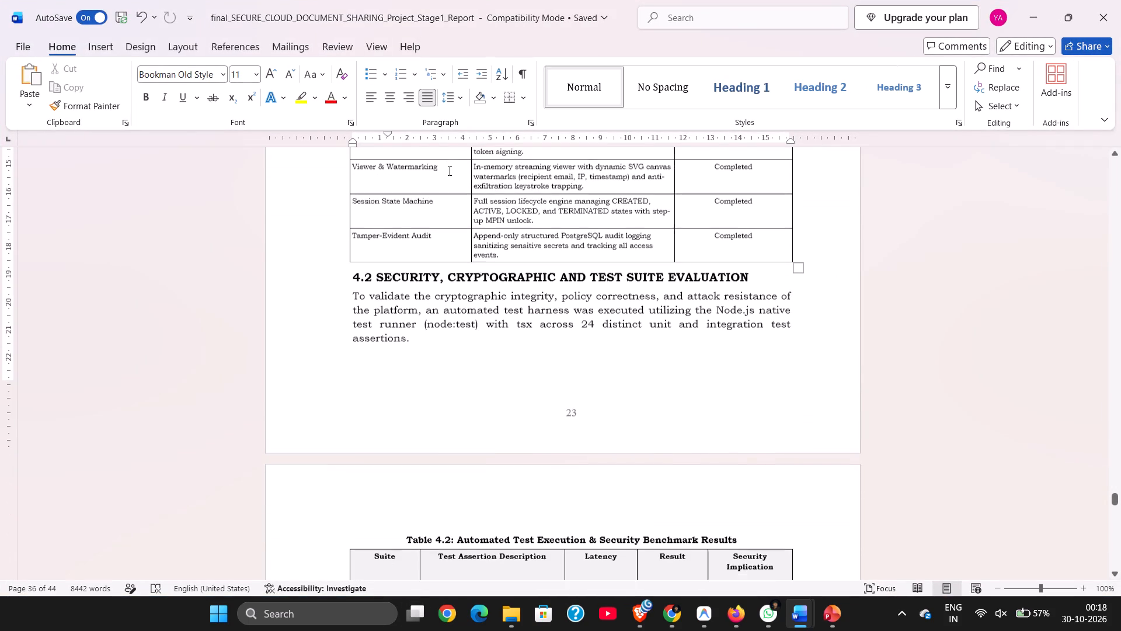
scroll(448, 171, down, 3)
scroll(448, 171, up, 2)
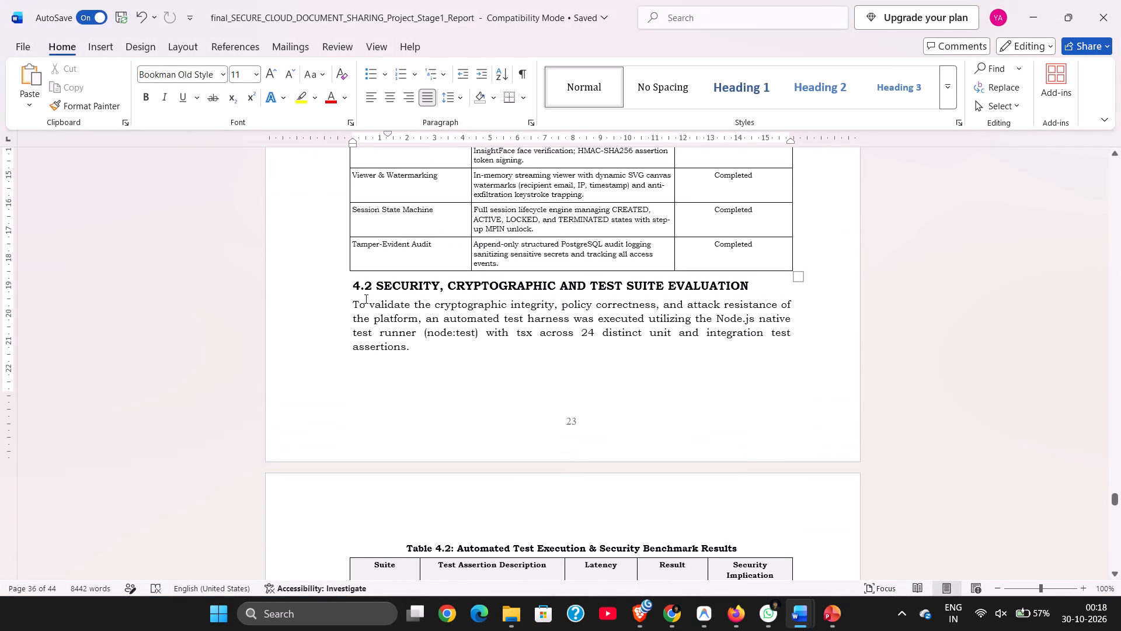
click(354, 307)
key(Tab)
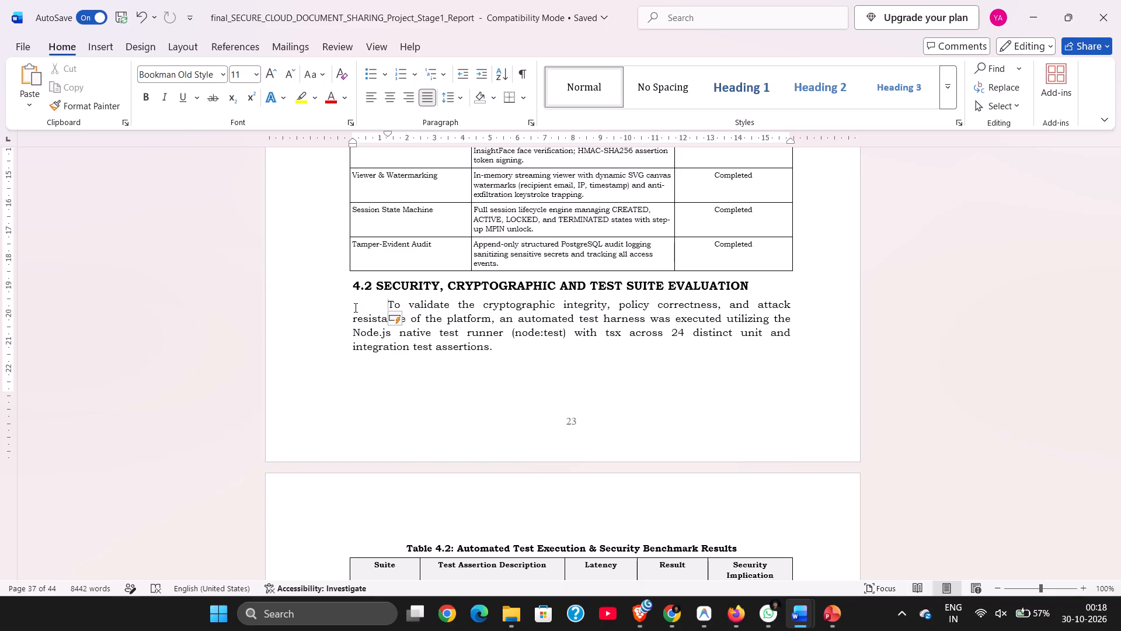
Indent the first line of the paragraph starting "On 22 October 2026" under heading 4.3.
scroll(354, 307, down, 5)
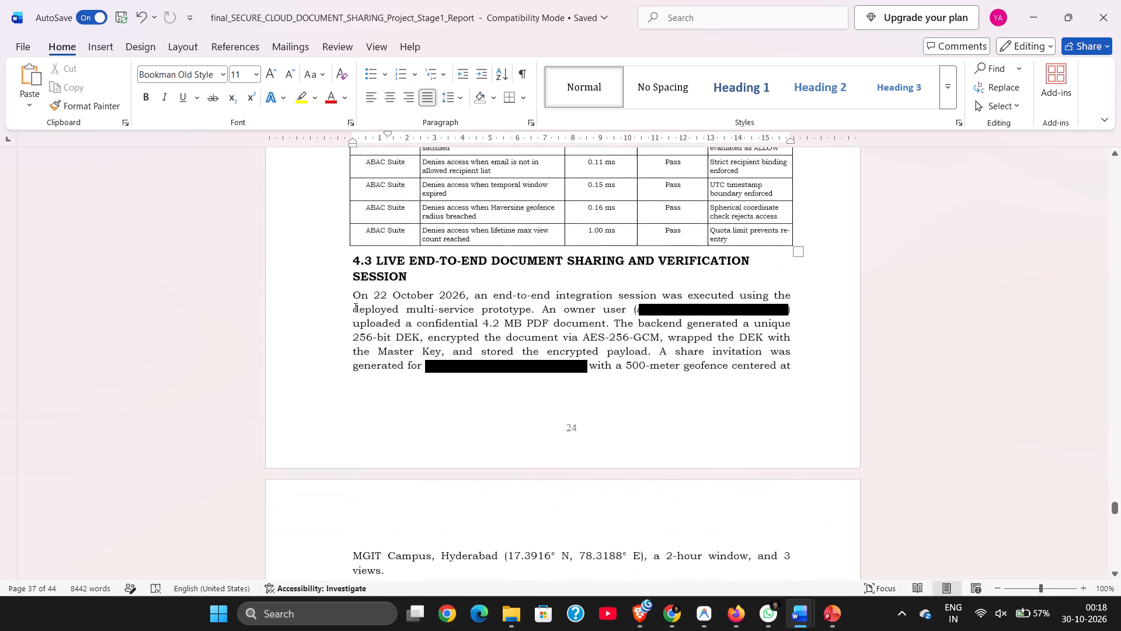
click(353, 294)
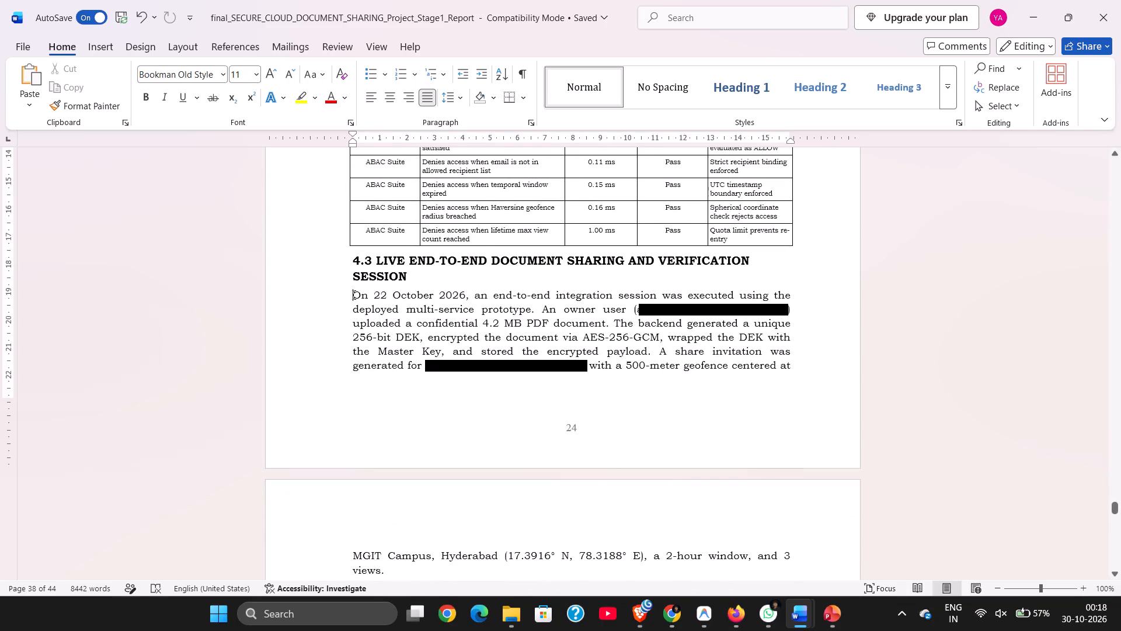
key(Tab)
Remove the break before the paragraph starting "The recipient scanned the QR code" so it directly follows the preceding 4.3 paragraph.
scroll(353, 294, down, 2)
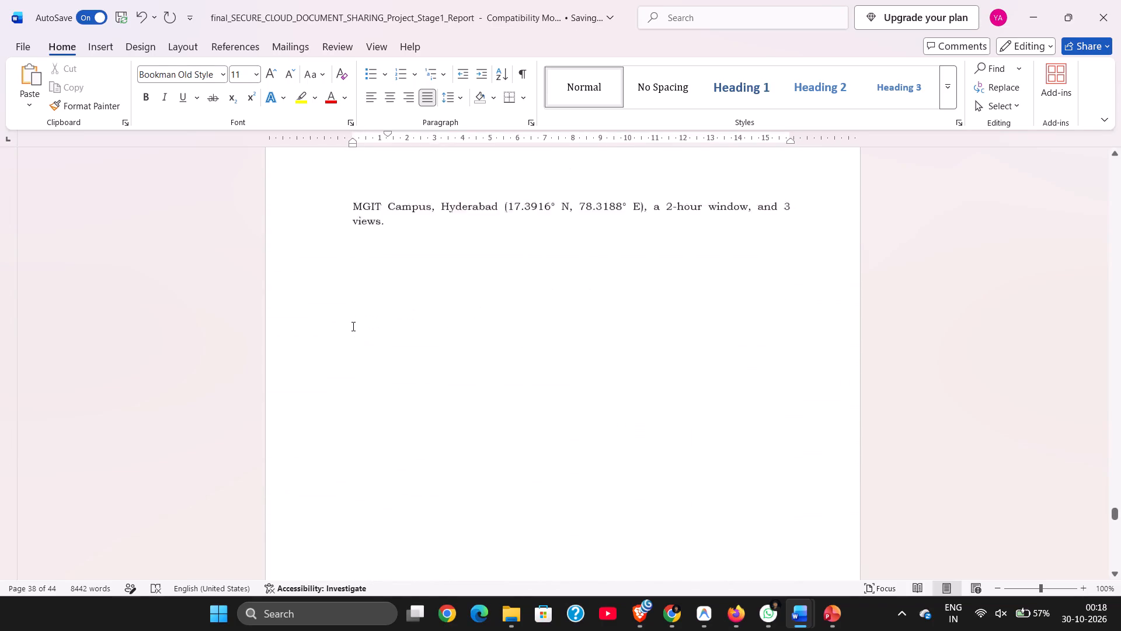
scroll(352, 326, down, 2)
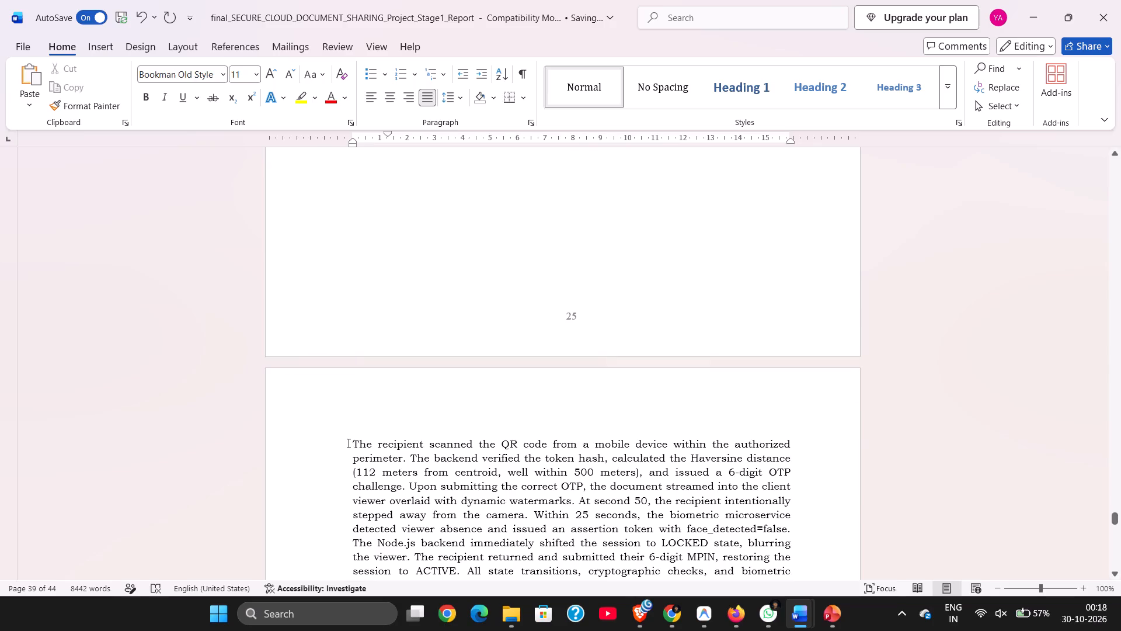
click(349, 443)
key(BackSpace)
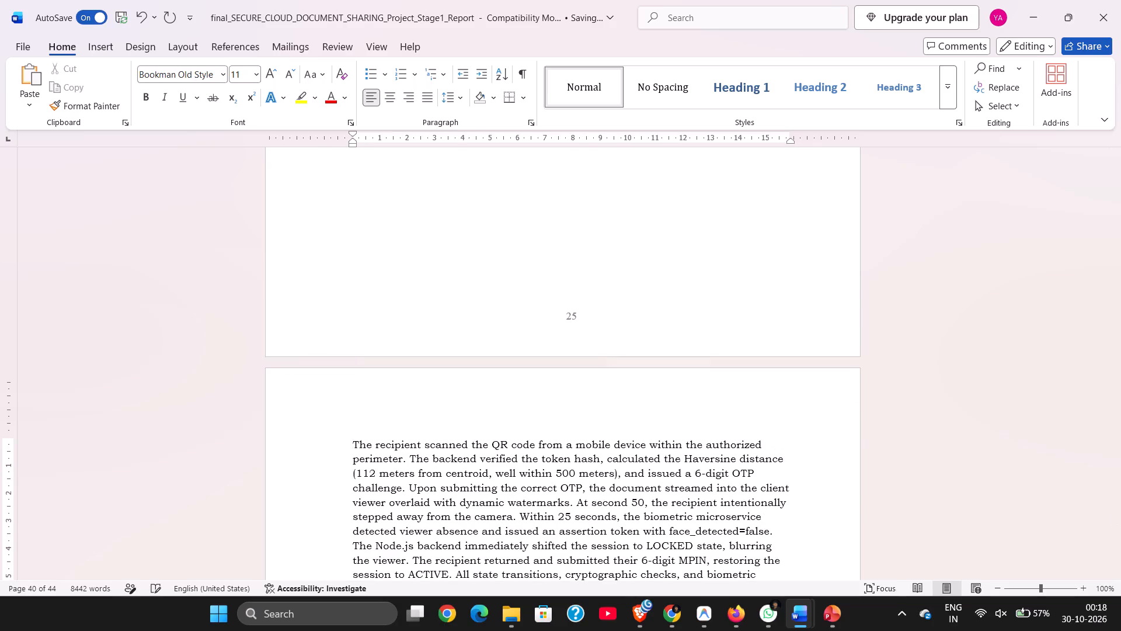
key(BackSpace)
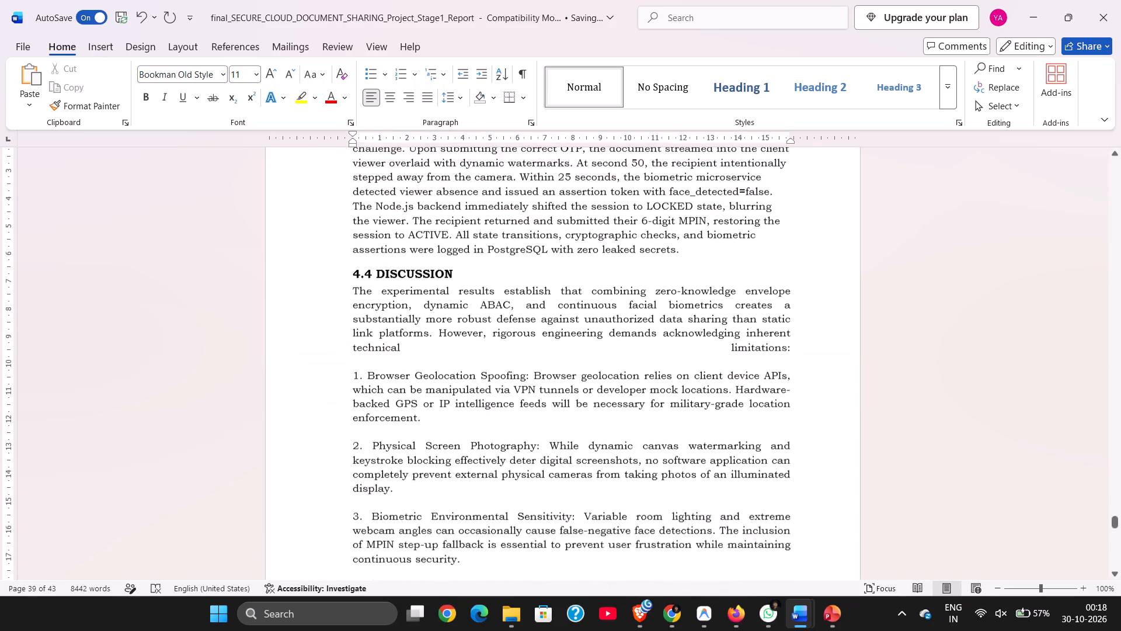
Justify the paragraph starting "The recipient scanned the QR code" above heading 4.4.
scroll(356, 394, up, 2)
scroll(356, 394, down, 1)
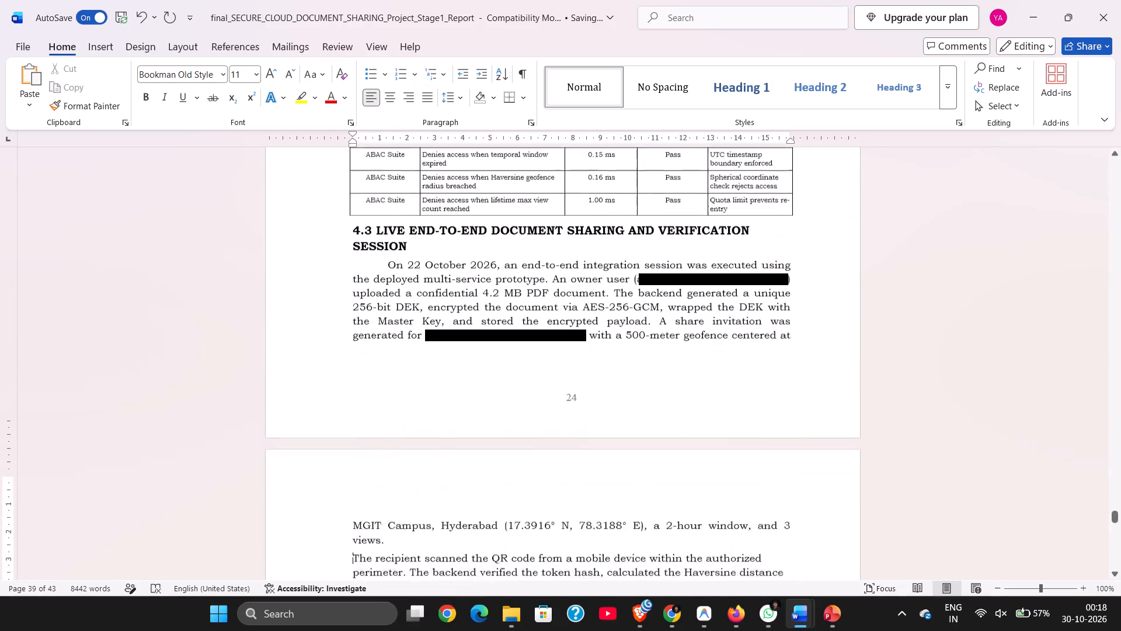
scroll(356, 394, down, 1)
scroll(356, 394, up, 1)
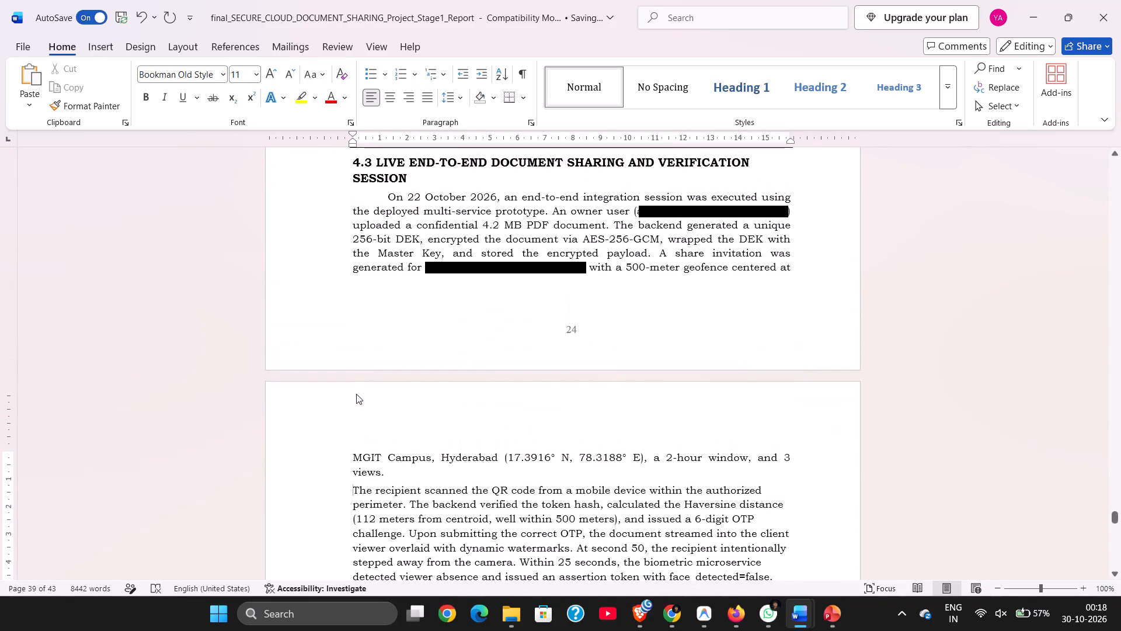
scroll(356, 394, down, 1)
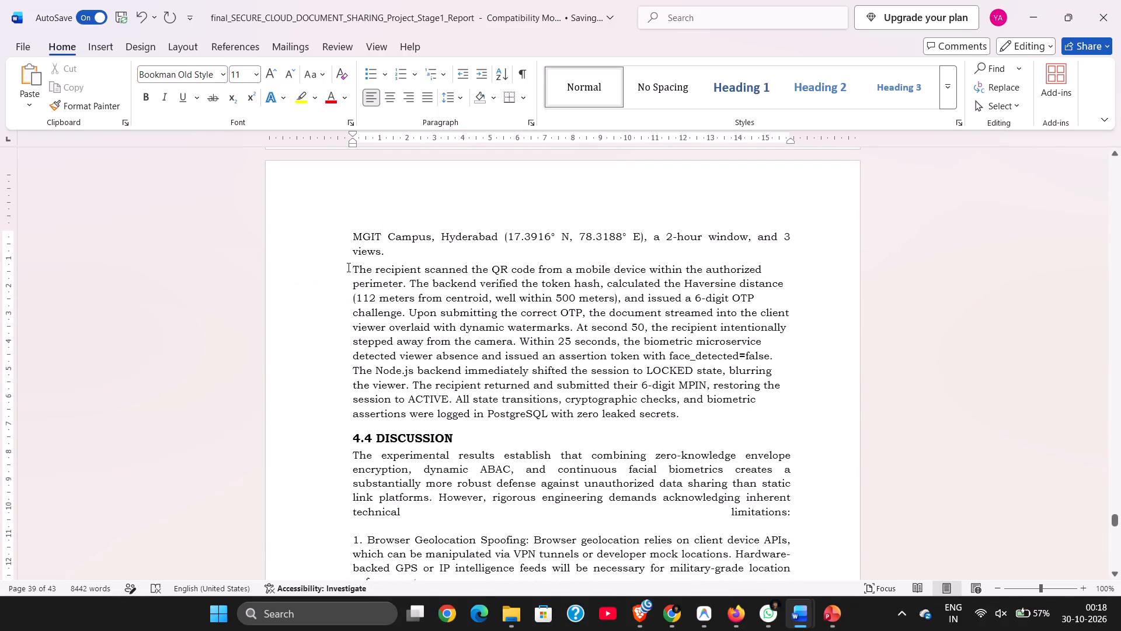
drag(347, 267, 707, 411)
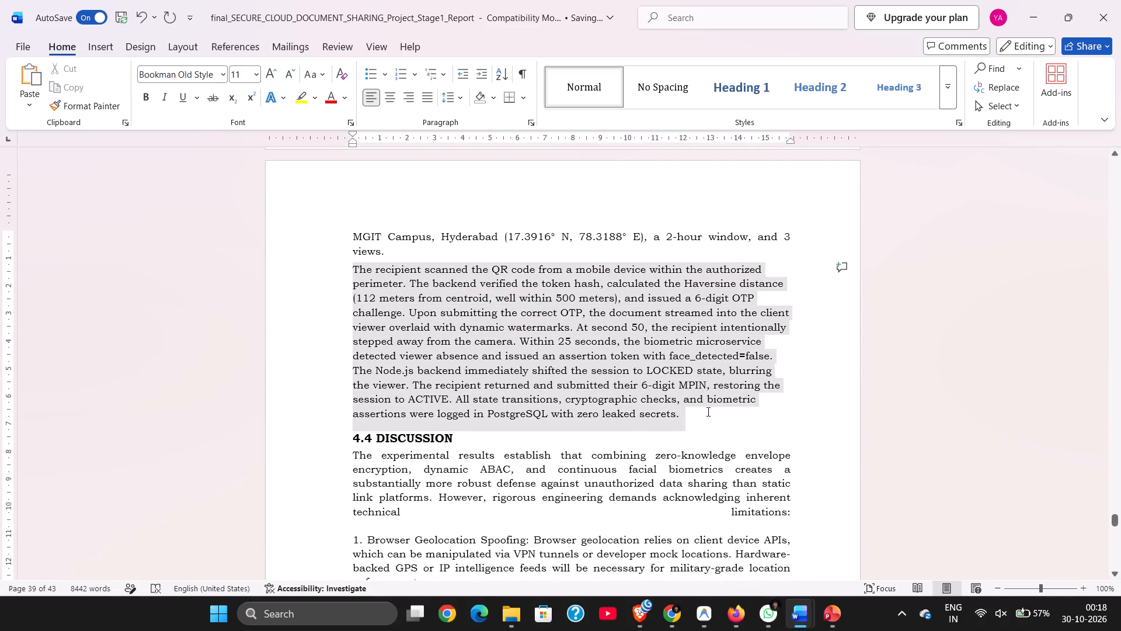
drag(707, 411, 710, 417)
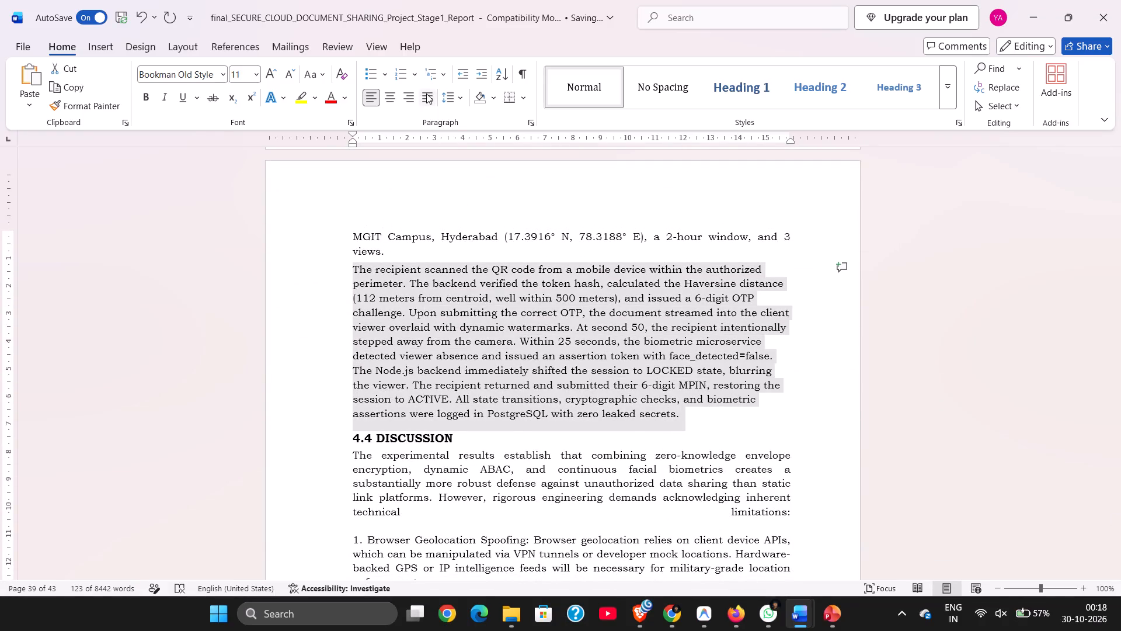
click(426, 93)
Indent the first line of the paragraph starting "The recipient scanned the QR code" in section 4.3.
scroll(502, 286, up, 2)
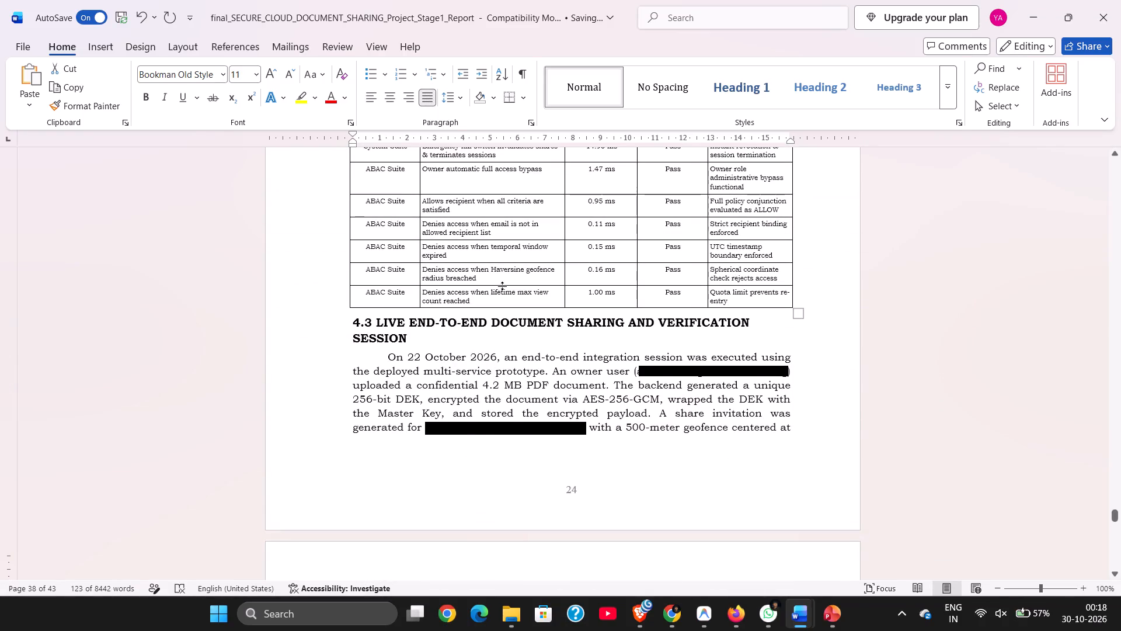
scroll(502, 286, down, 2)
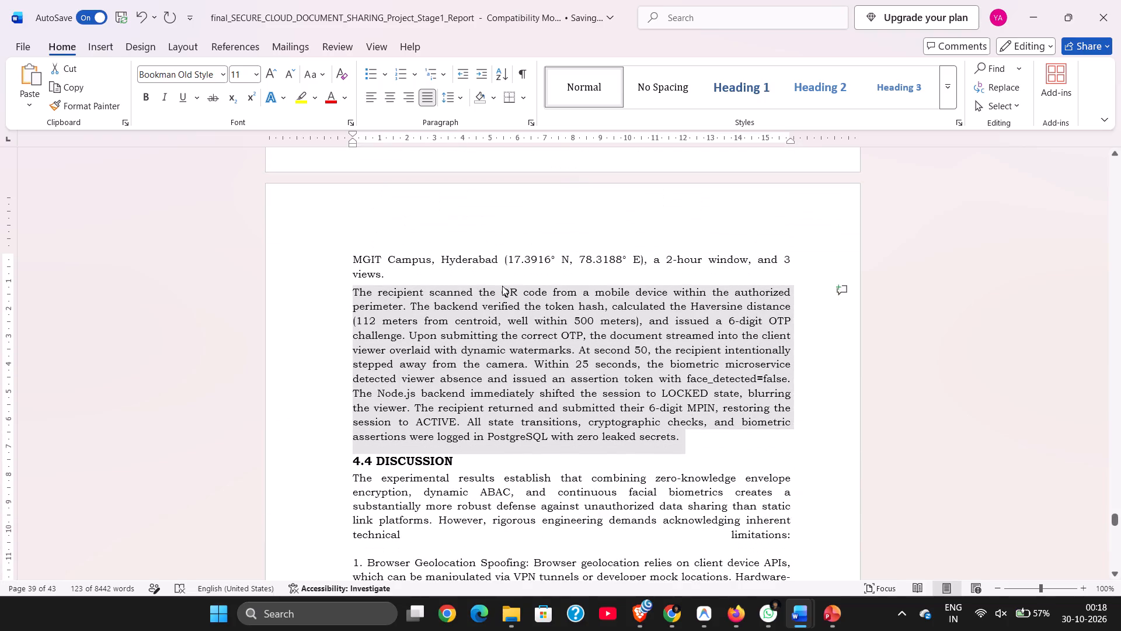
scroll(502, 286, down, 1)
scroll(502, 286, up, 1)
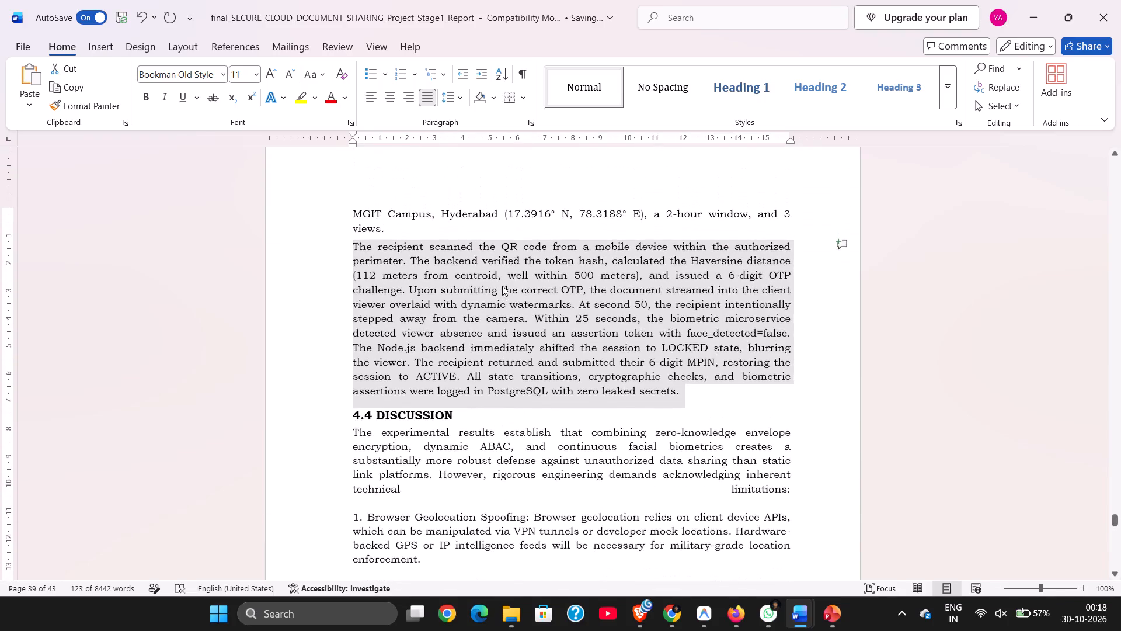
scroll(502, 286, up, 1)
click(347, 360)
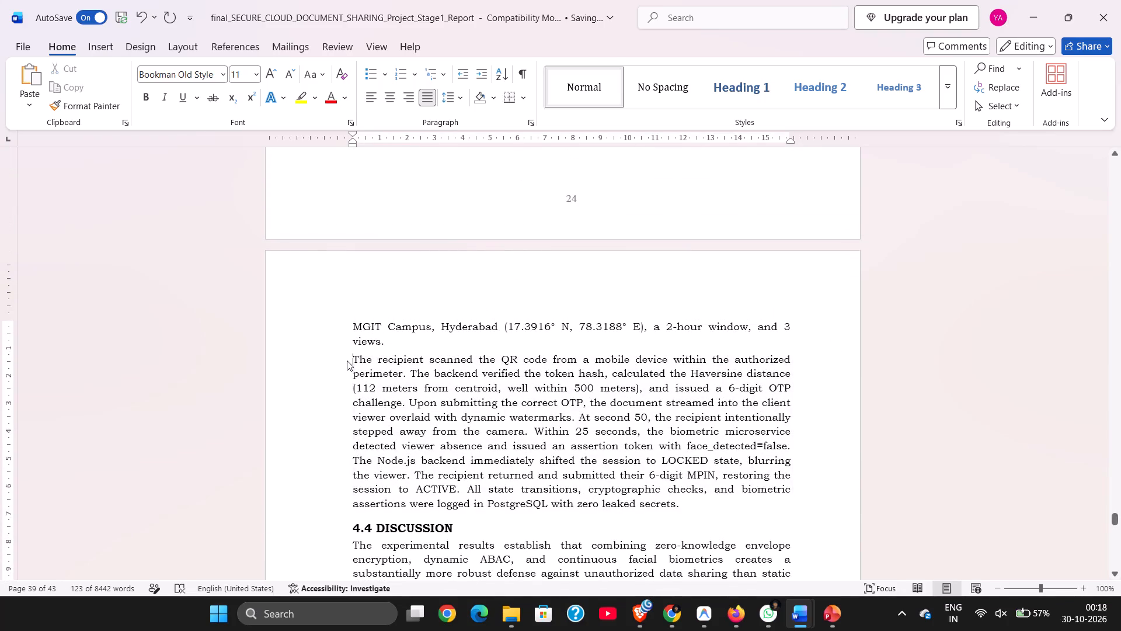
key(Tab)
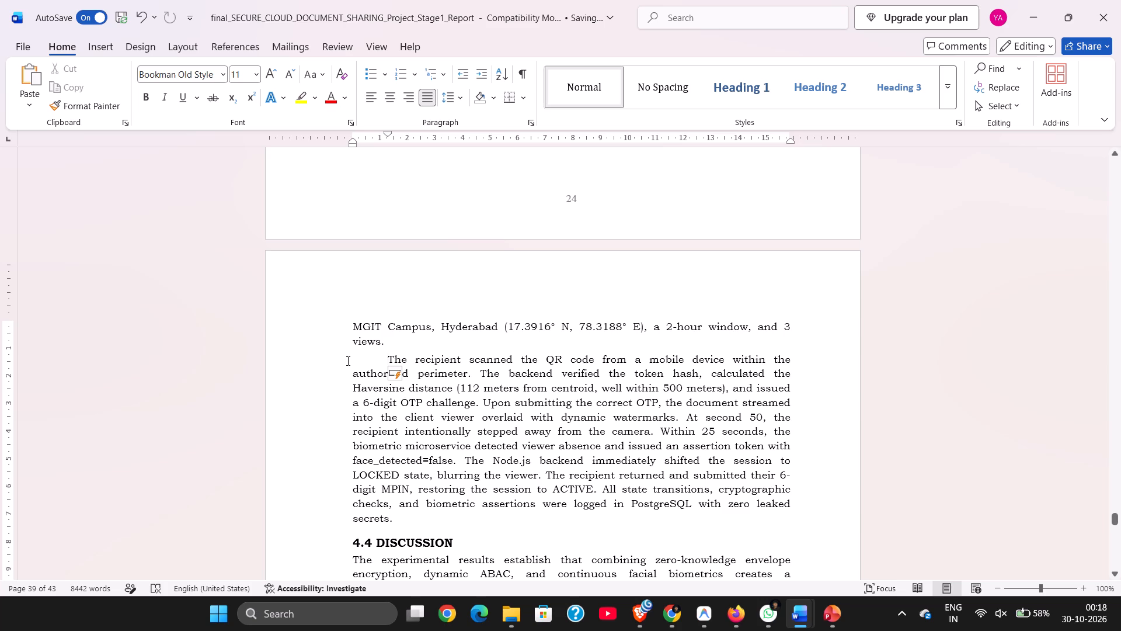
Indent the first line of the paragraph starting "The experimental results establish" under heading 4.4 DISCUSSION.
scroll(347, 360, down, 1)
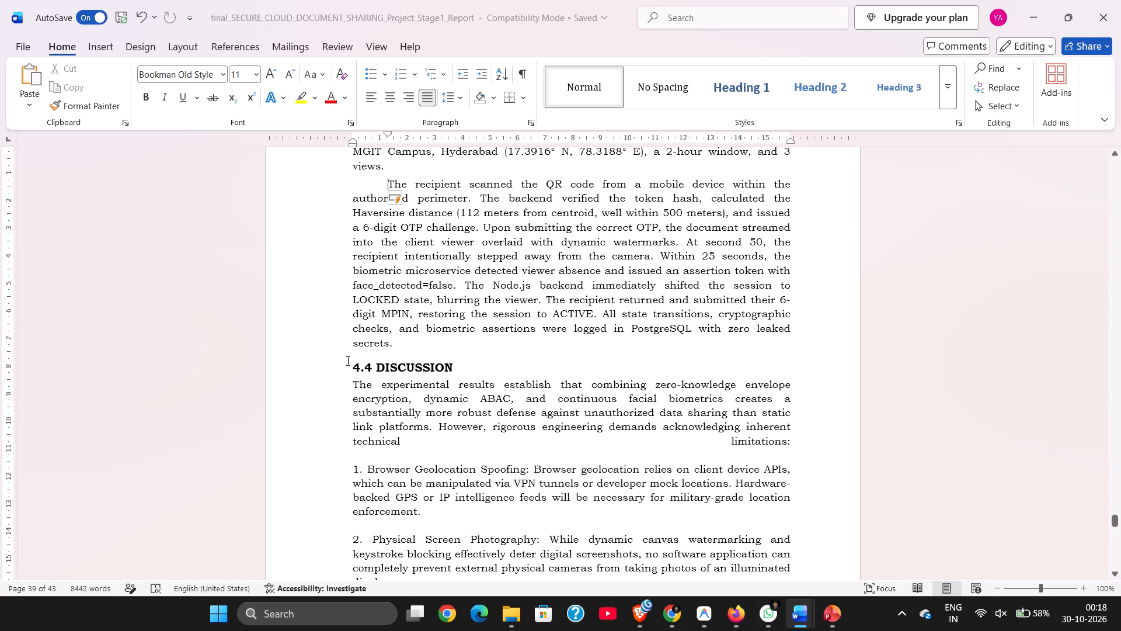
scroll(347, 360, down, 2)
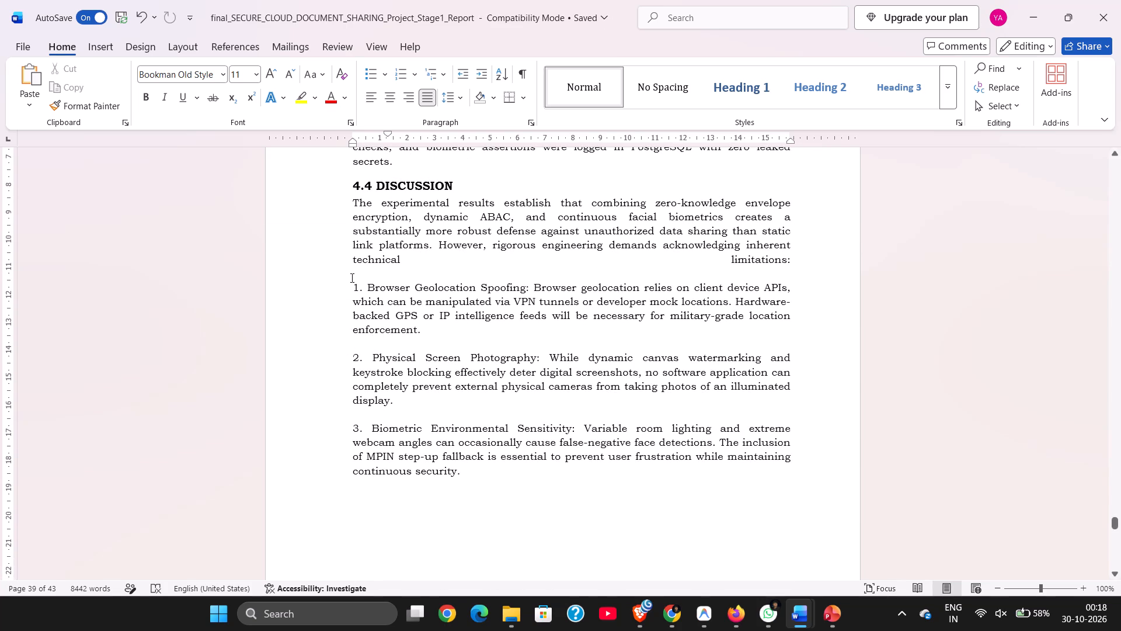
click(353, 196)
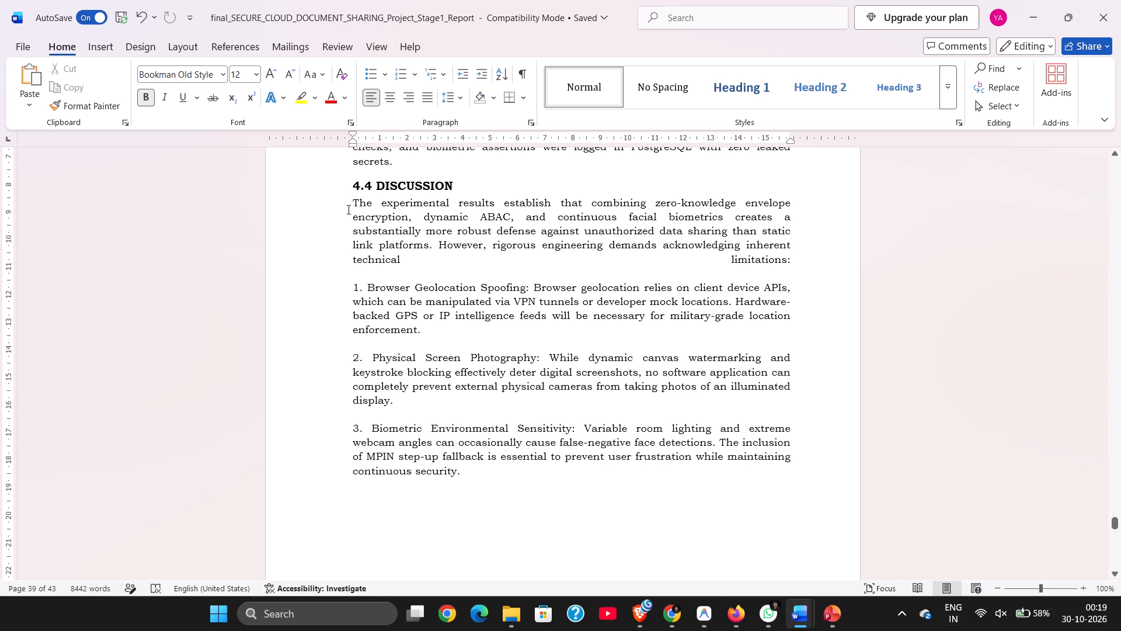
click(354, 206)
key(Tab)
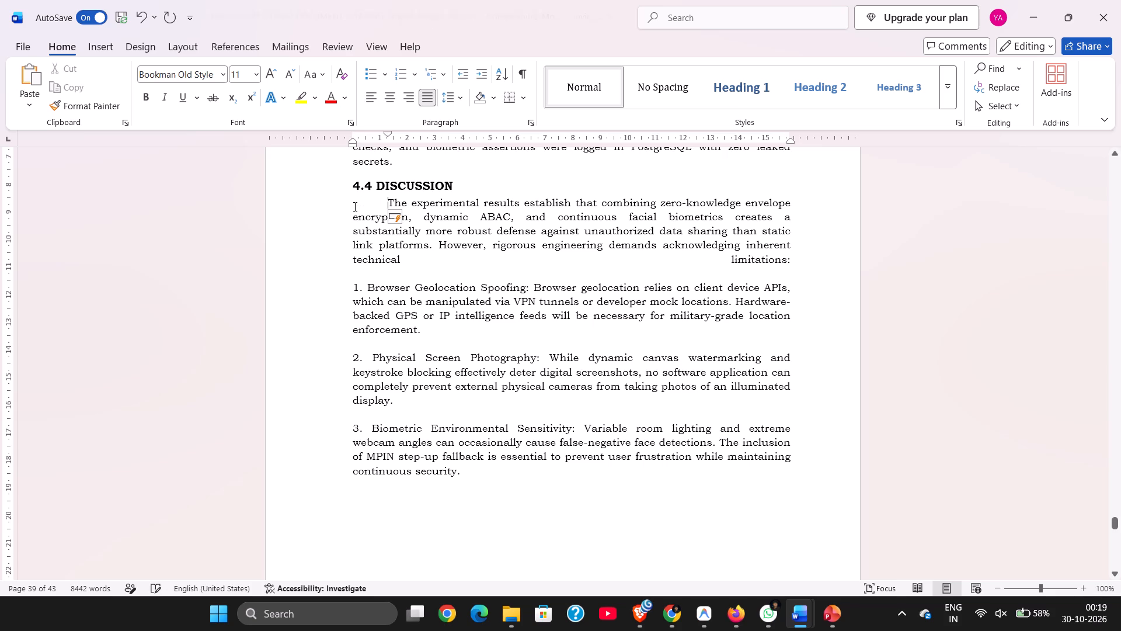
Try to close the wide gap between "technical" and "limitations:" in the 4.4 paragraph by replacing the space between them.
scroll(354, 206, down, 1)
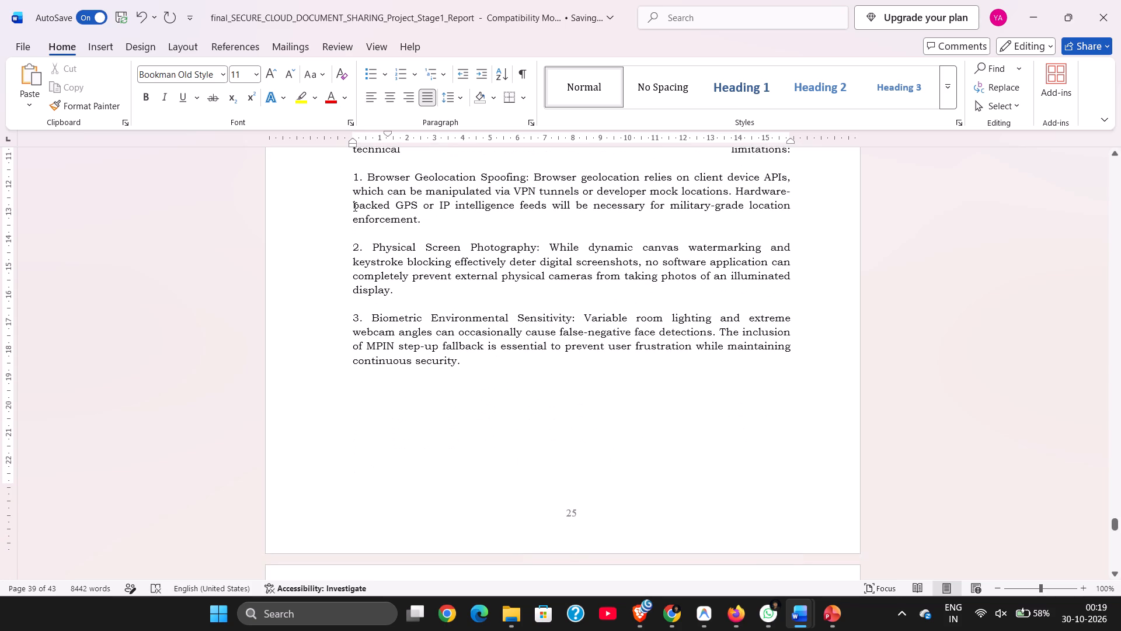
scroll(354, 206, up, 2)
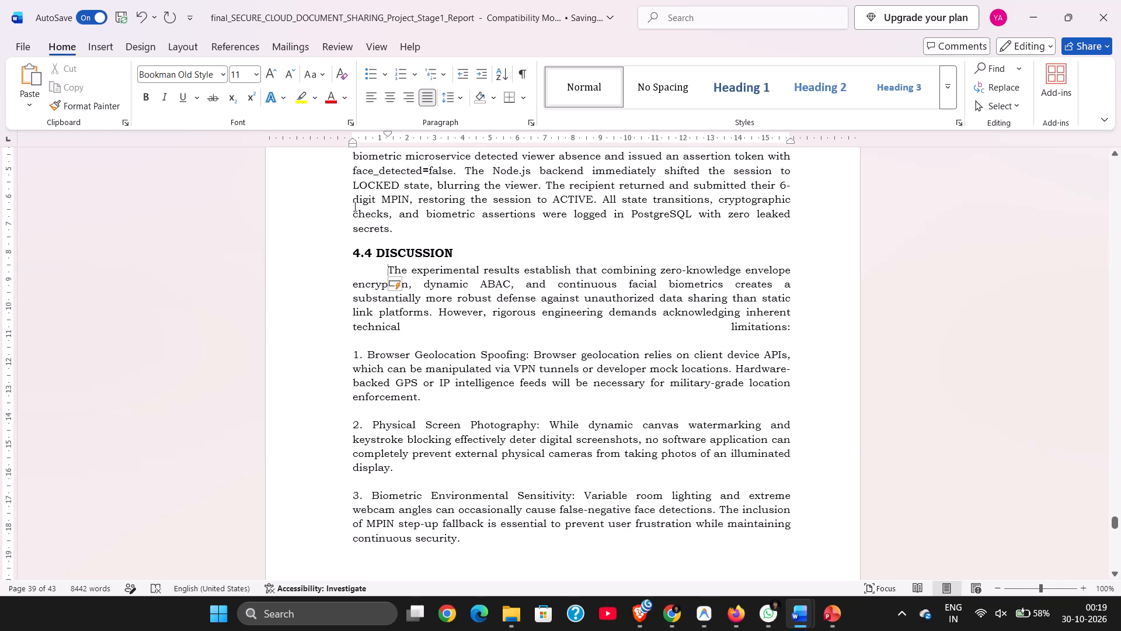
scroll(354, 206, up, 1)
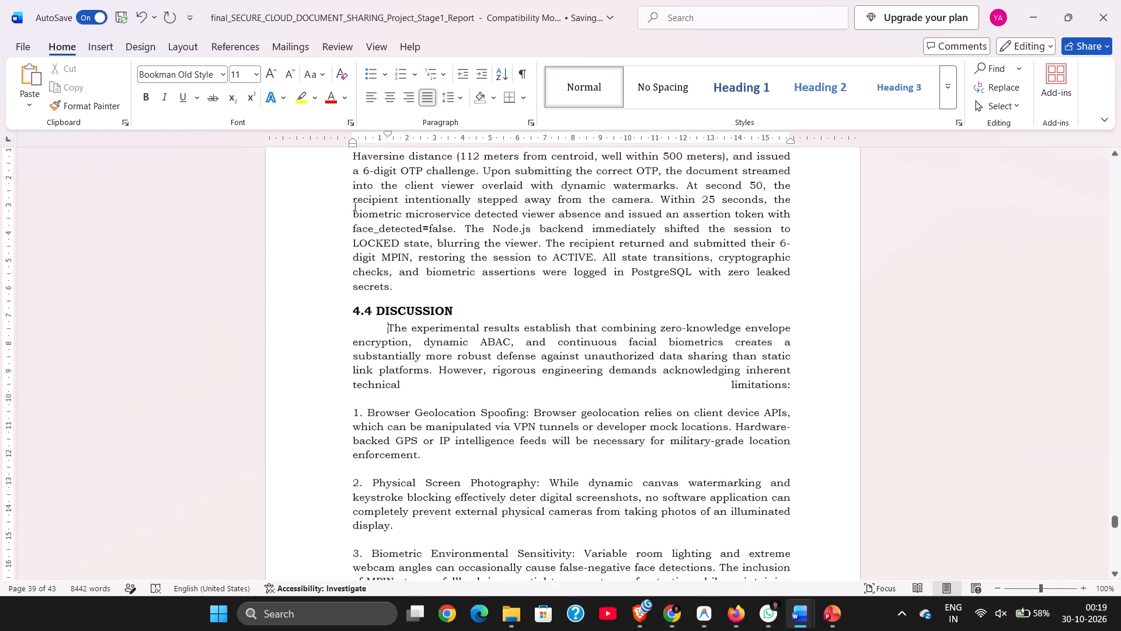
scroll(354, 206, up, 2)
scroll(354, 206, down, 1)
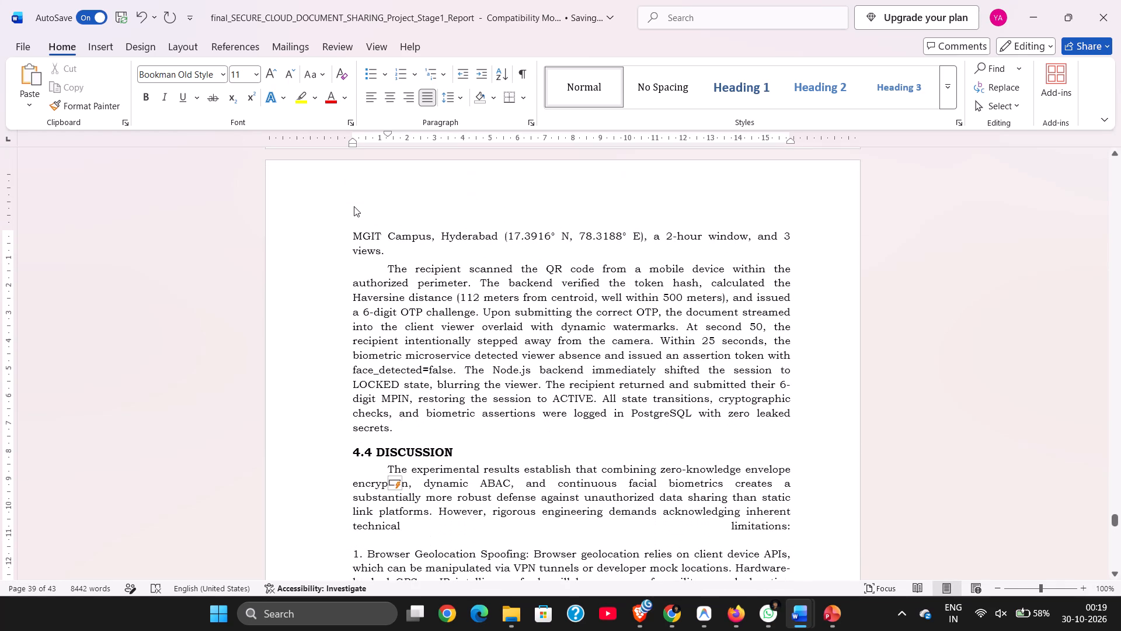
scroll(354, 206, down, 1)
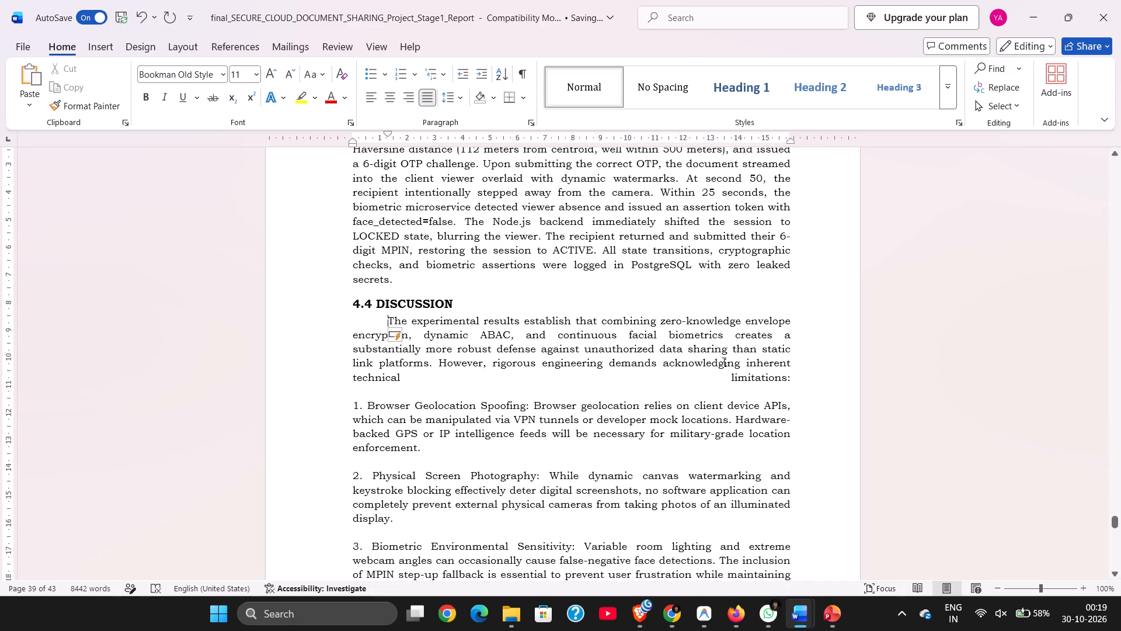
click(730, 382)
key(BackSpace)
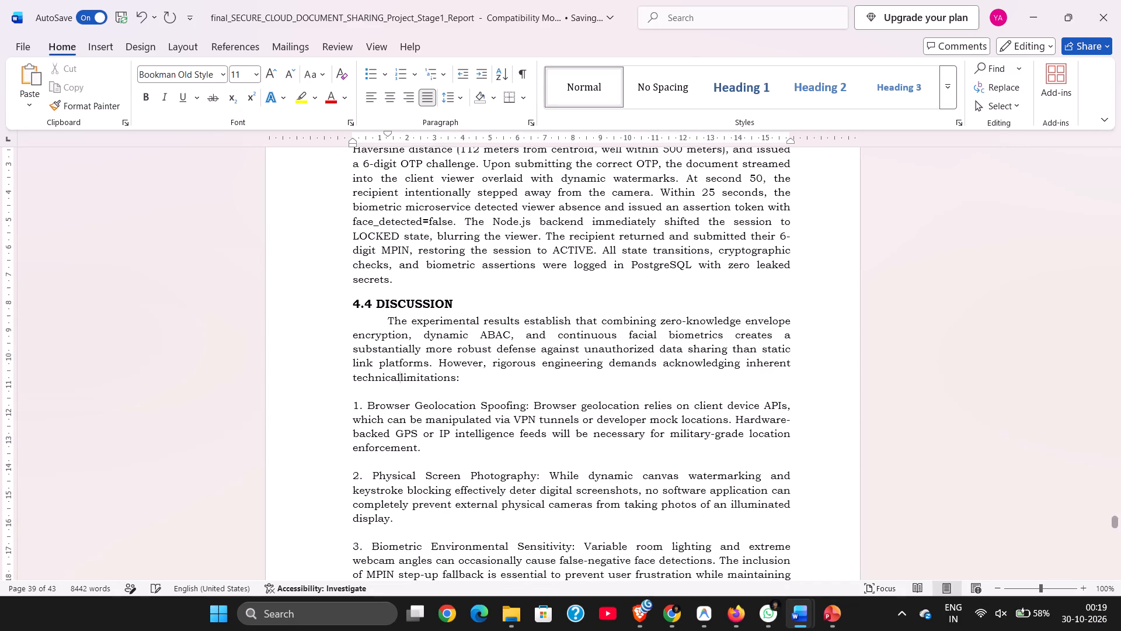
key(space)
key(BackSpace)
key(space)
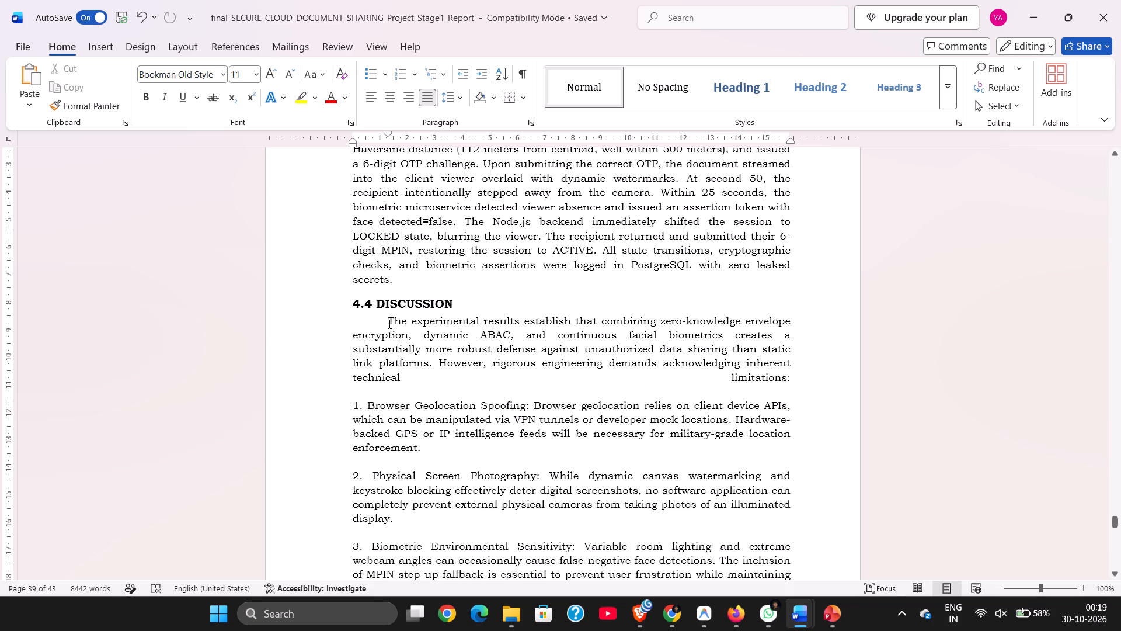
Indent the first line of the paragraph starting "This project successfully designed" under heading 5.1 CONCLUSION.
scroll(388, 324, down, 2)
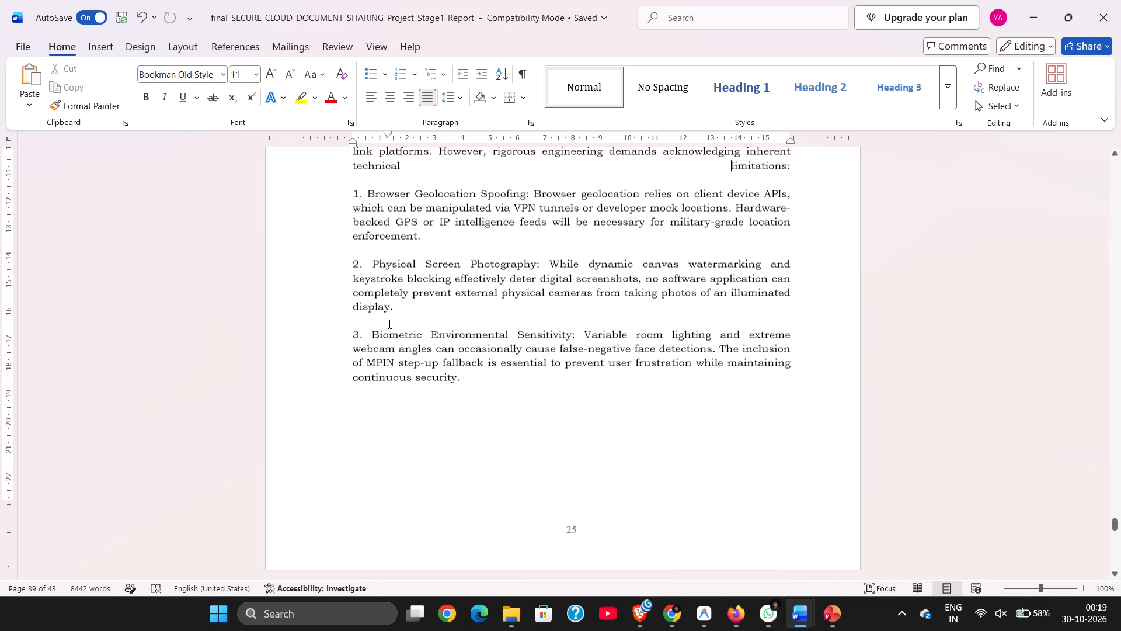
scroll(388, 324, up, 1)
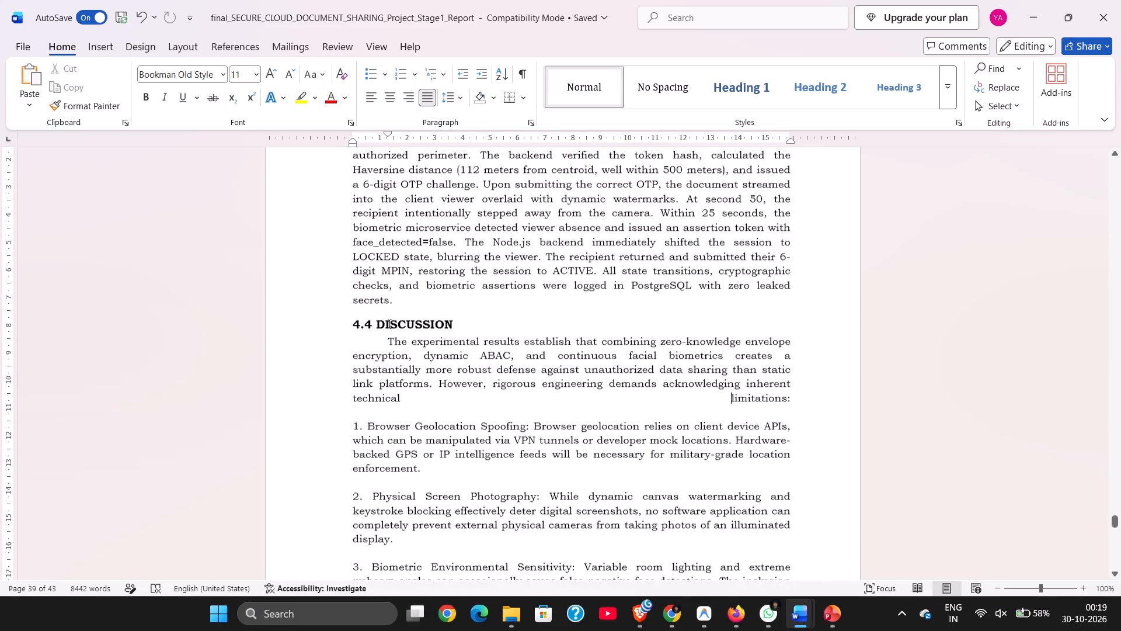
scroll(388, 324, up, 3)
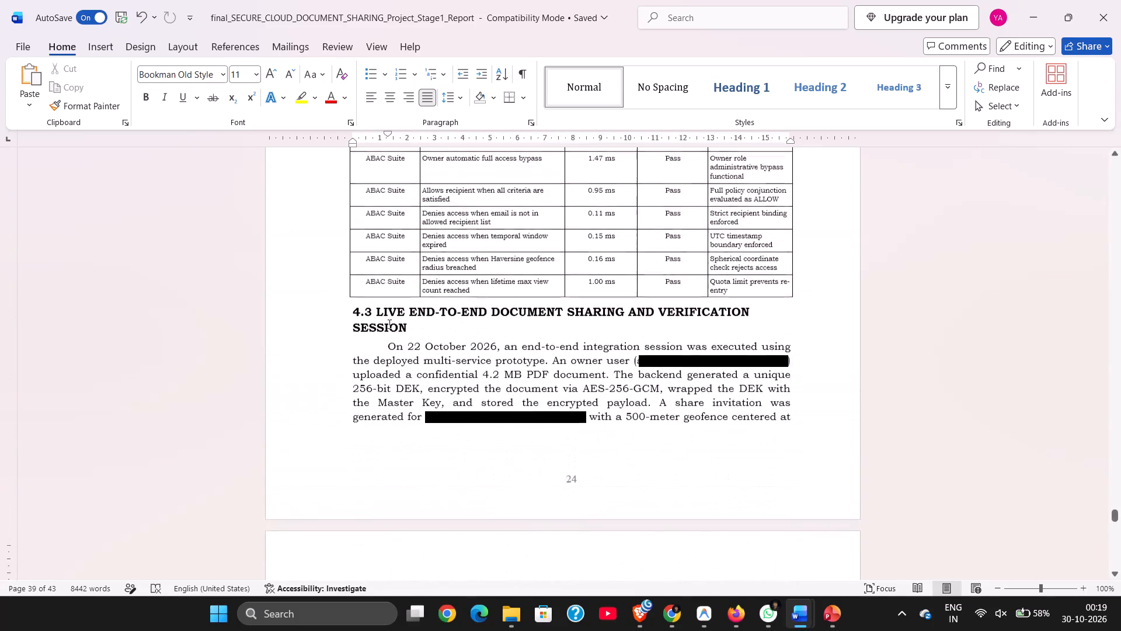
scroll(388, 324, down, 6)
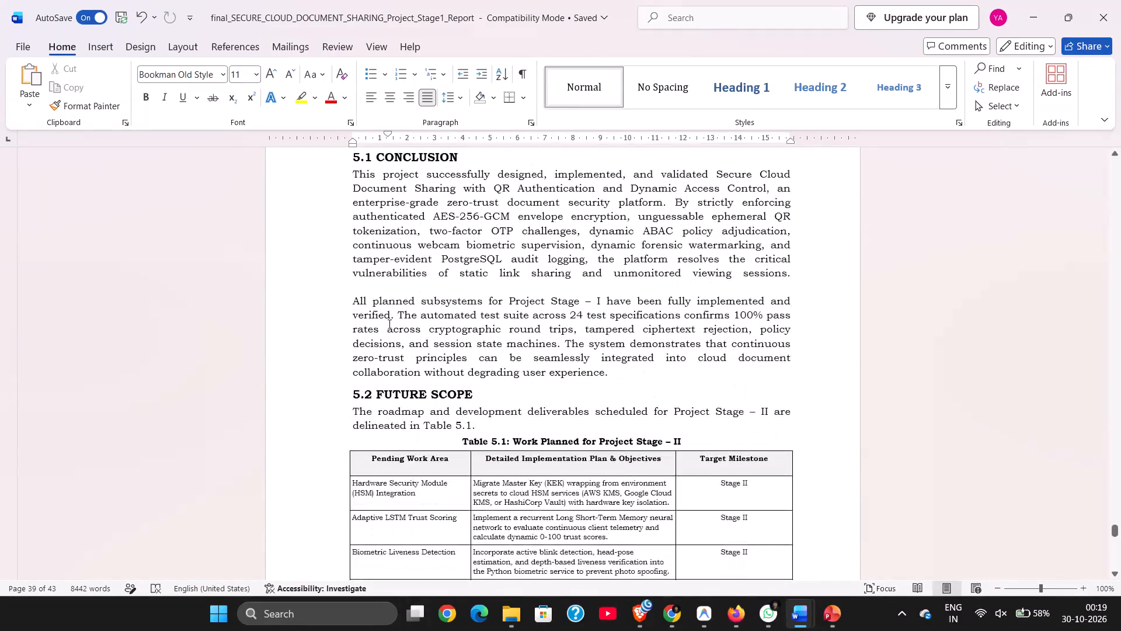
scroll(388, 324, up, 1)
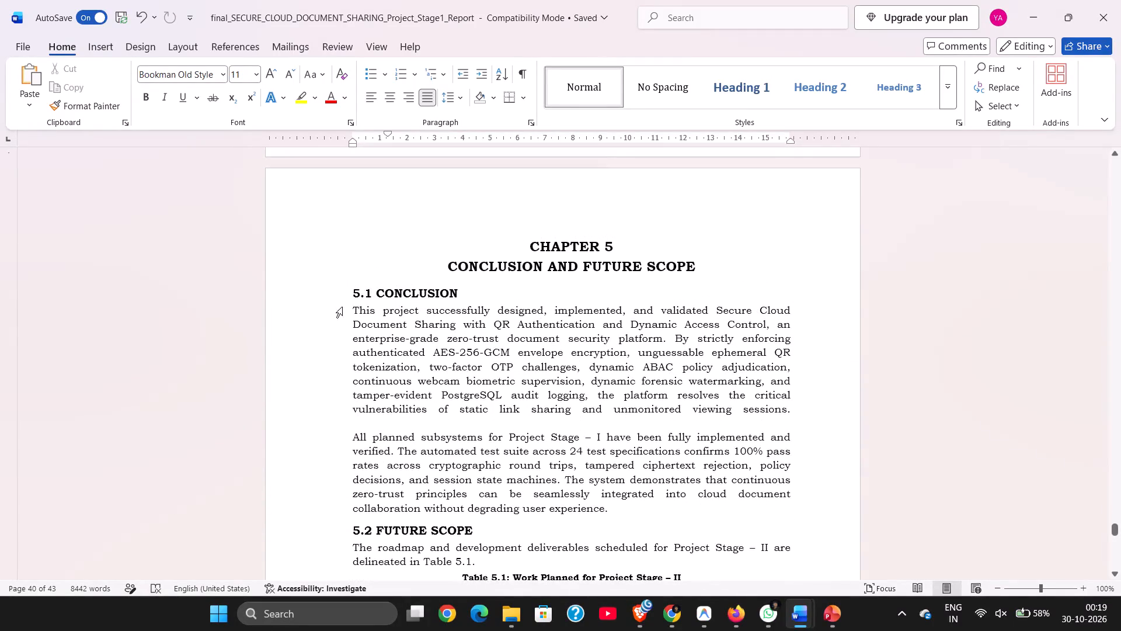
click(356, 314)
key(Left)
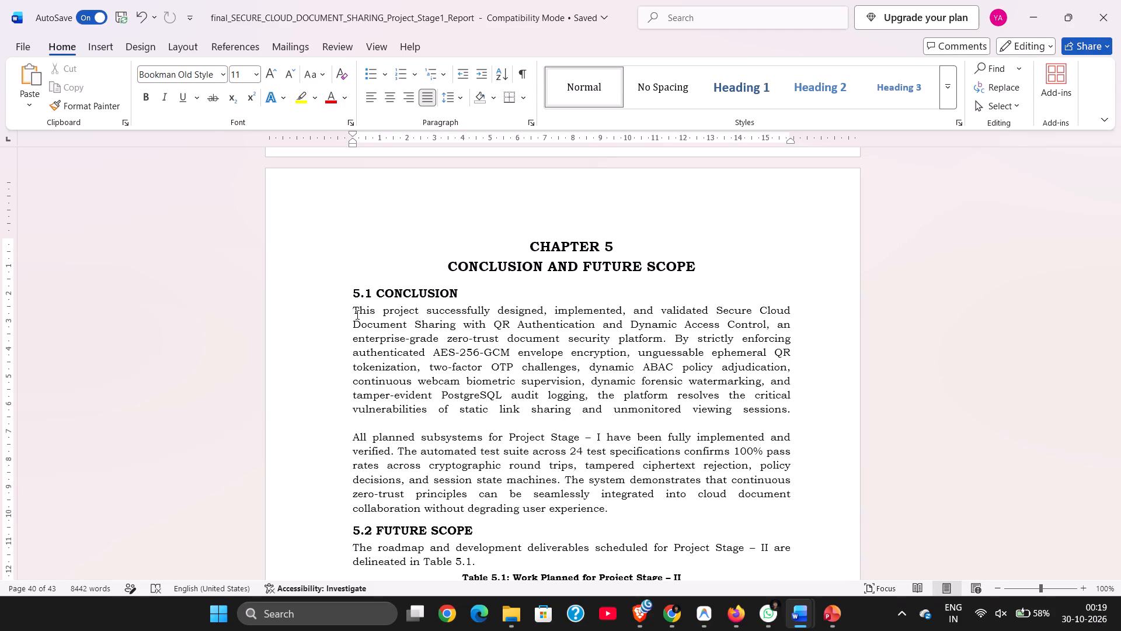
key(Tab)
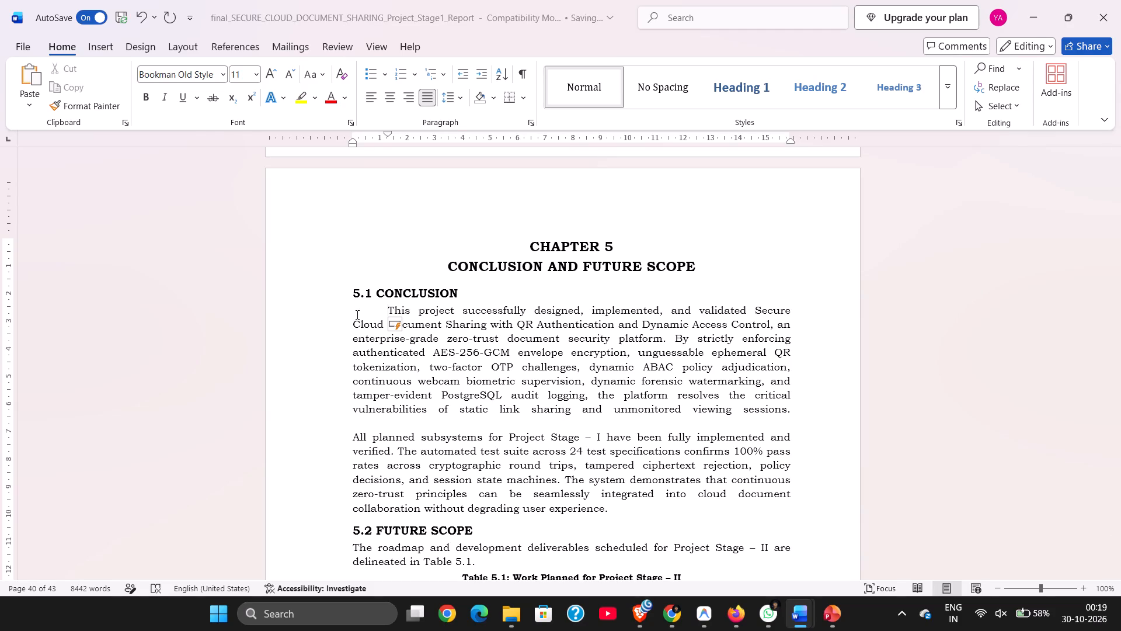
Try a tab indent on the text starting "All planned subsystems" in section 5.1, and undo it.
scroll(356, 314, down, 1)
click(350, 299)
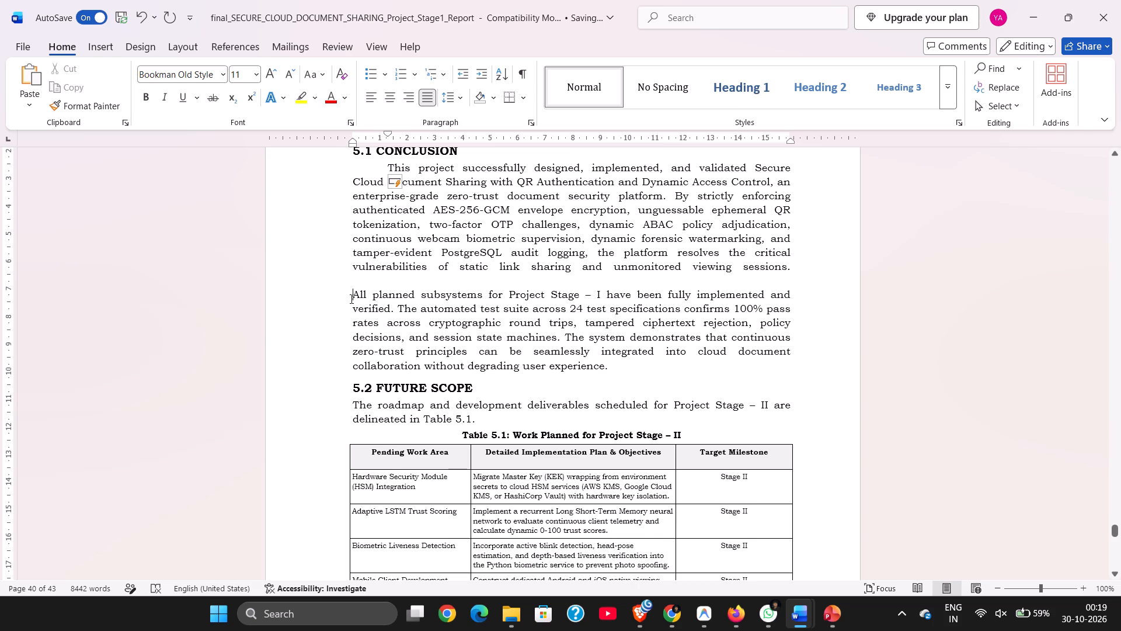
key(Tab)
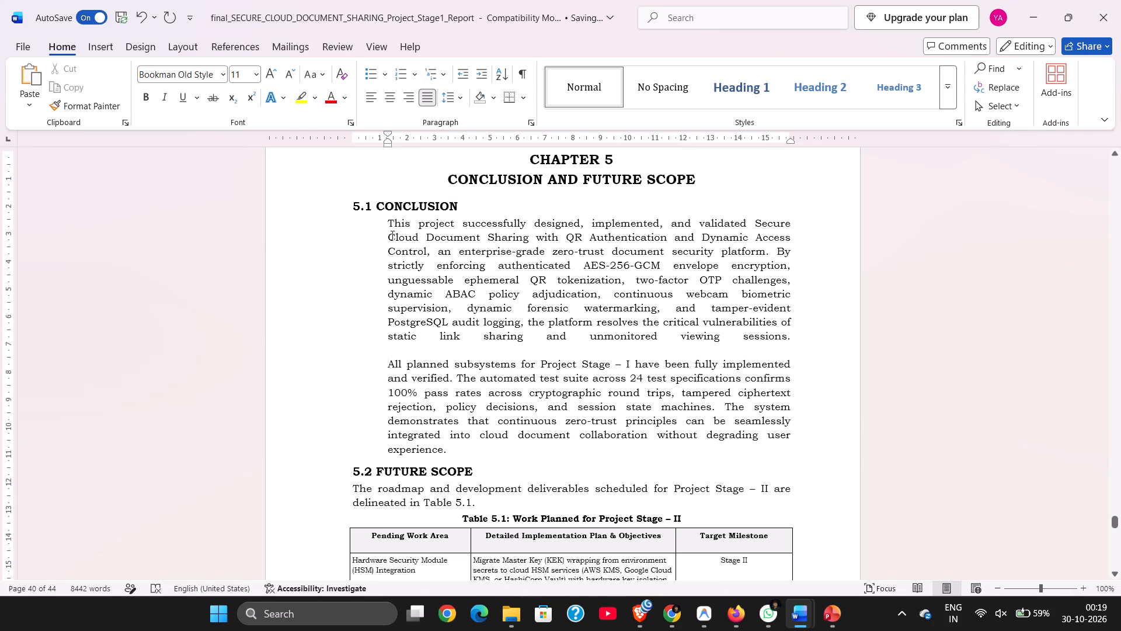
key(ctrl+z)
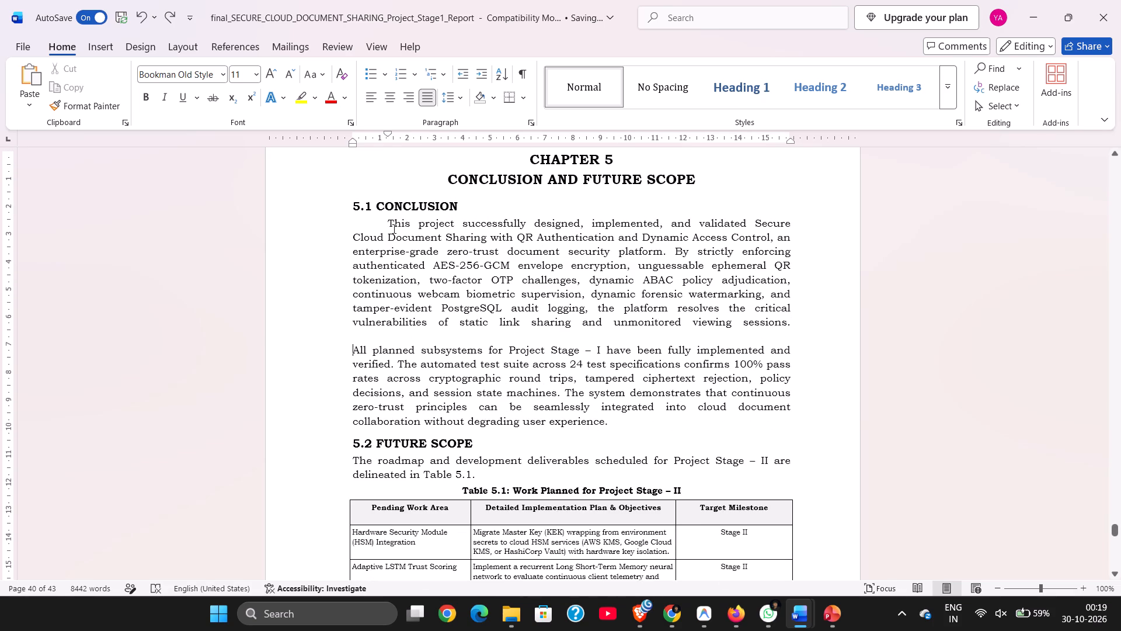
Indent the line starting "All planned subsystems" in section 5.1 with nine leading spaces.
key(space)
key(space)
key(space)
key(space)
key(space)
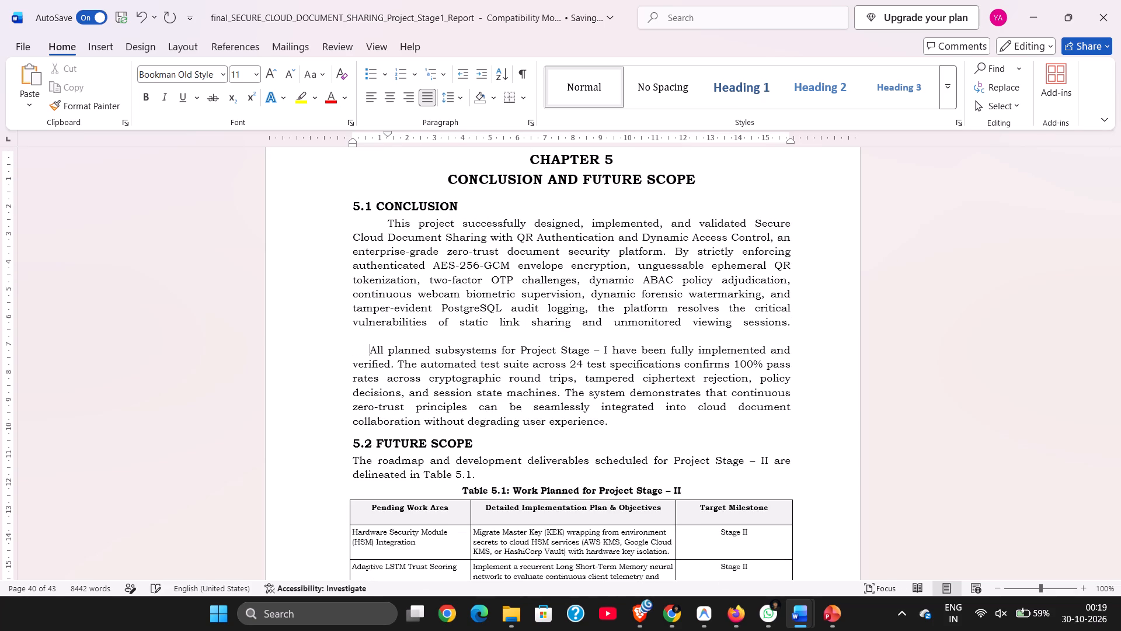
key(space)
key(space)
key(space)
scroll(396, 228, up, 1)
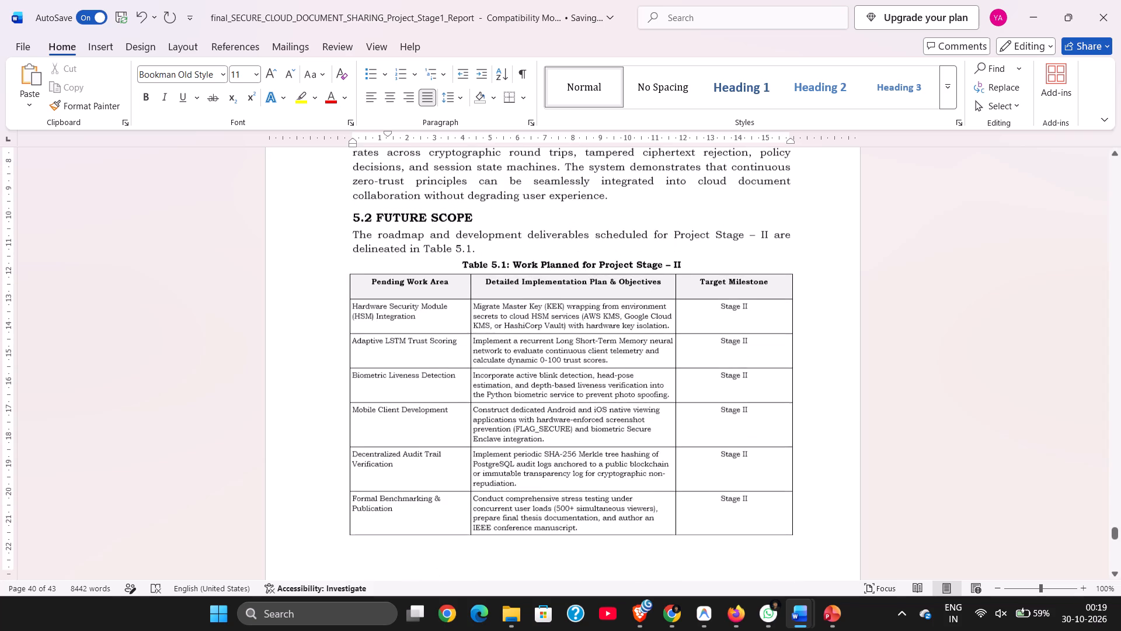
scroll(396, 228, up, 2)
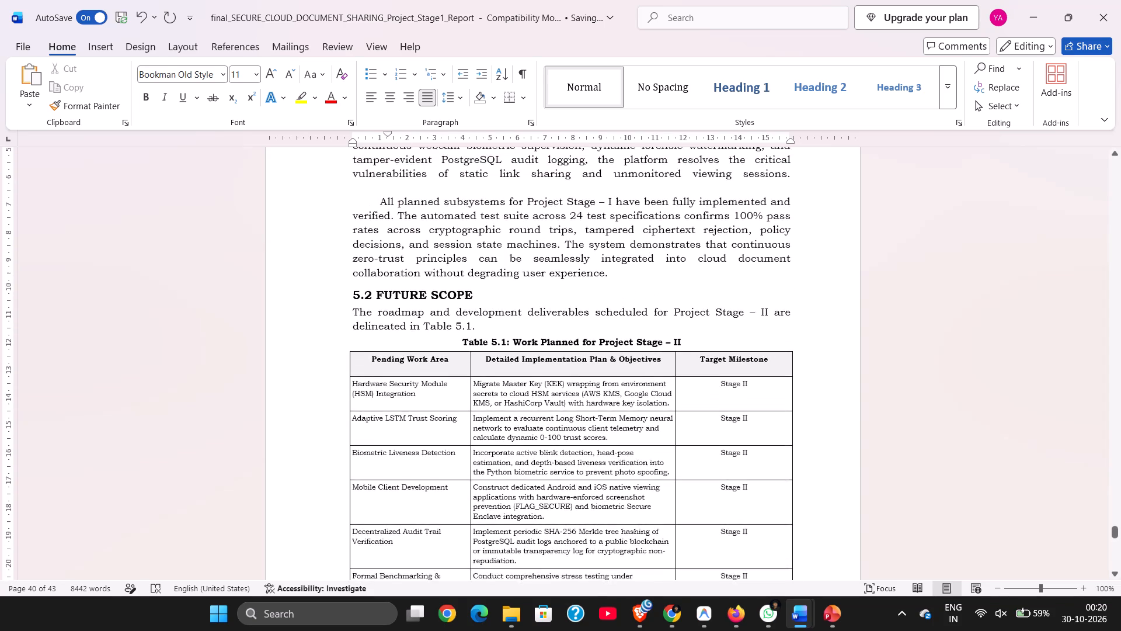
scroll(396, 228, up, 1)
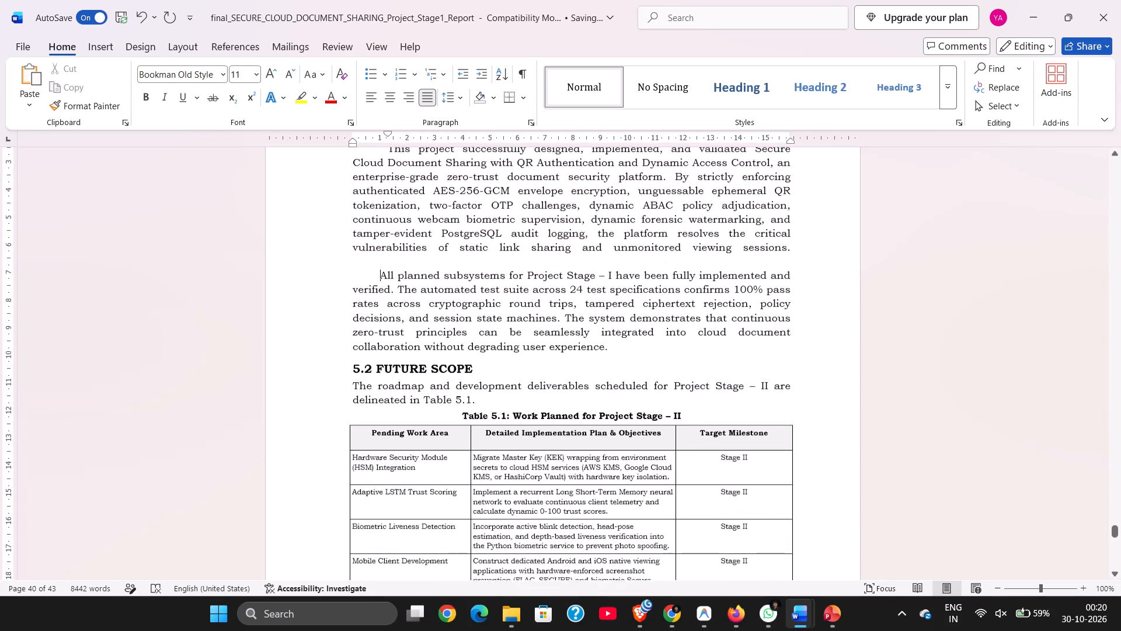
scroll(396, 228, up, 1)
key(space)
Indent the first line of the paragraph starting "The roadmap and development deliverables" under heading 5.2 FUTURE SCOPE.
scroll(396, 228, up, 1)
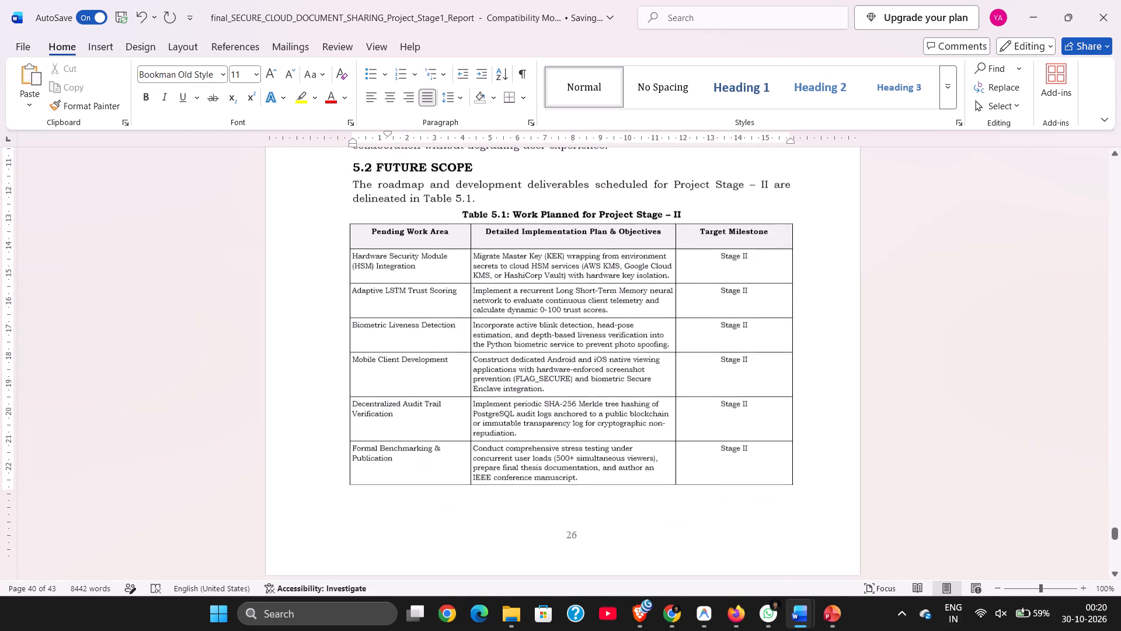
scroll(396, 228, up, 1)
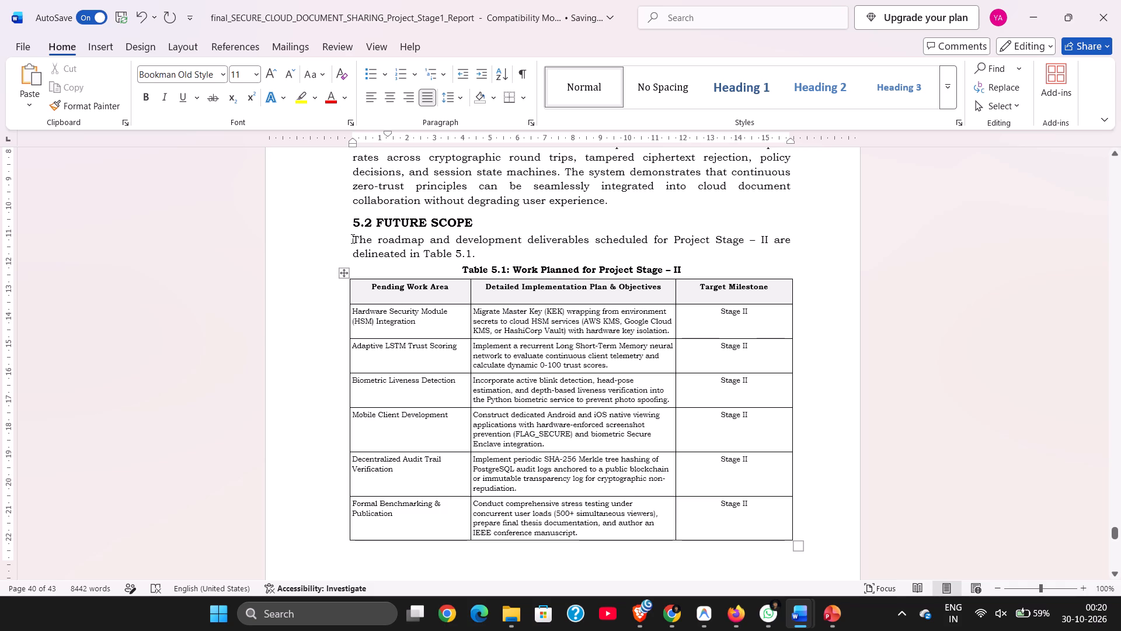
click(351, 238)
key(Tab)
Switch to the StockPro report and check the font and size of its reference entries at the end of the document.
scroll(351, 238, down, 2)
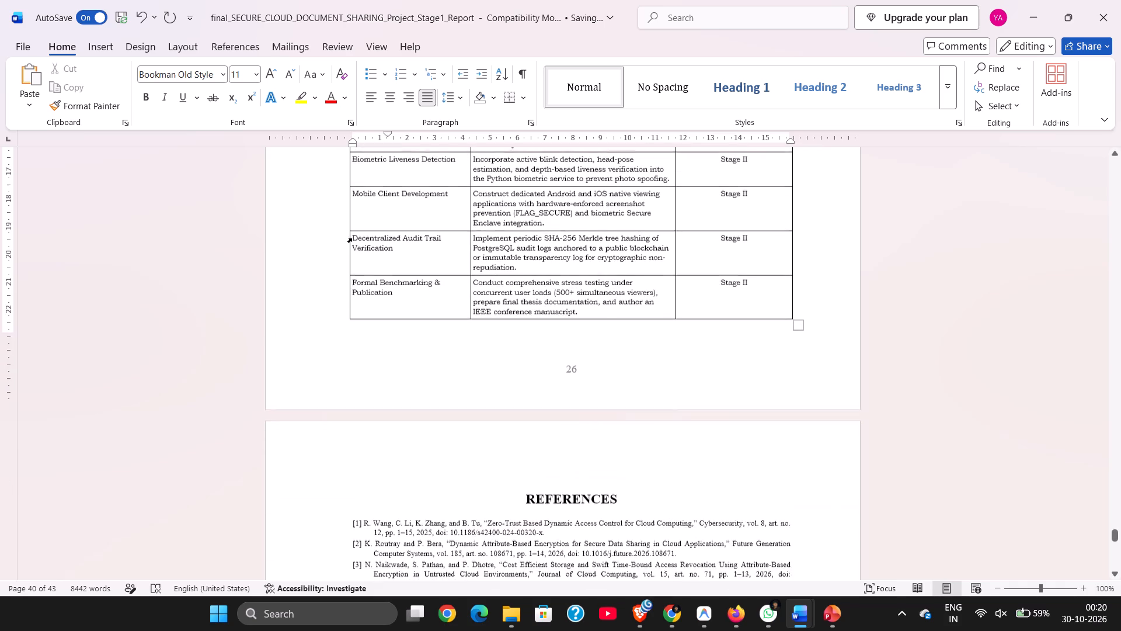
scroll(351, 238, down, 3)
scroll(351, 238, up, 1)
key(alt+Tab)
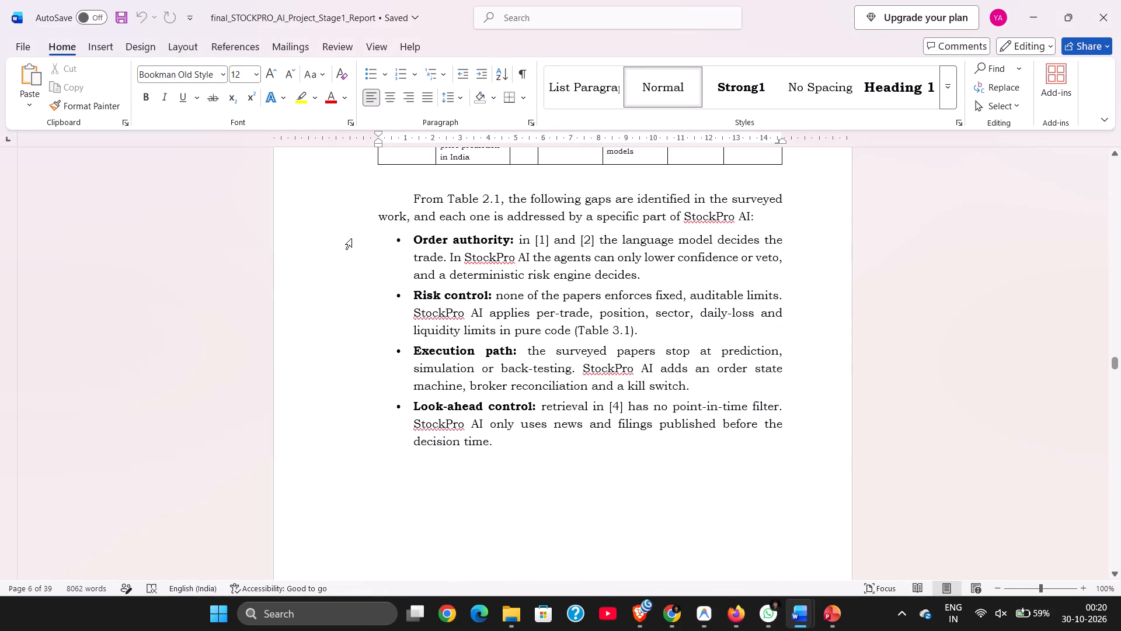
scroll(351, 238, down, 20)
scroll(351, 238, down, 4)
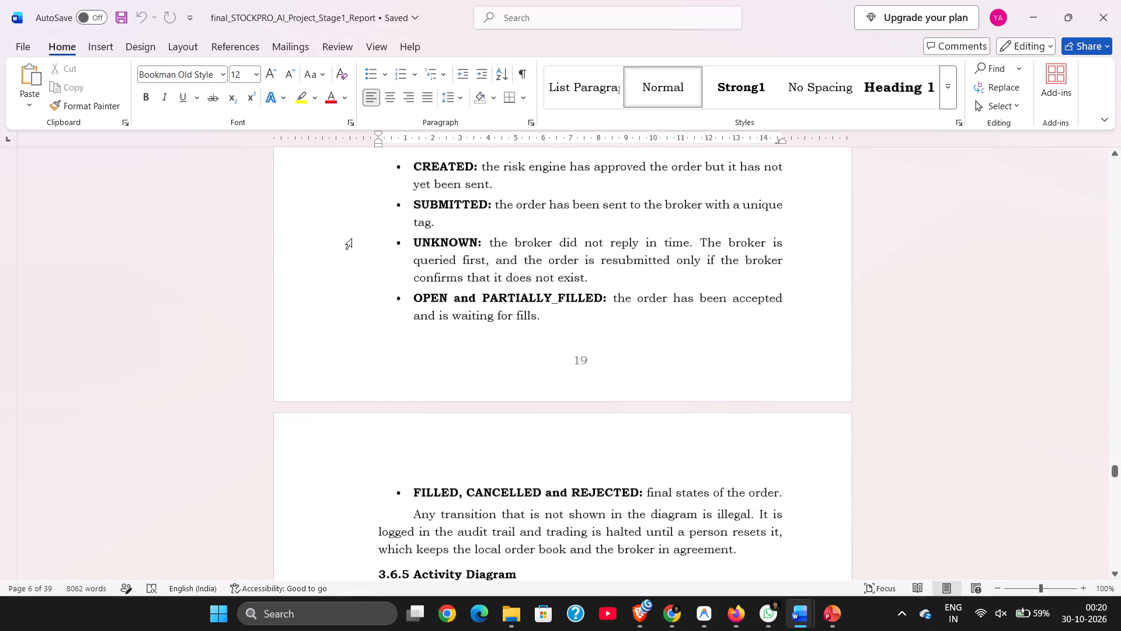
scroll(351, 238, down, 13)
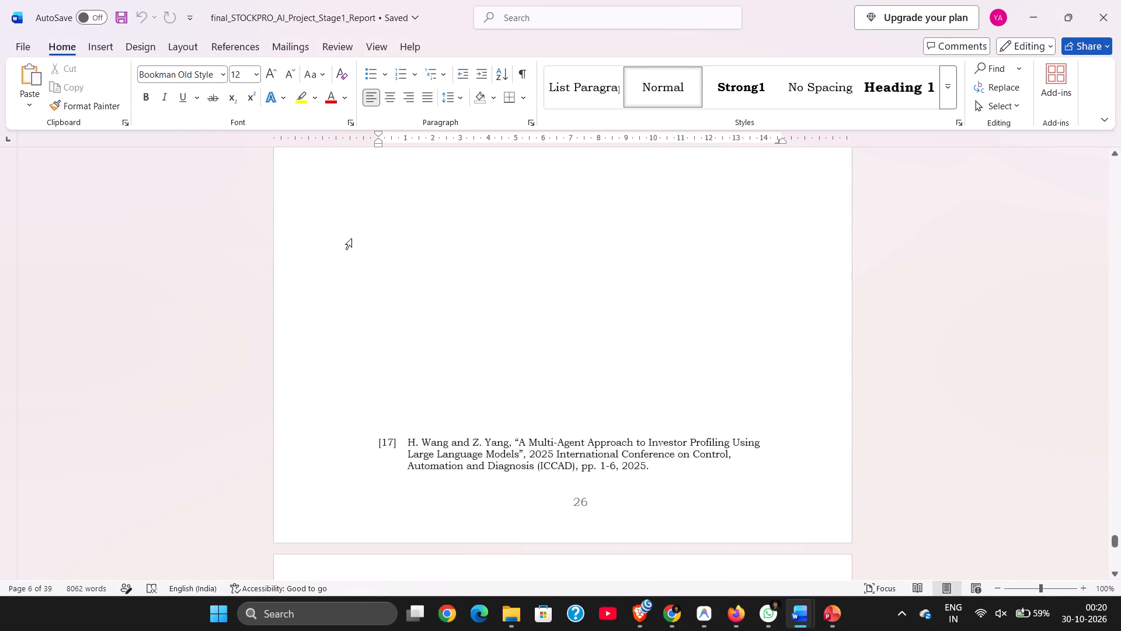
scroll(351, 238, down, 1)
scroll(351, 238, up, 3)
click(437, 260)
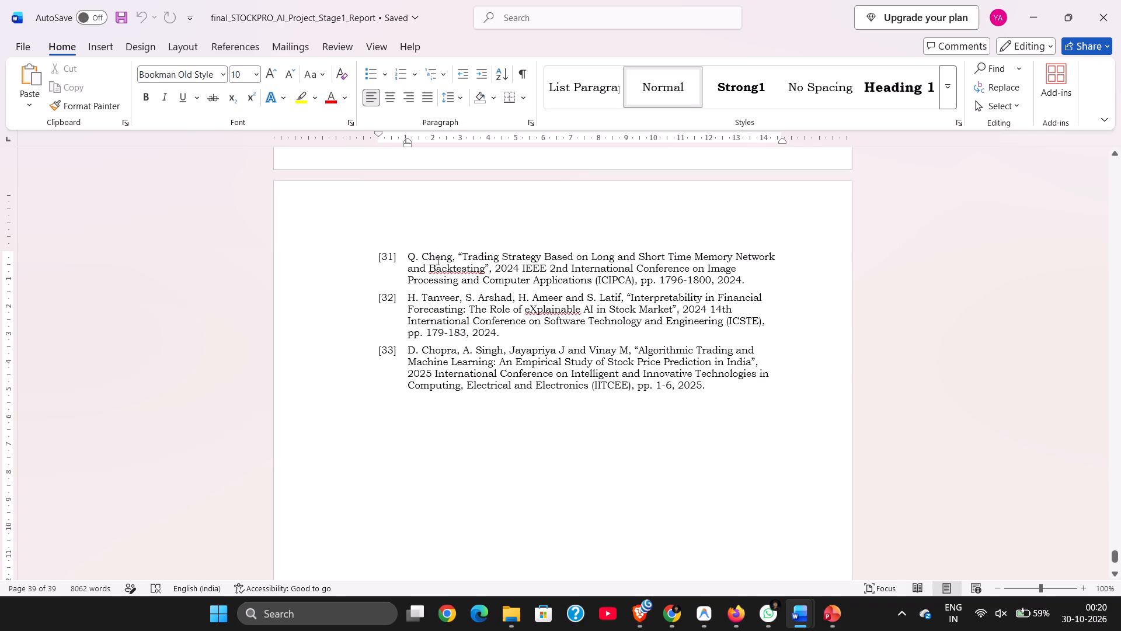
Switch back to the Secure Cloud Document Sharing report and set the font of reference entries [1] to [33] to Bookman Old Style.
key(alt+Tab)
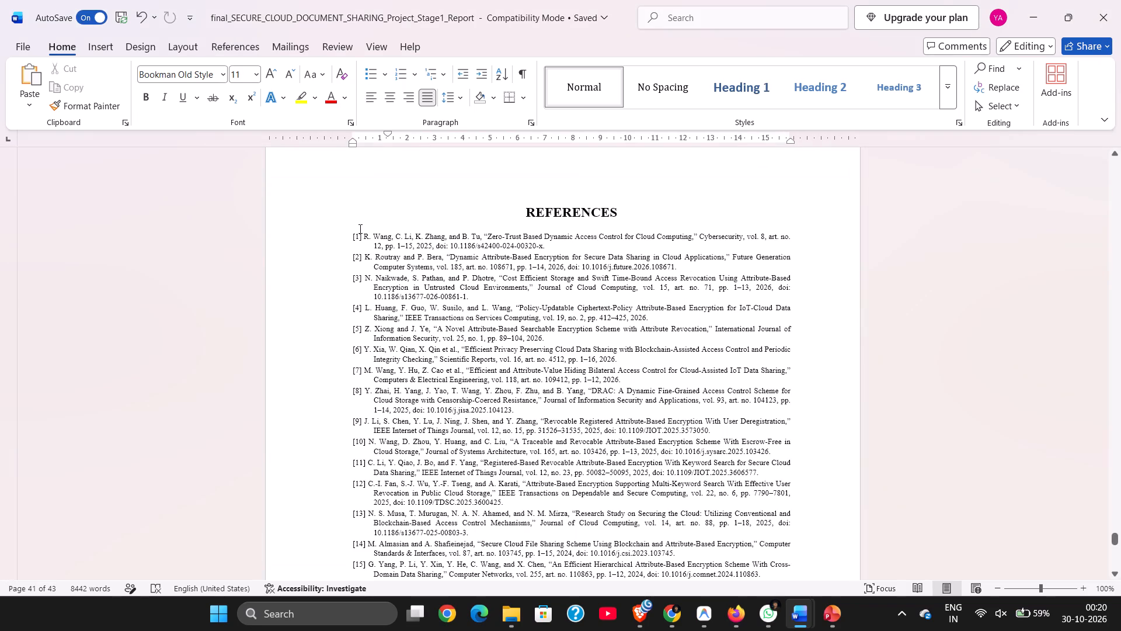
drag(351, 232, 604, 481)
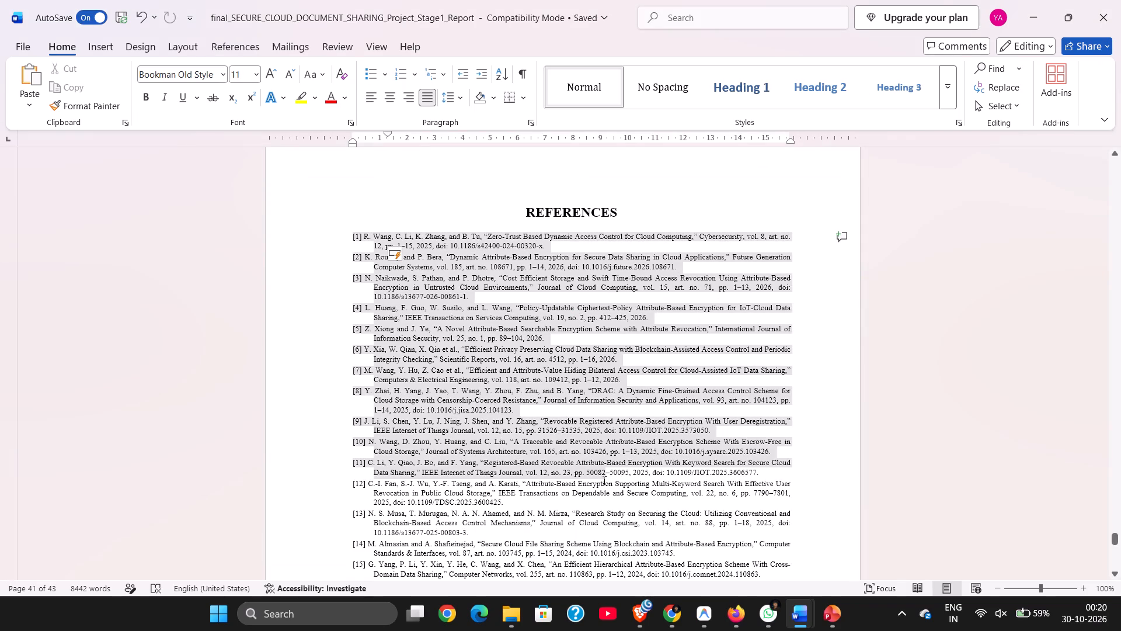
drag(604, 481, 693, 630)
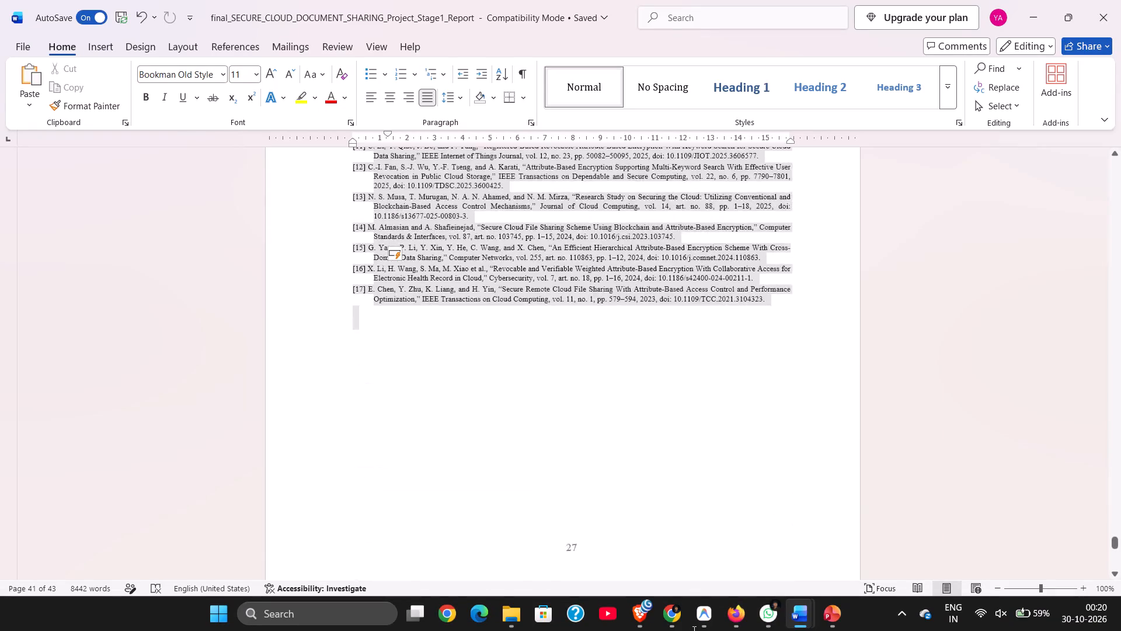
drag(693, 630, 684, 615)
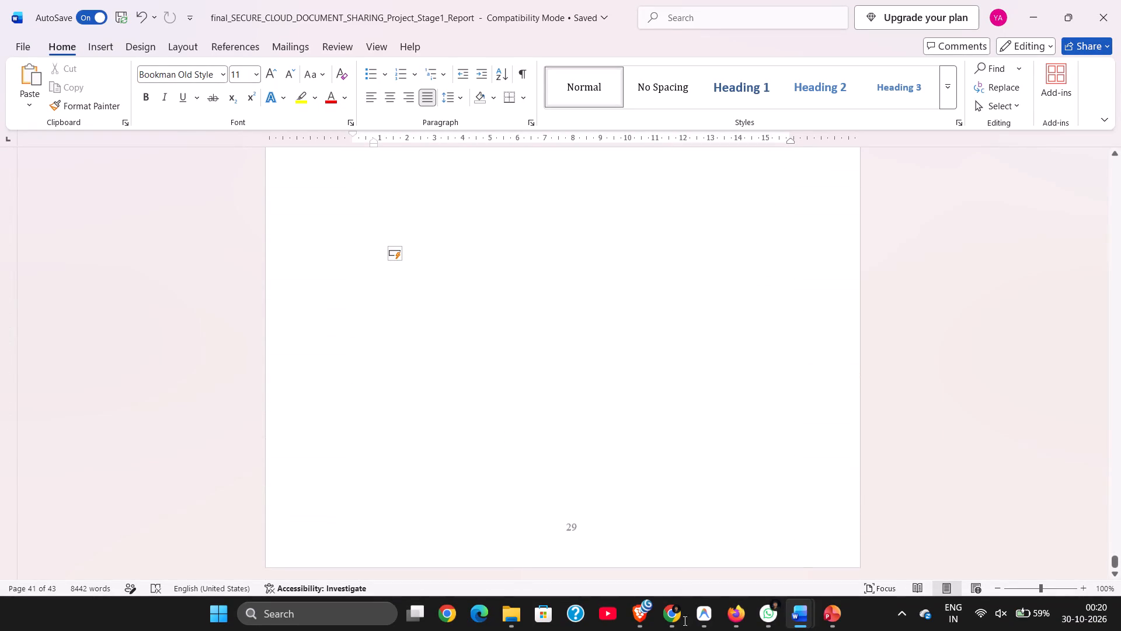
drag(684, 615, 683, 588)
scroll(683, 588, up, 7)
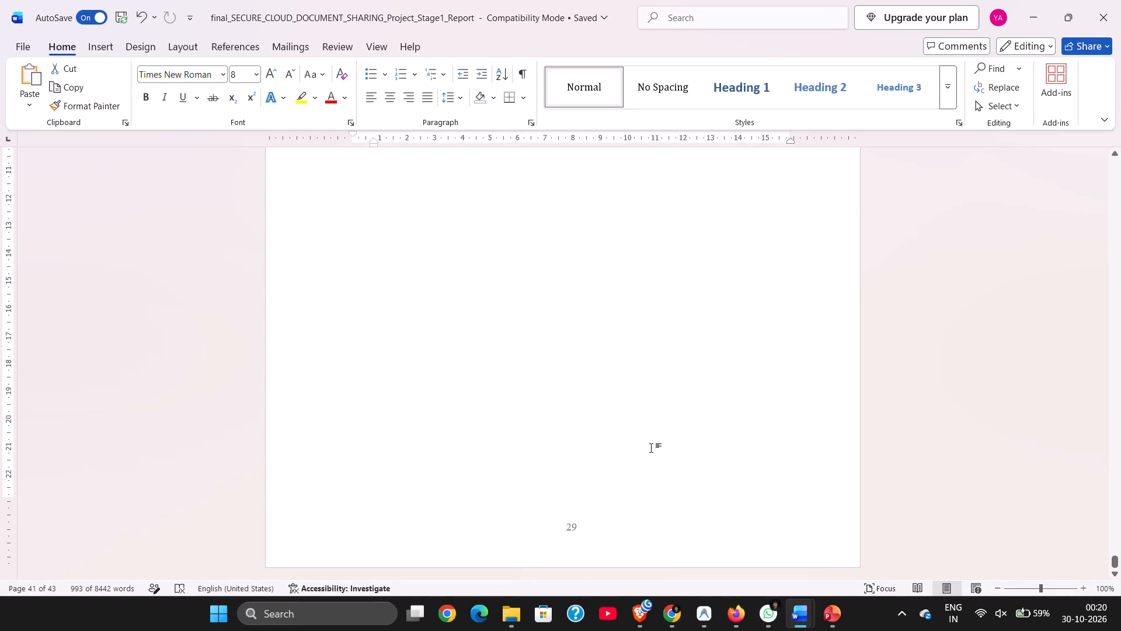
click(652, 444)
scroll(652, 444, up, 9)
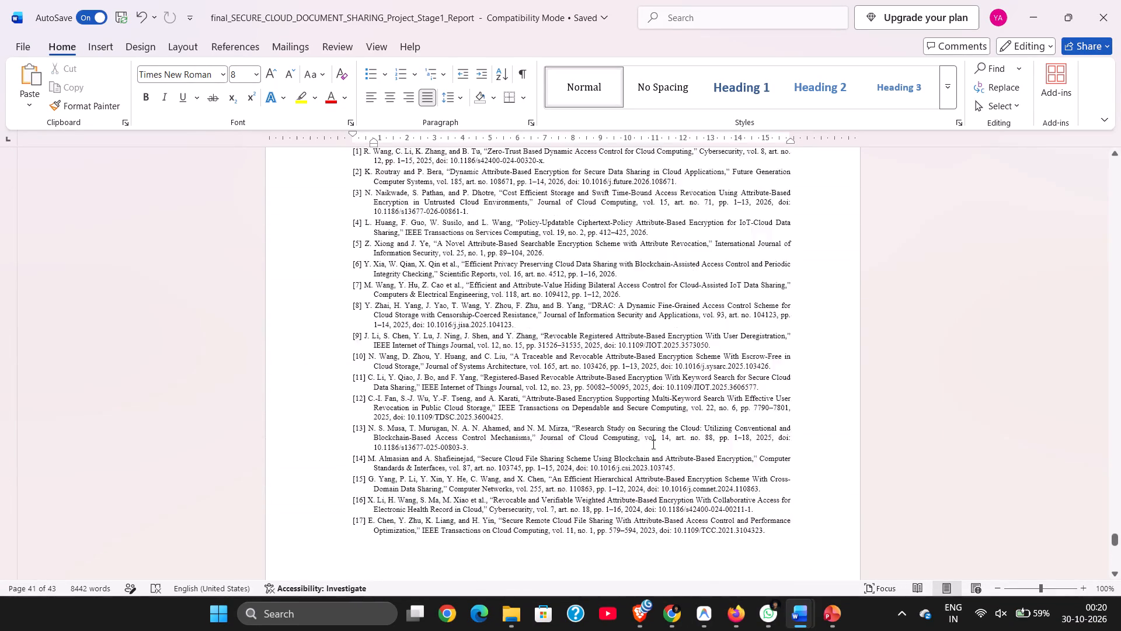
scroll(652, 444, up, 1)
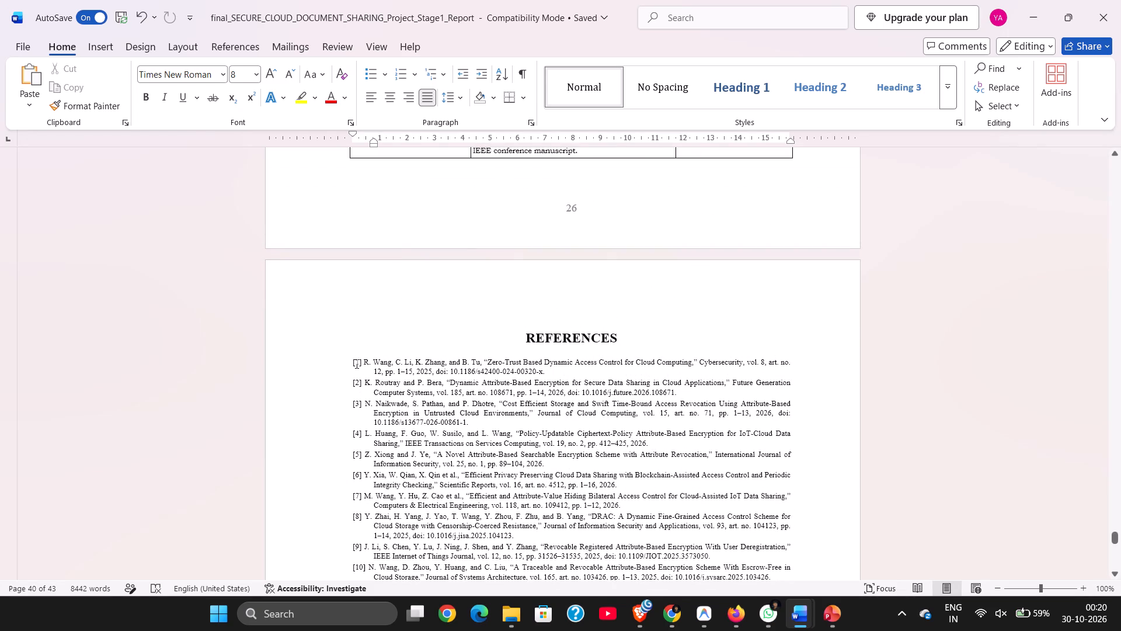
drag(349, 359, 475, 623)
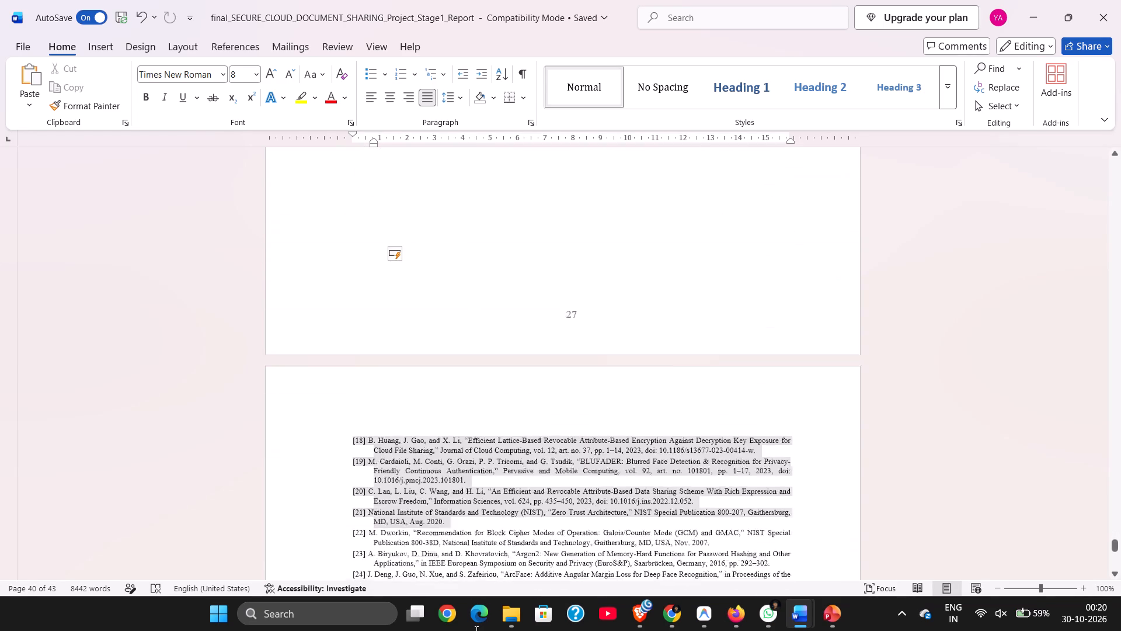
drag(475, 623, 518, 531)
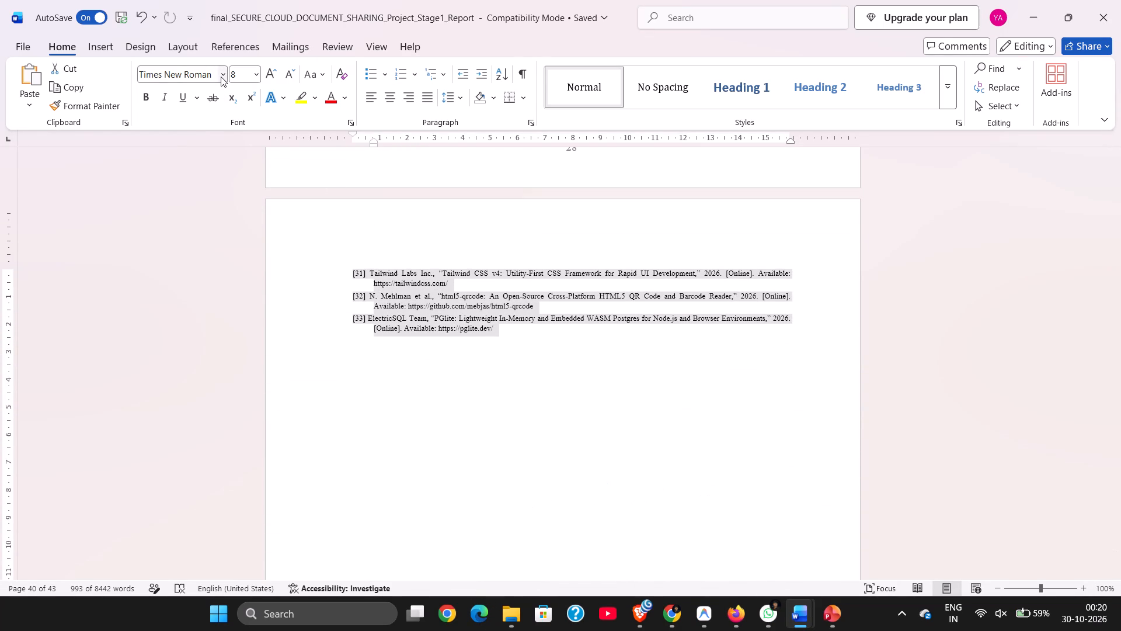
click(221, 76)
click(238, 176)
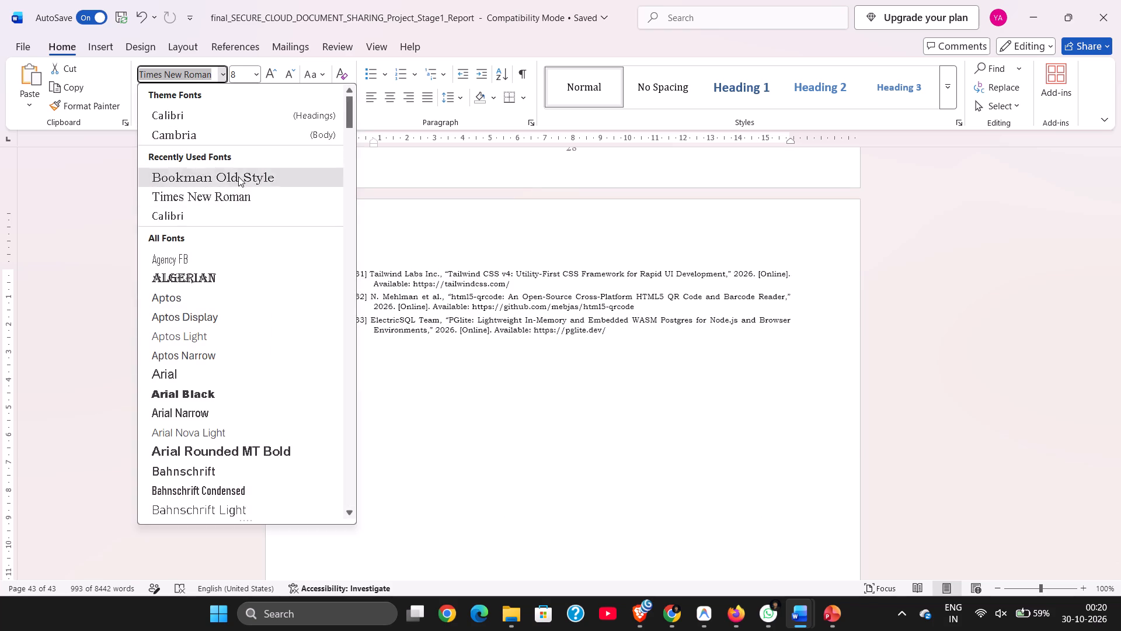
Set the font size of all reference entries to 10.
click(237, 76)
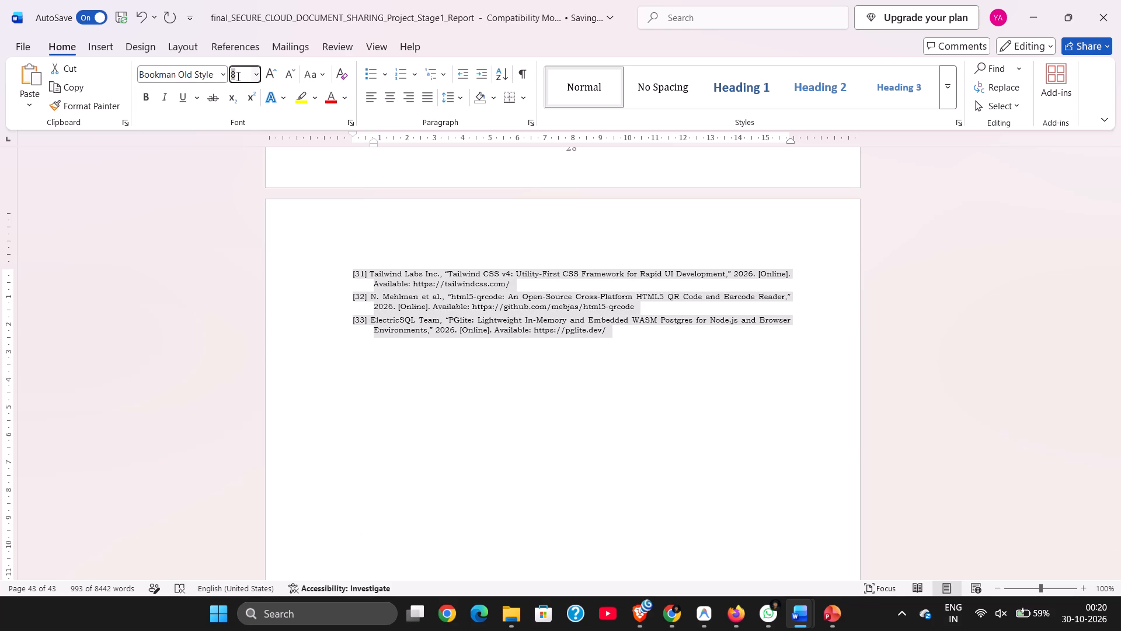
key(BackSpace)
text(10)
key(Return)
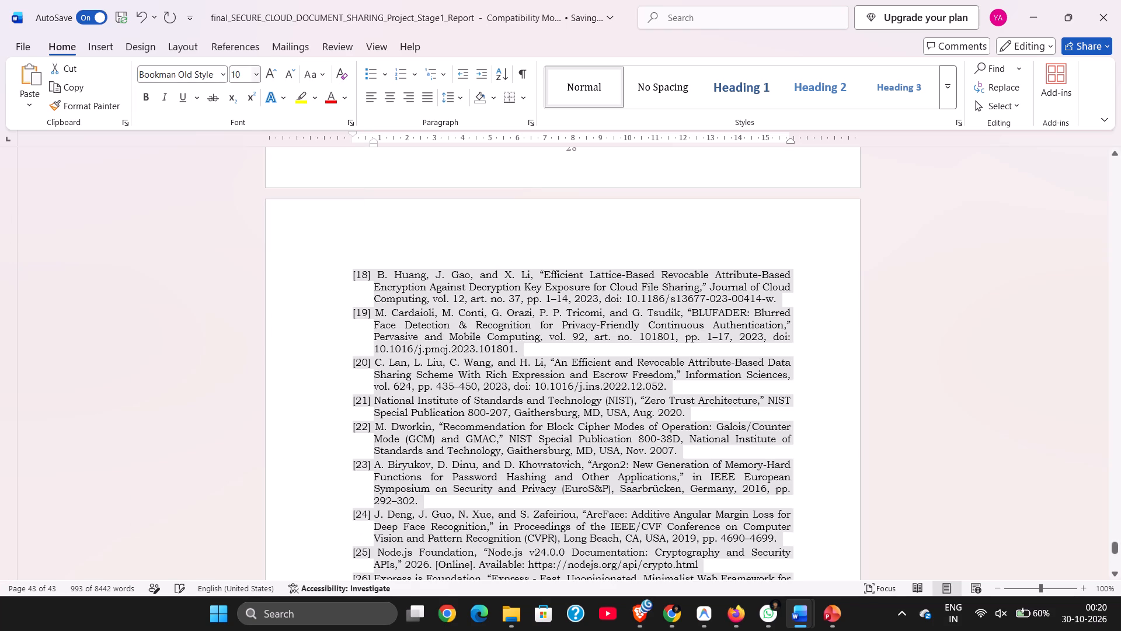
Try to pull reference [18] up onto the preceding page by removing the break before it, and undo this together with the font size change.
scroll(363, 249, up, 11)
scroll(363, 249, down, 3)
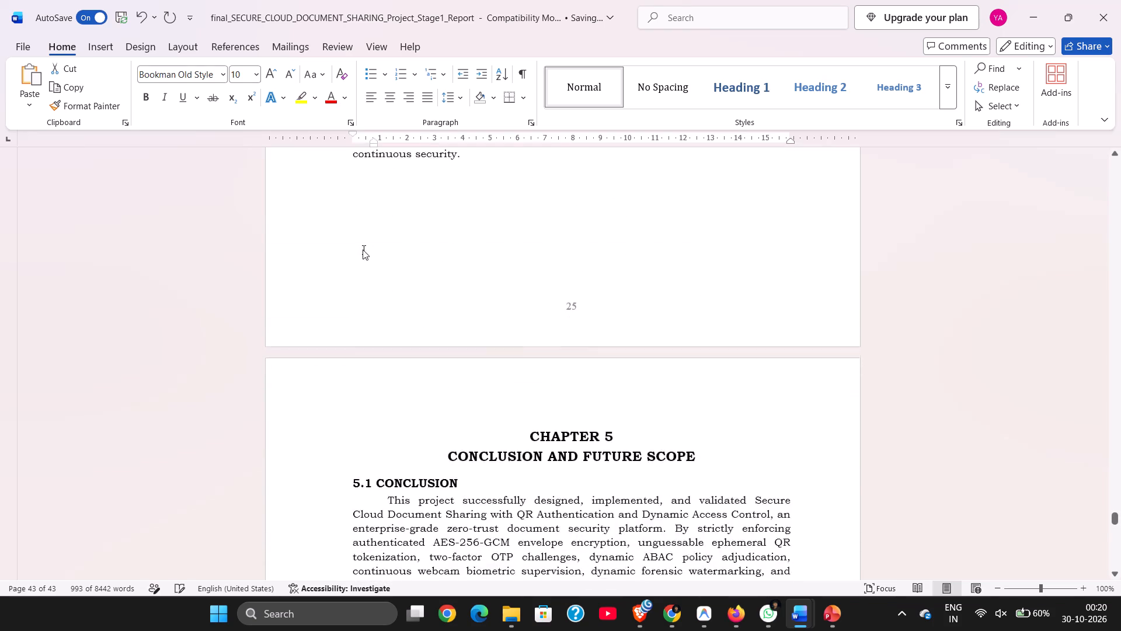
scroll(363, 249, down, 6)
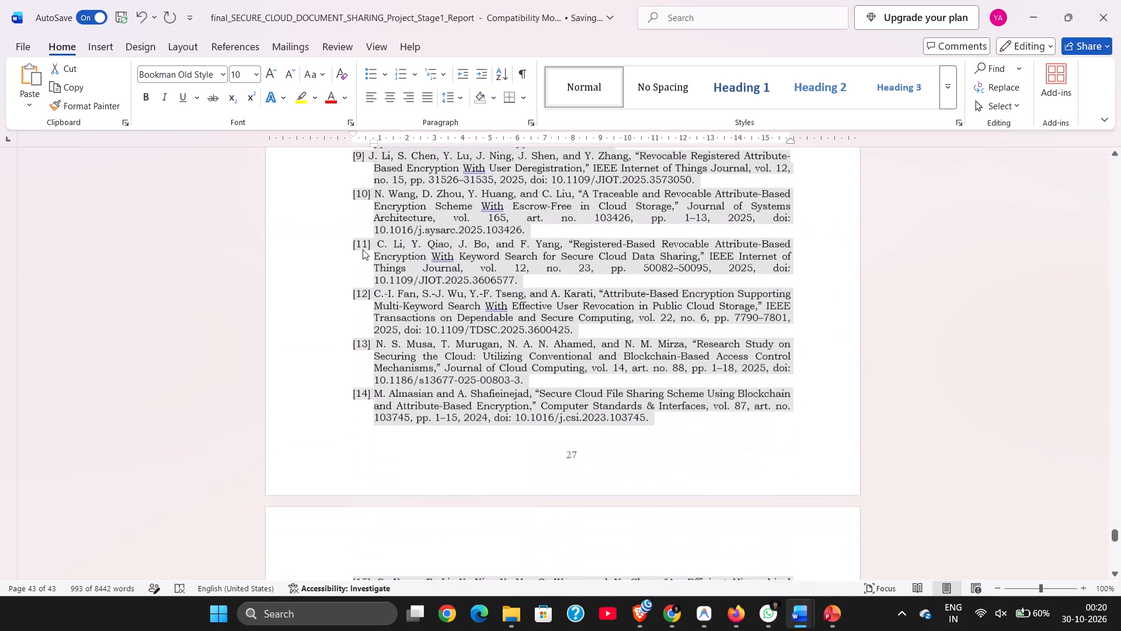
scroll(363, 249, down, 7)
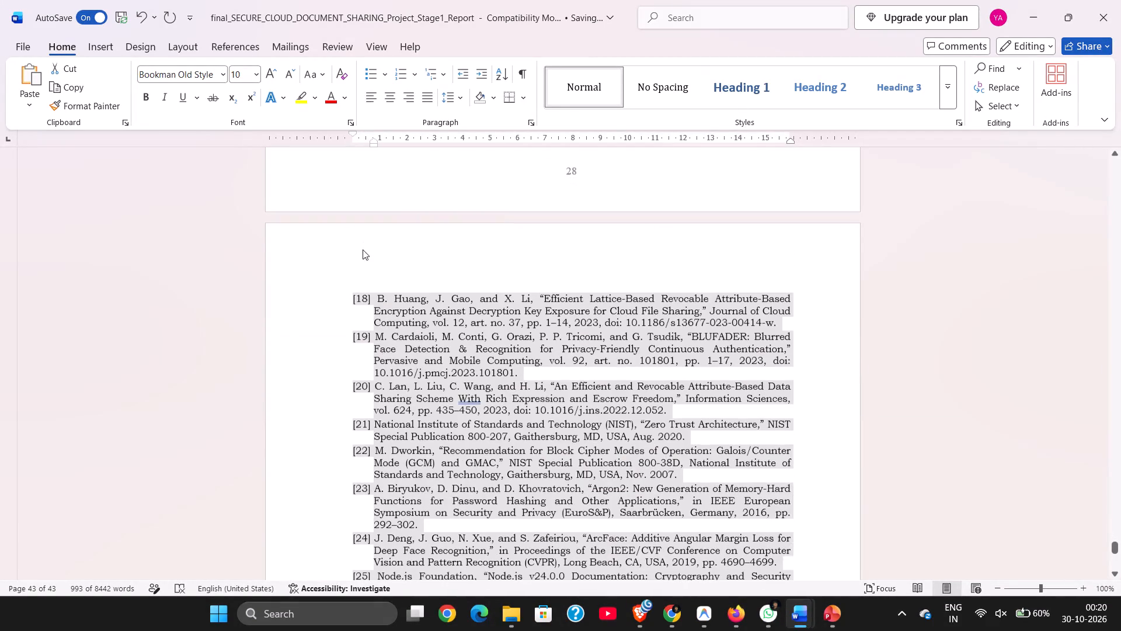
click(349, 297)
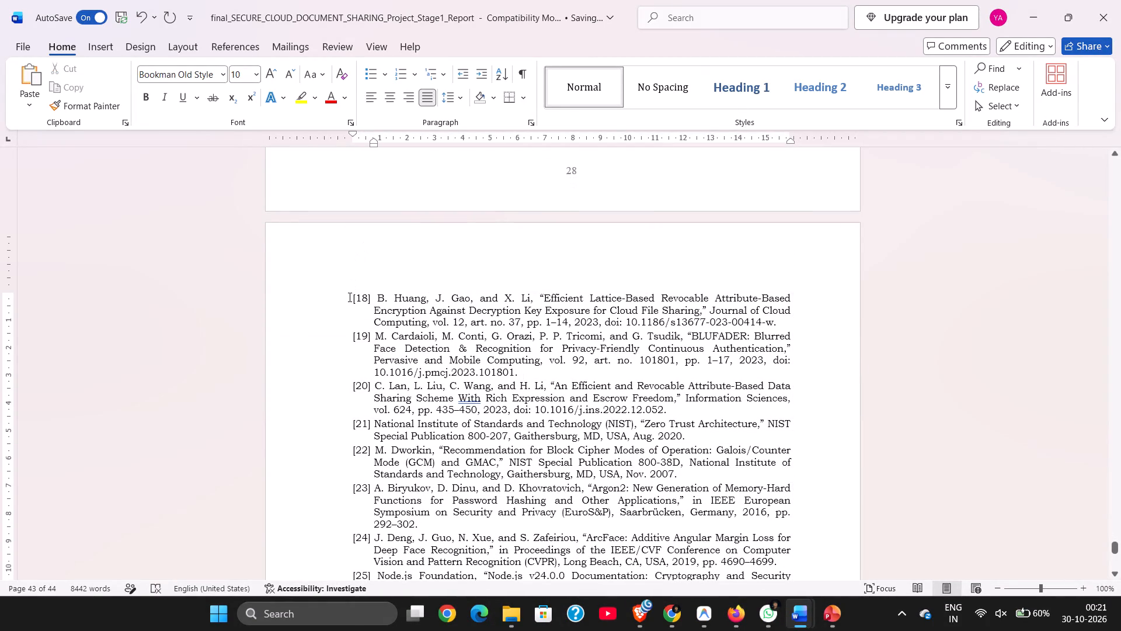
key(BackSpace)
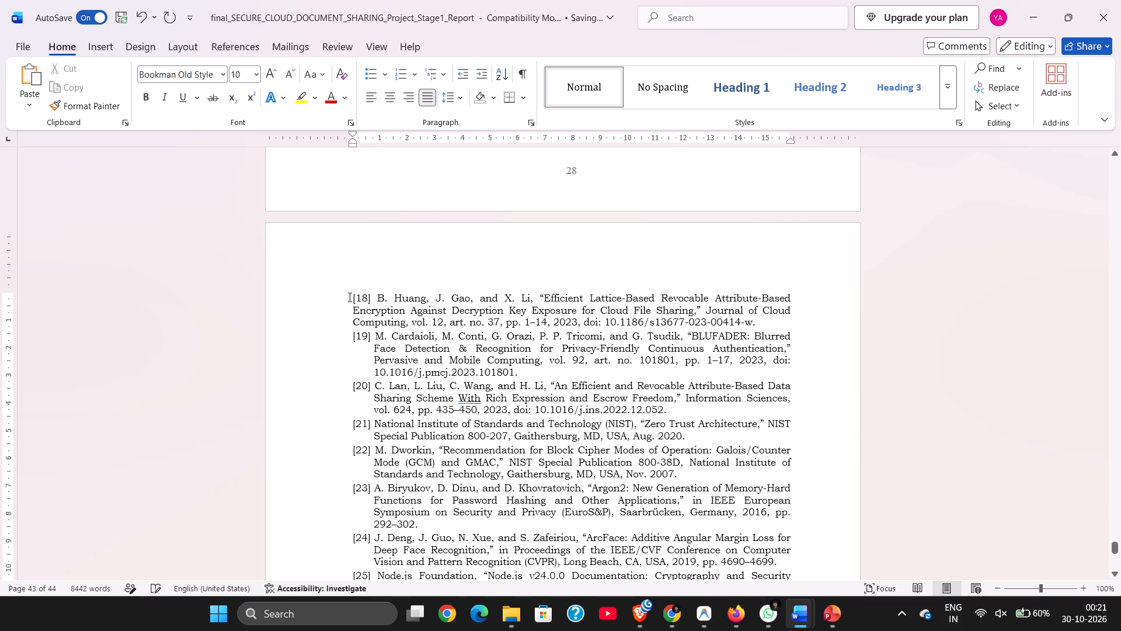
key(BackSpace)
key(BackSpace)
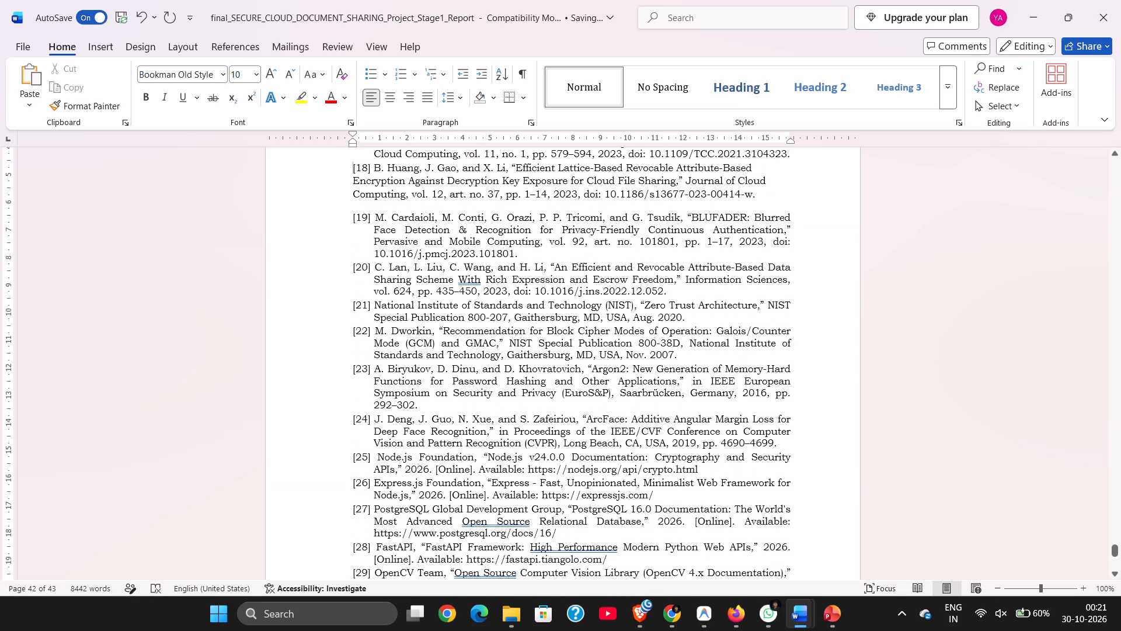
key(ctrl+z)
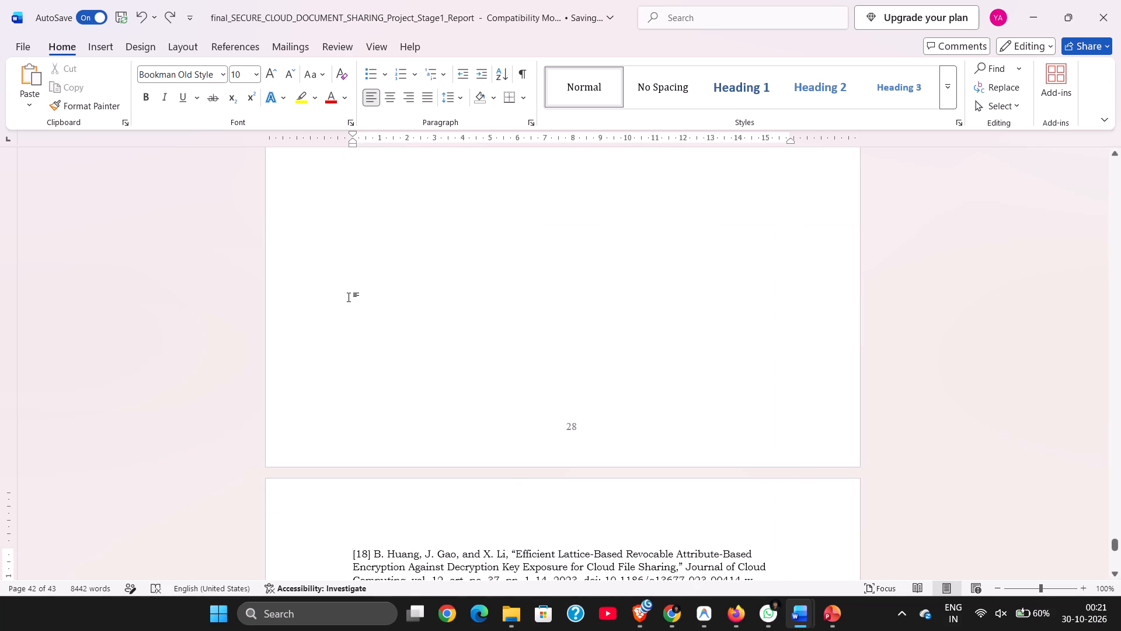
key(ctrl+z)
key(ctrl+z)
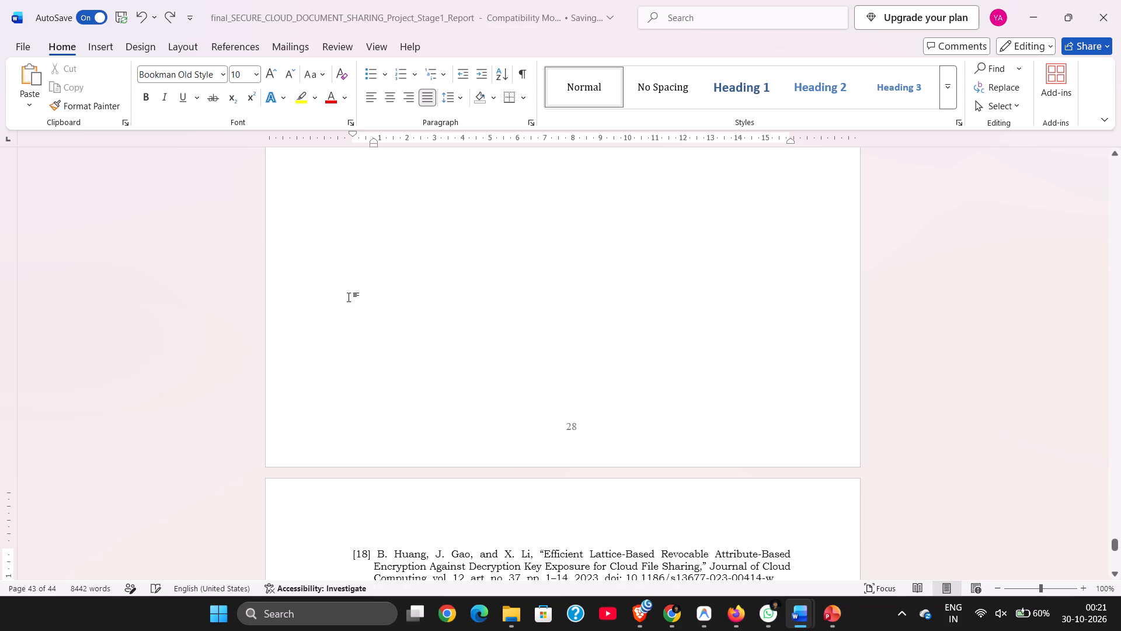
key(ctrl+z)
Set the font size of the reference entries [1] to [33] to 10.
scroll(349, 297, up, 7)
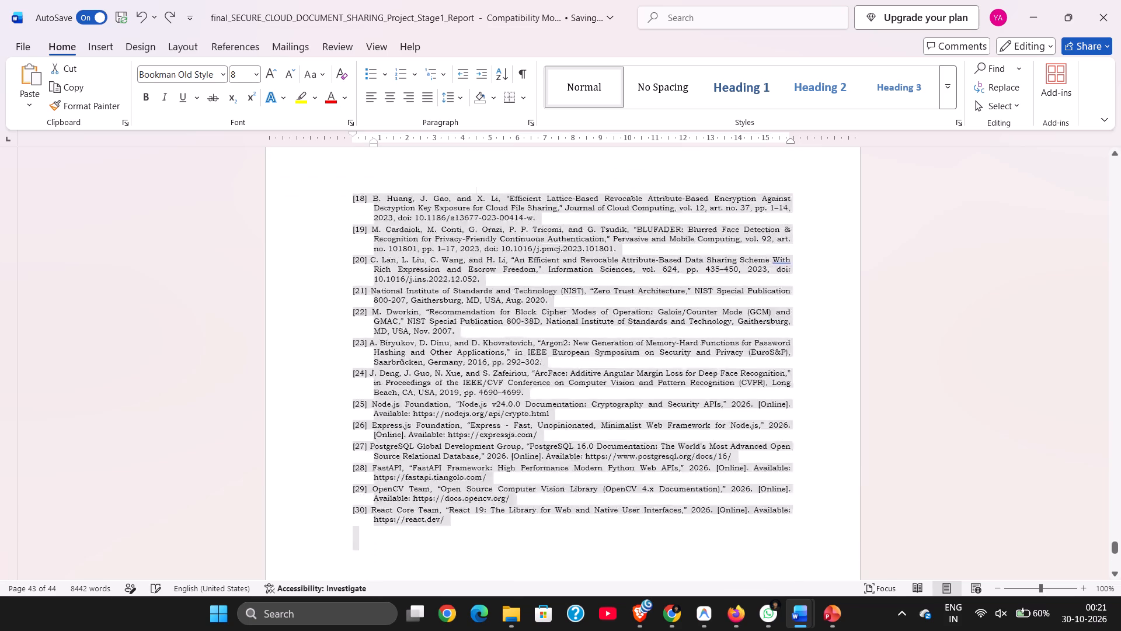
scroll(349, 297, up, 4)
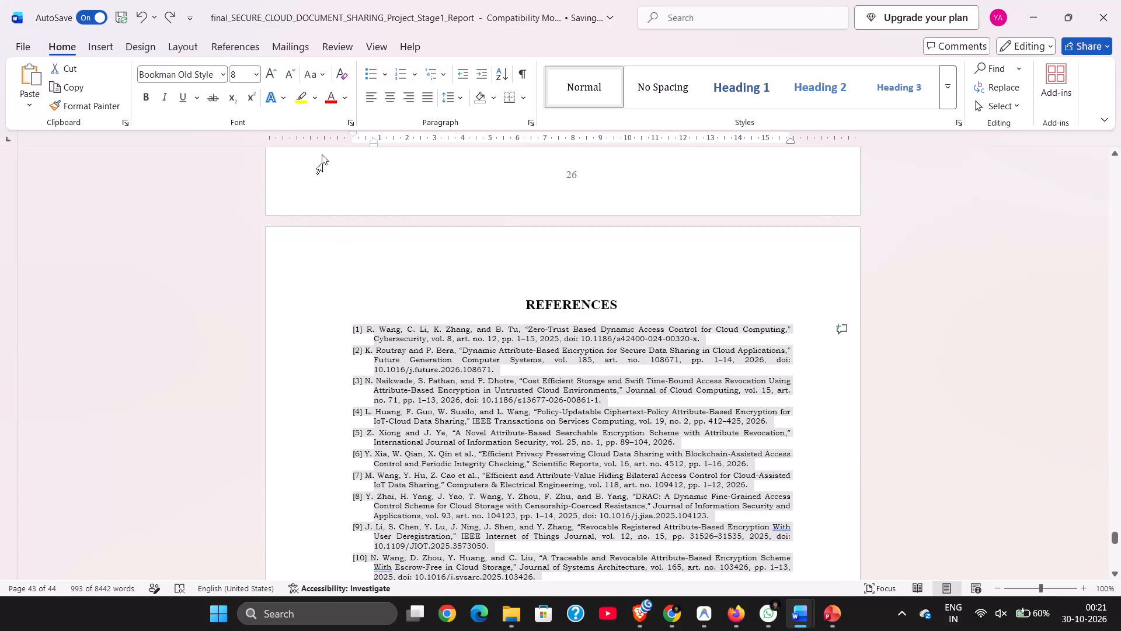
click(258, 76)
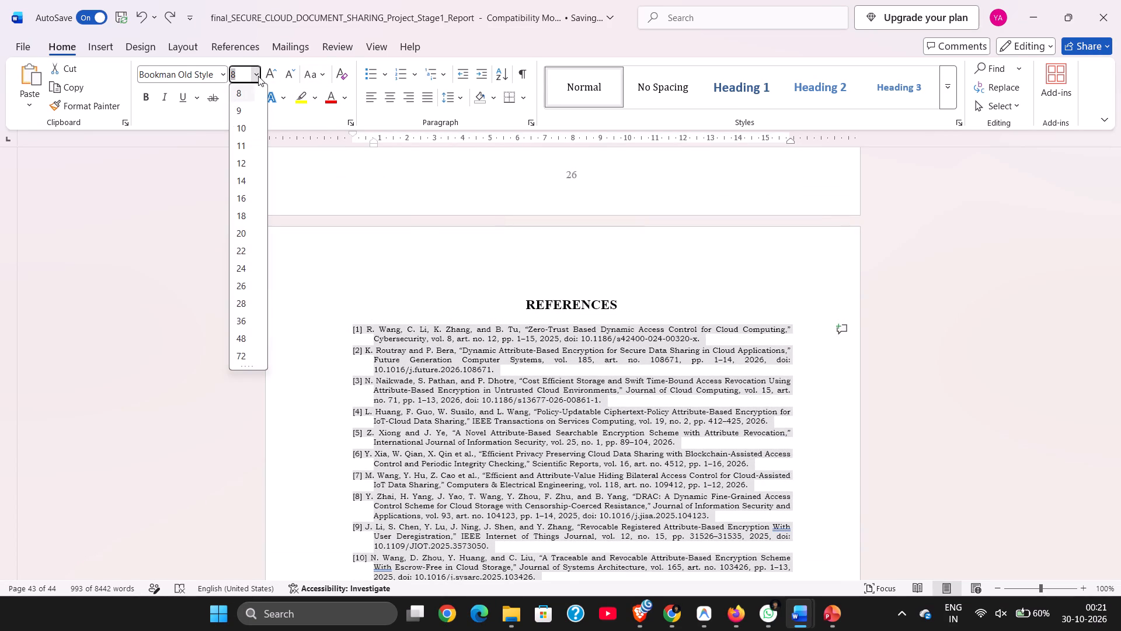
click(254, 131)
Examine how the resized reference entries are spread across the pages up to the end of the document.
scroll(254, 131, down, 2)
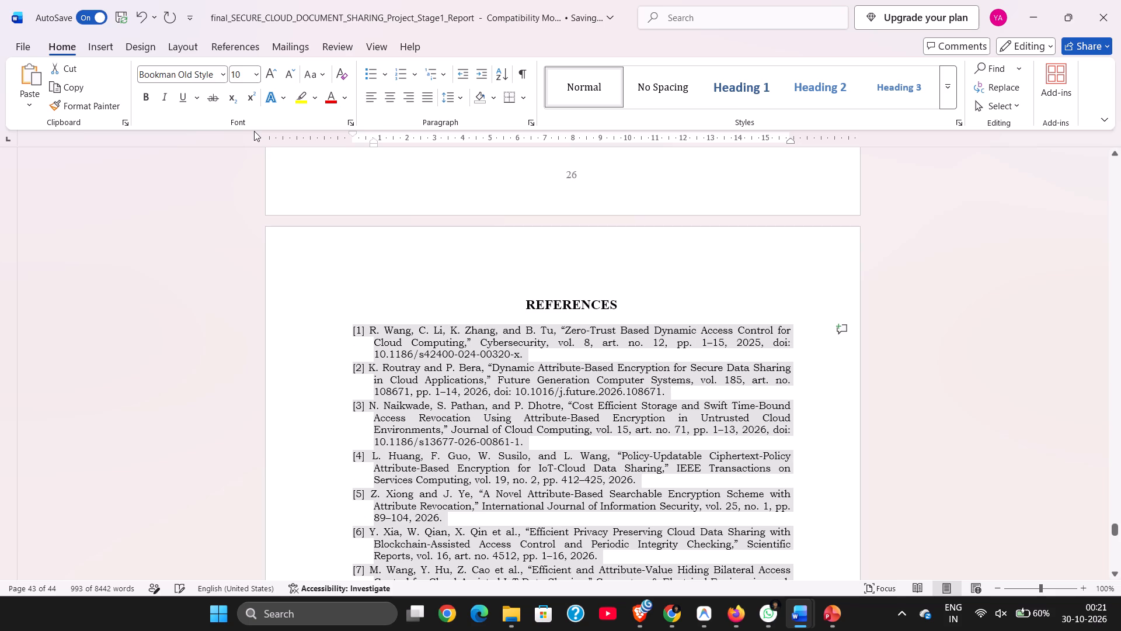
scroll(254, 131, down, 3)
scroll(566, 269, down, 4)
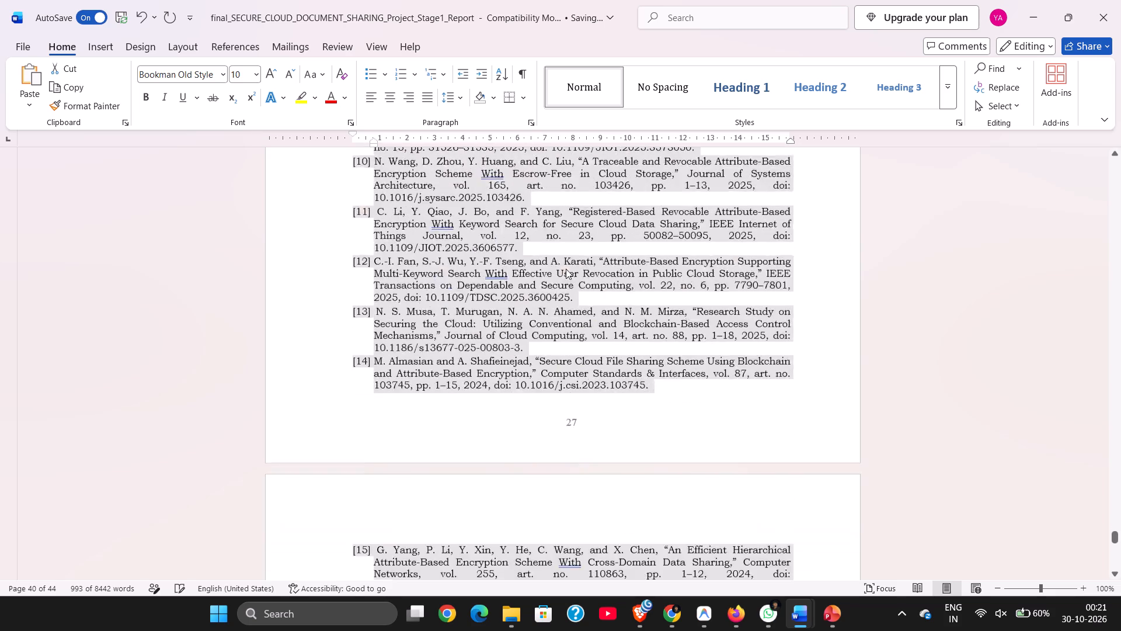
scroll(566, 269, down, 11)
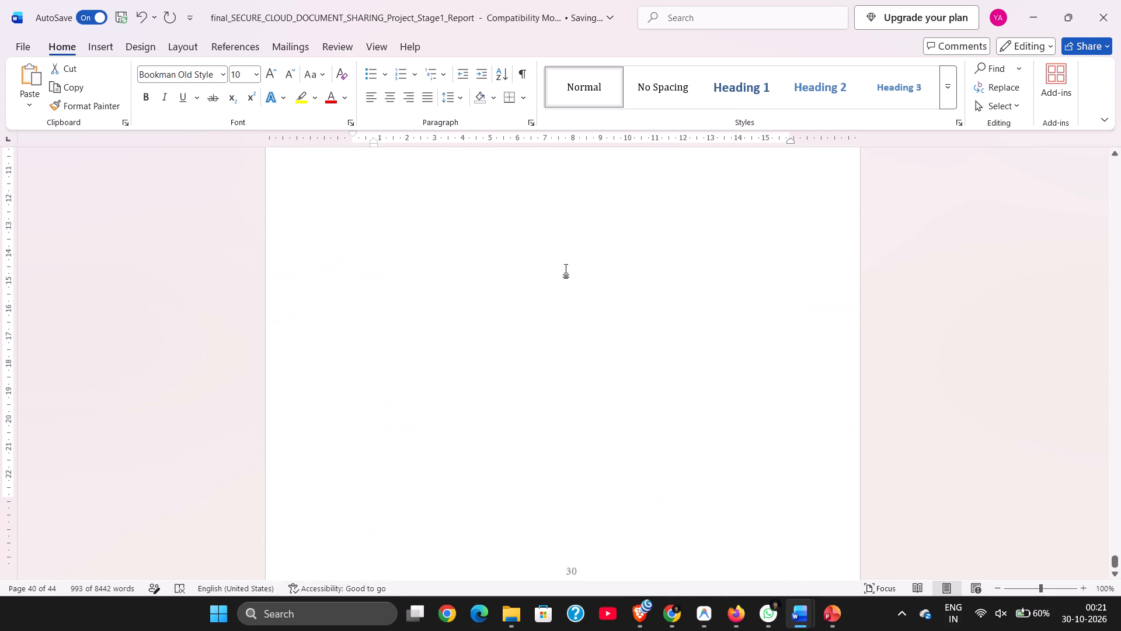
scroll(566, 269, down, 12)
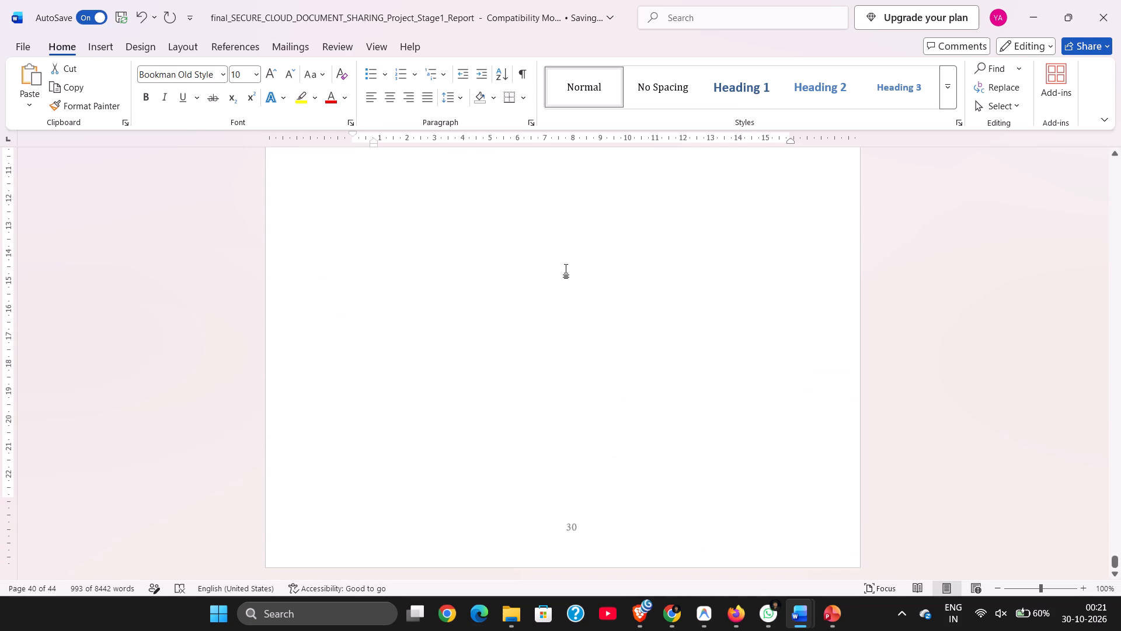
Cut reference entries [18] to [21] and paste them on a new line directly after entry [17] on the preceding page.
scroll(566, 269, up, 6)
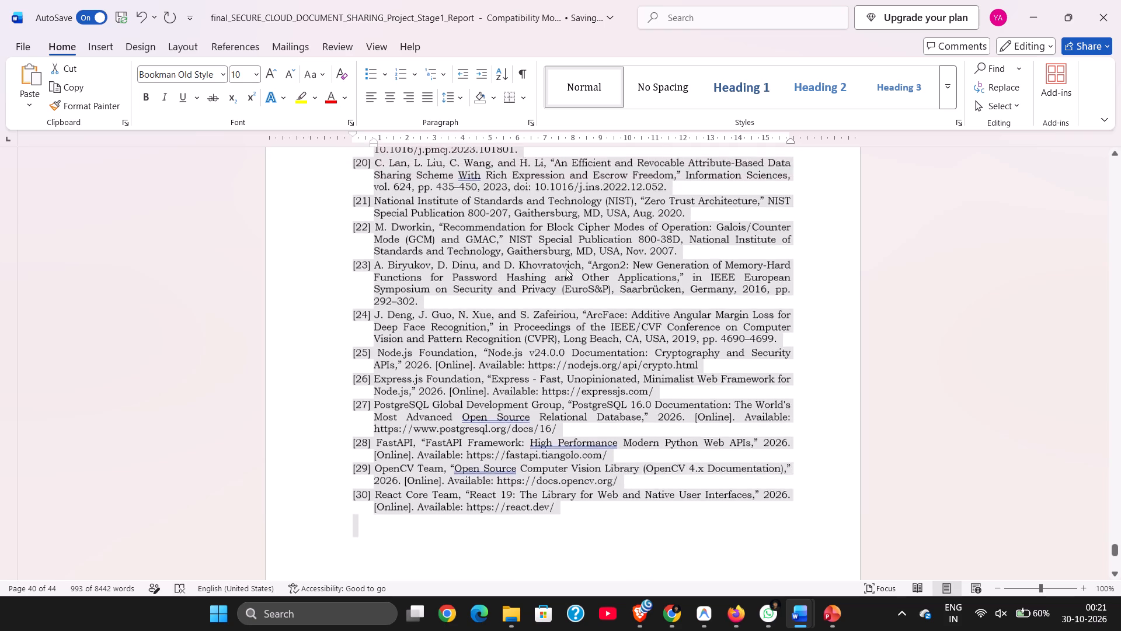
scroll(566, 269, up, 2)
click(496, 286)
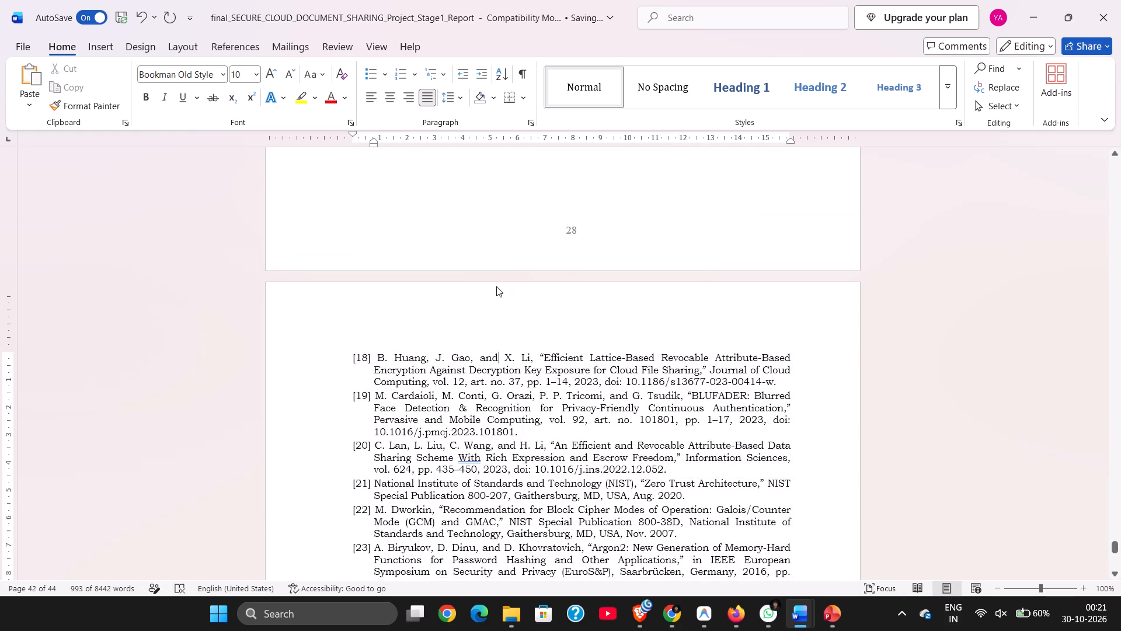
drag(353, 354, 620, 470)
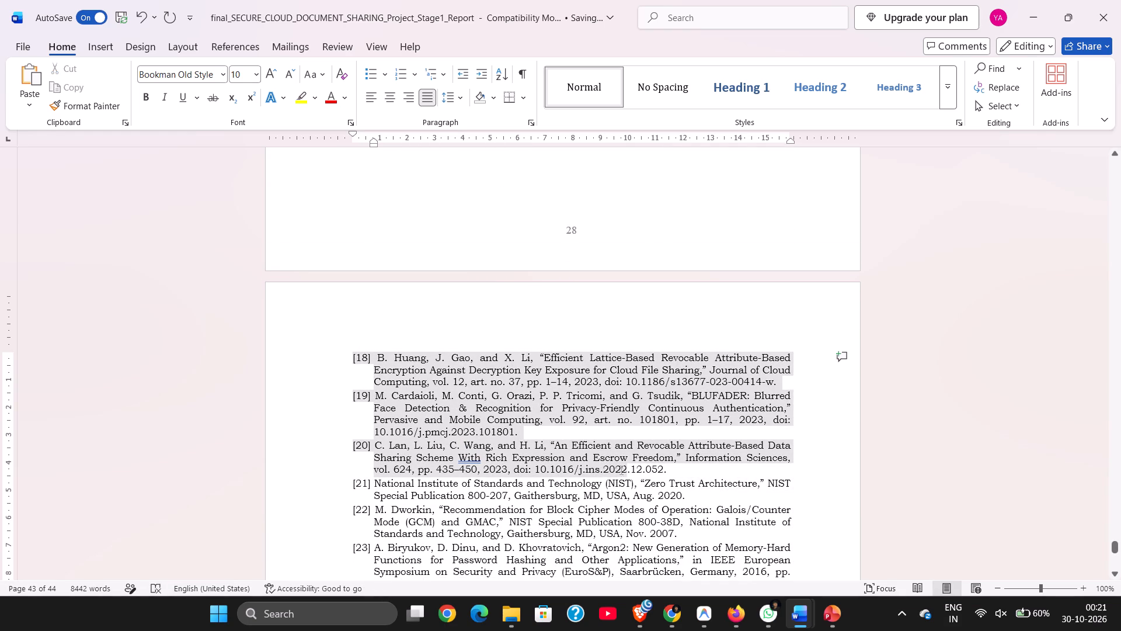
drag(620, 470, 699, 501)
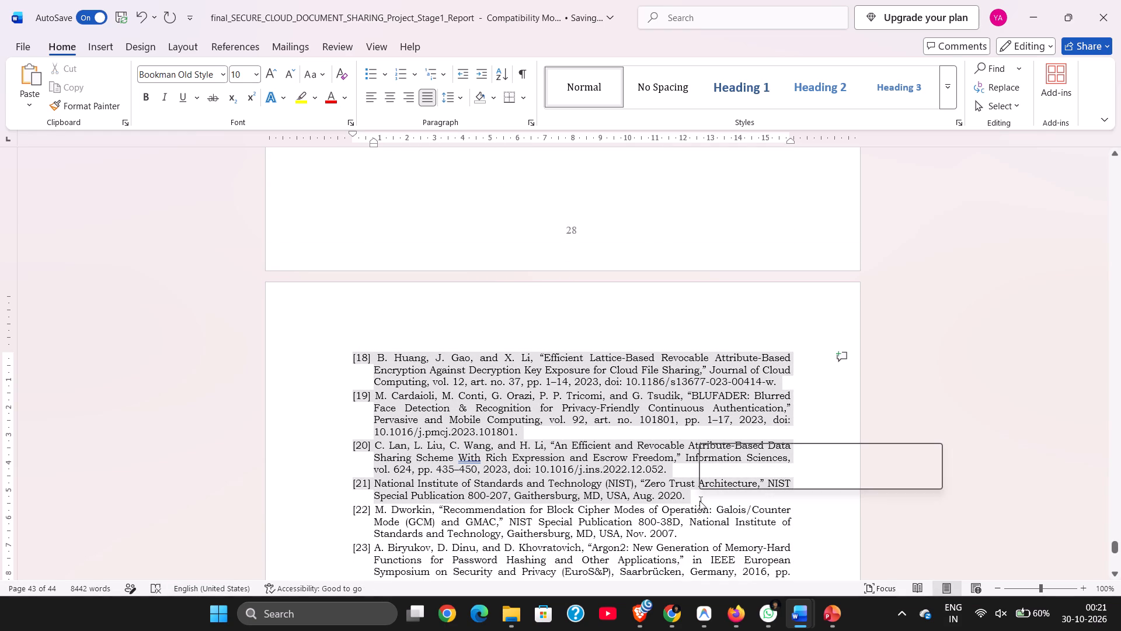
key(ctrl+x)
scroll(699, 501, up, 2)
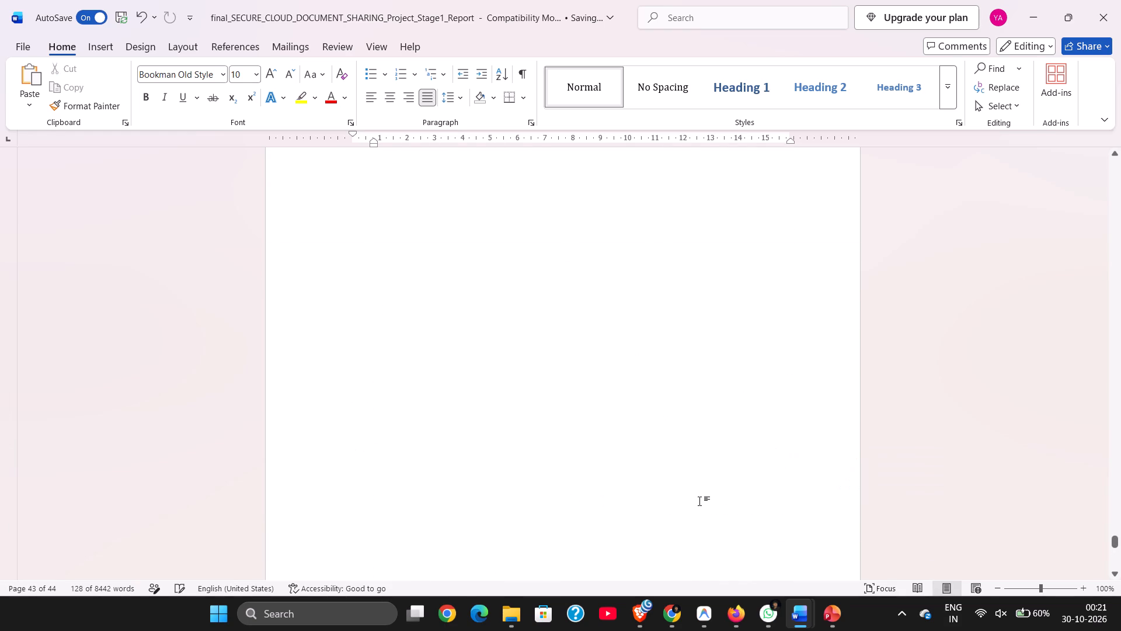
scroll(699, 501, up, 2)
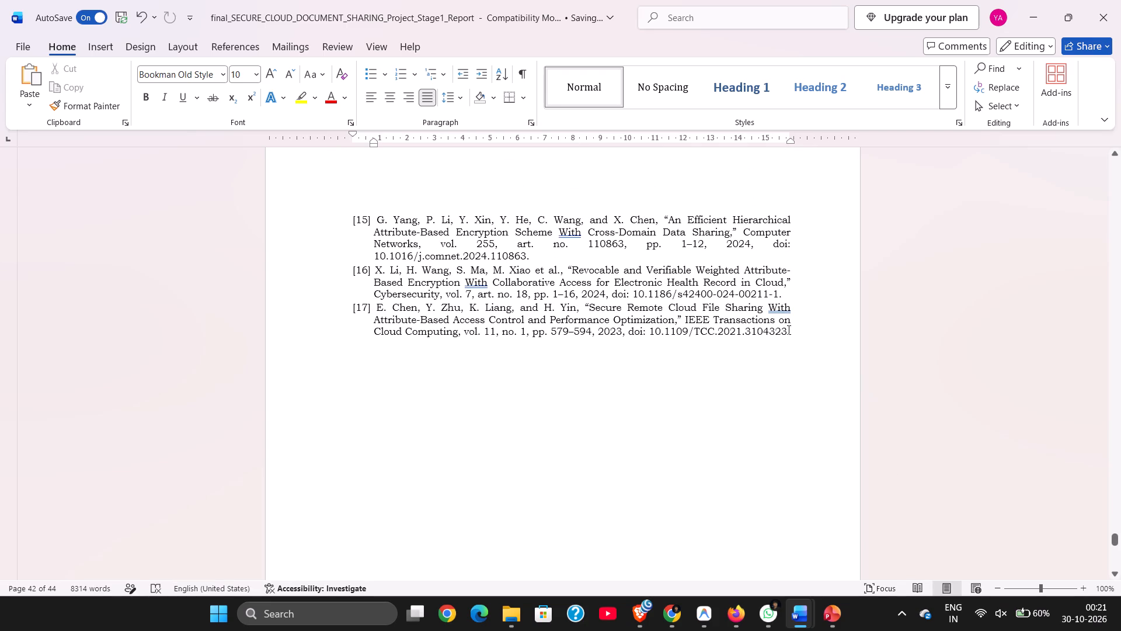
click(788, 330)
key(Right)
key(Return)
key(ctrl+v)
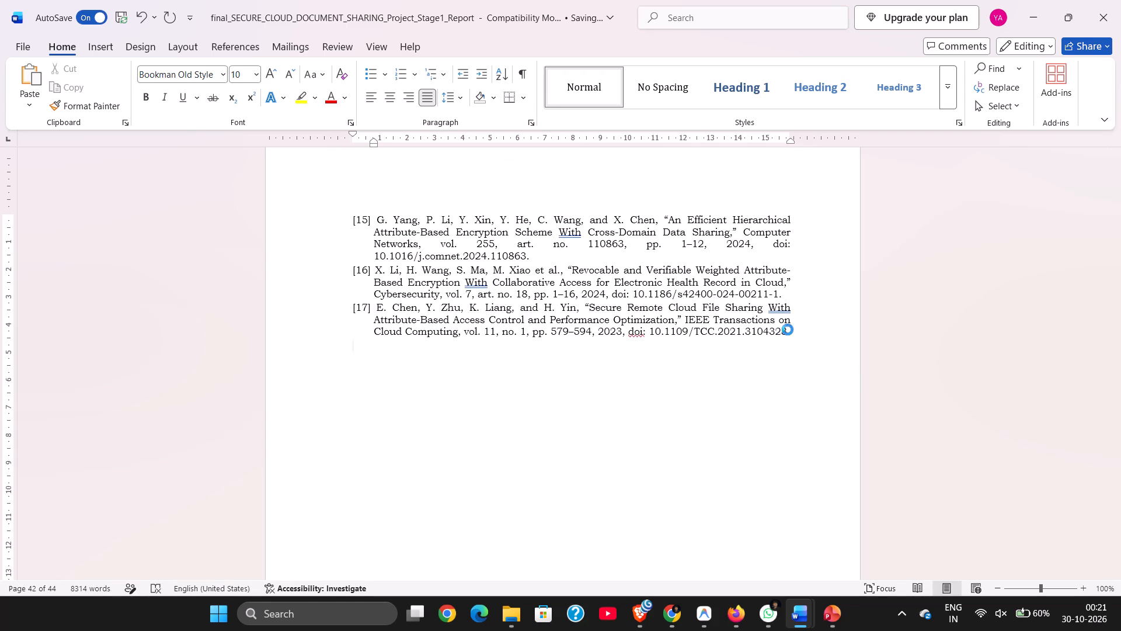
Cut reference entries [22] to [24] and paste them on a new line directly after entry [21] on the preceding page.
scroll(788, 330, down, 2)
scroll(788, 330, right, 1)
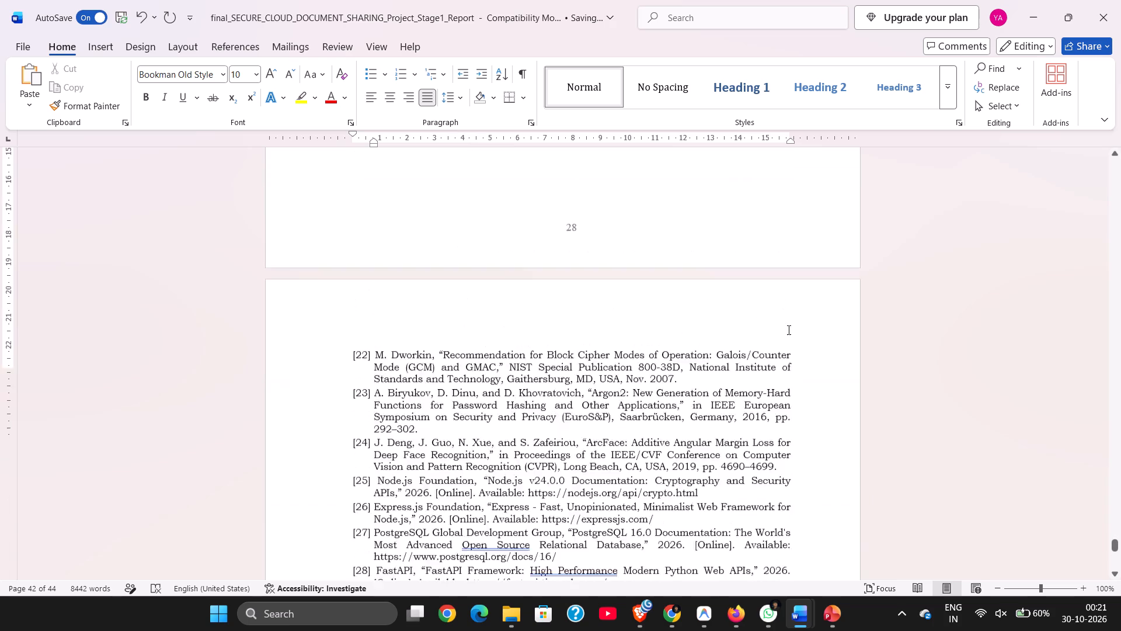
scroll(788, 330, right, 1)
scroll(788, 330, down, 1)
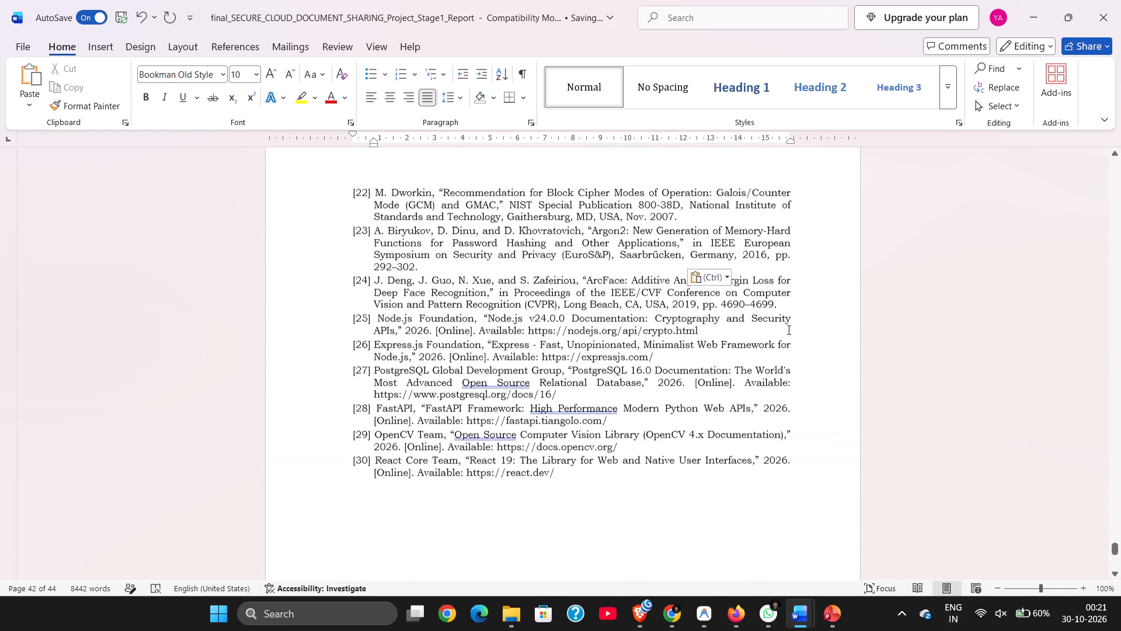
scroll(788, 330, down, 1)
drag(348, 182, 348, 182)
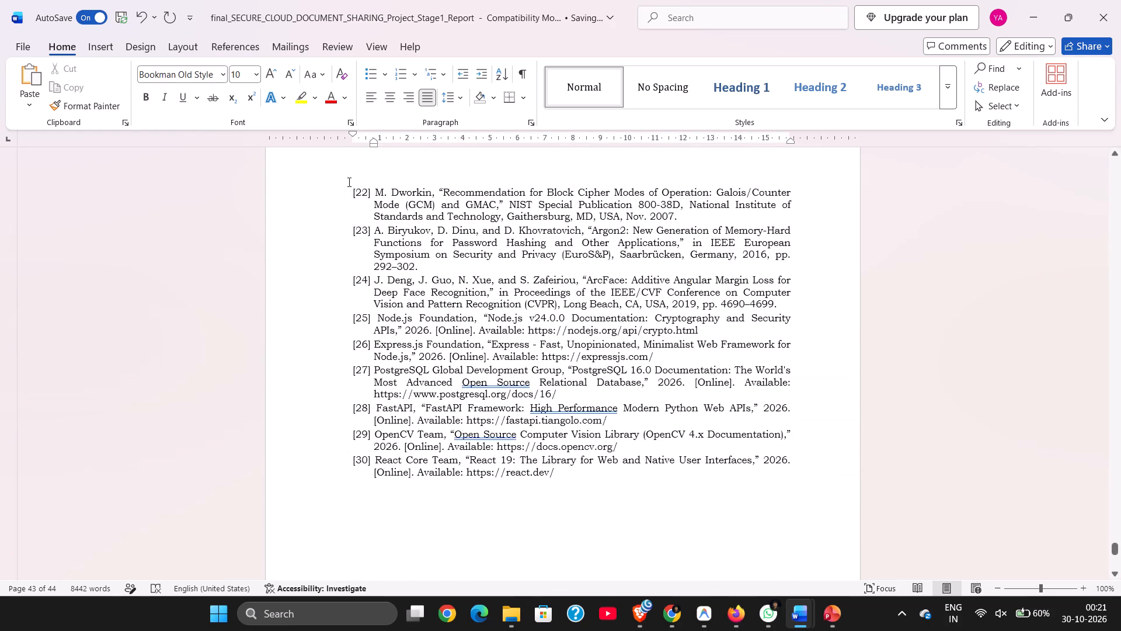
drag(348, 182, 778, 297)
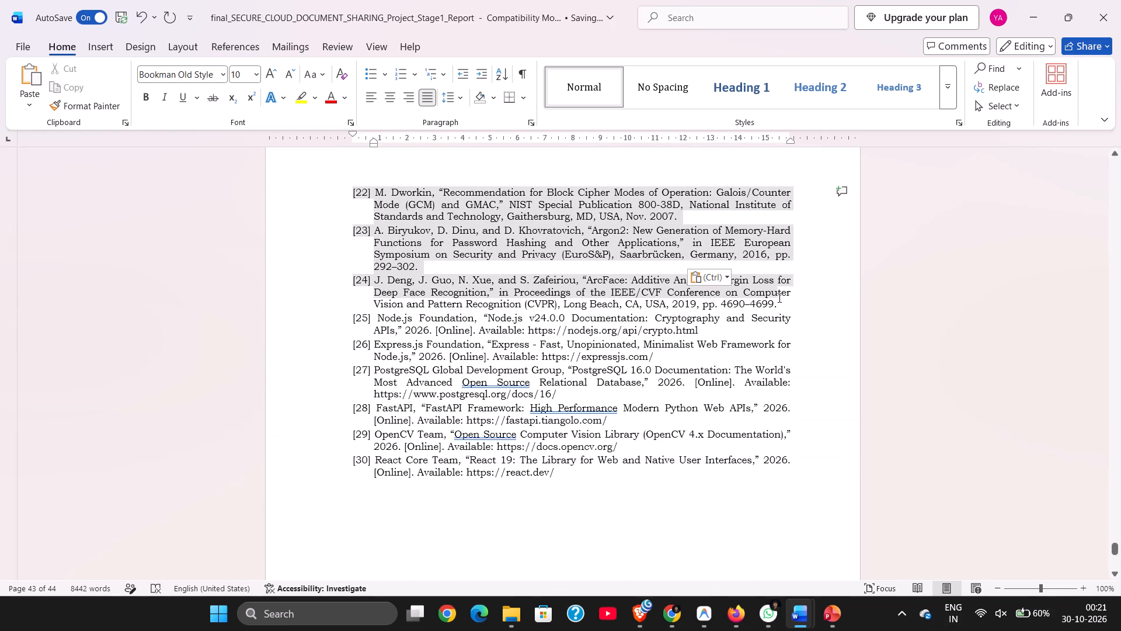
drag(778, 297, 781, 301)
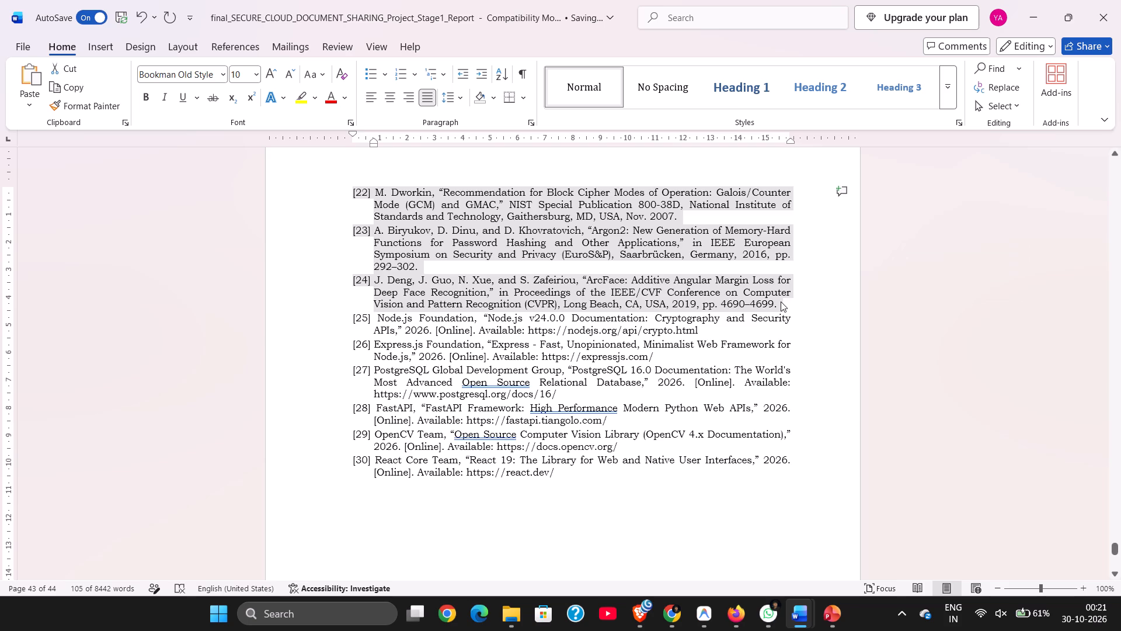
key(ctrl+x)
scroll(781, 301, up, 4)
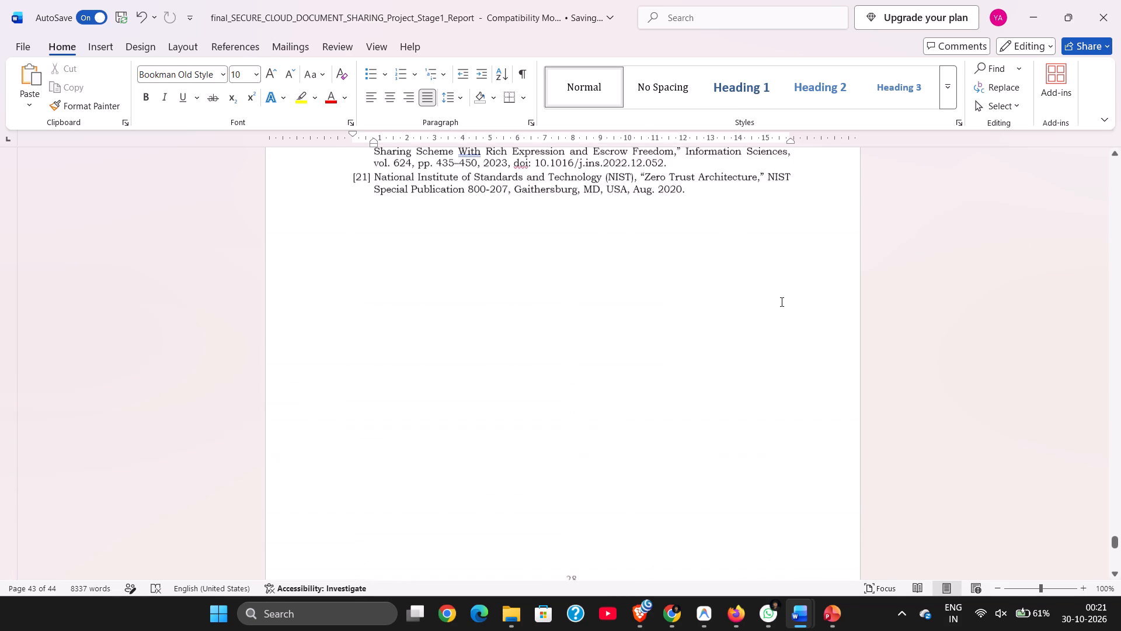
scroll(781, 301, up, 1)
click(716, 322)
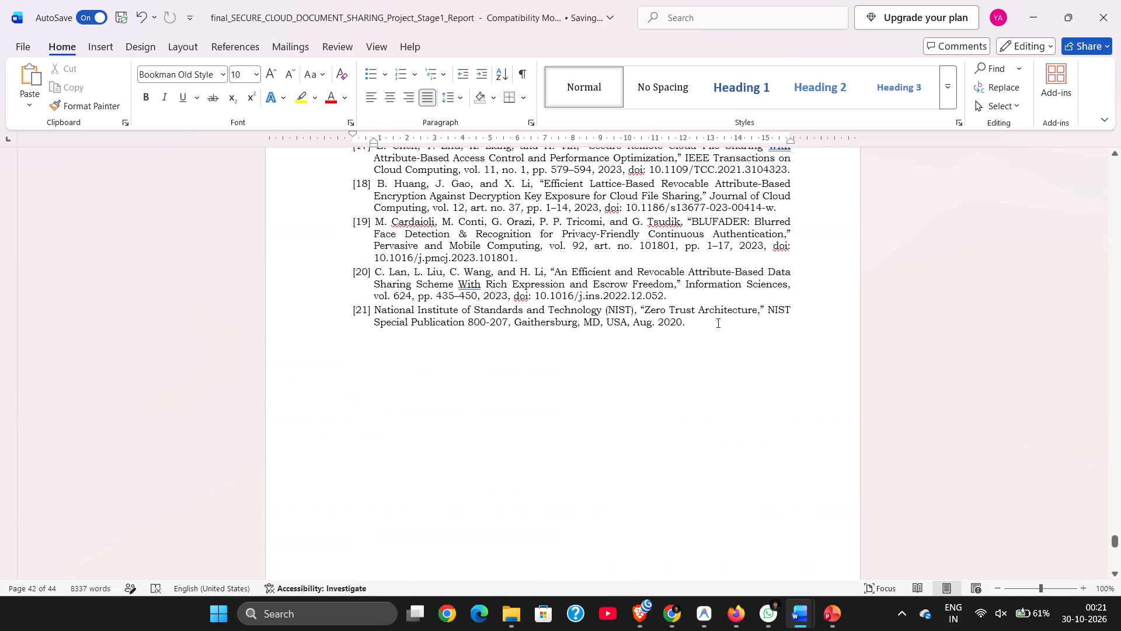
key(Return)
key(ctrl+v)
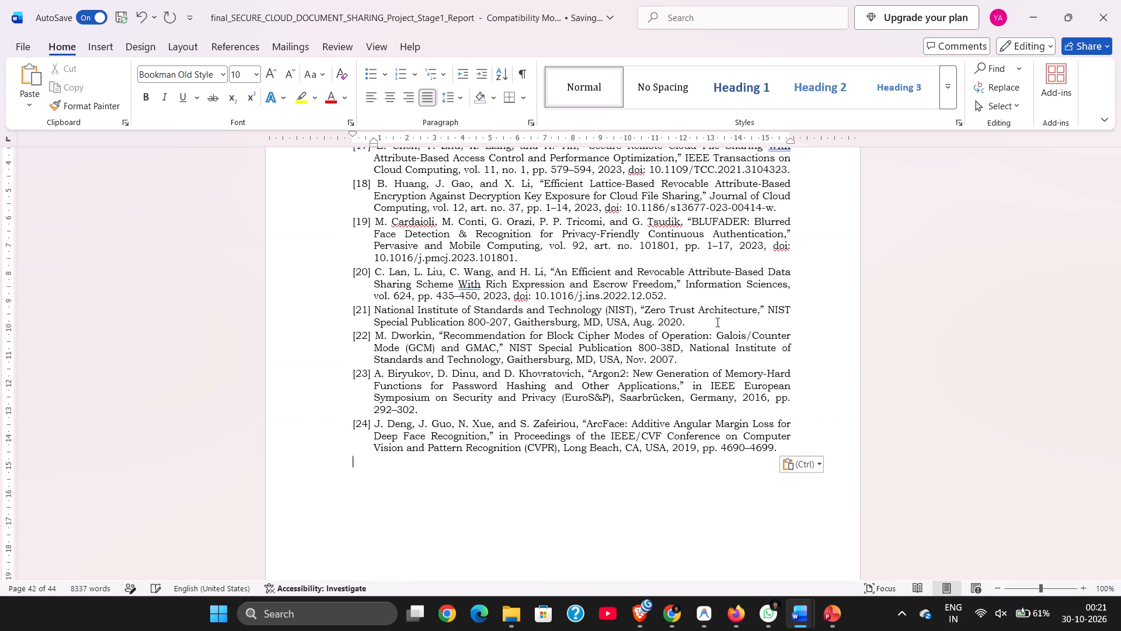
Switch to the StockPro report and examine its reference page layout, page breaks and earlier chapters for comparison, ending back in the Secure Cloud report.
scroll(716, 322, down, 1)
key(alt+Tab)
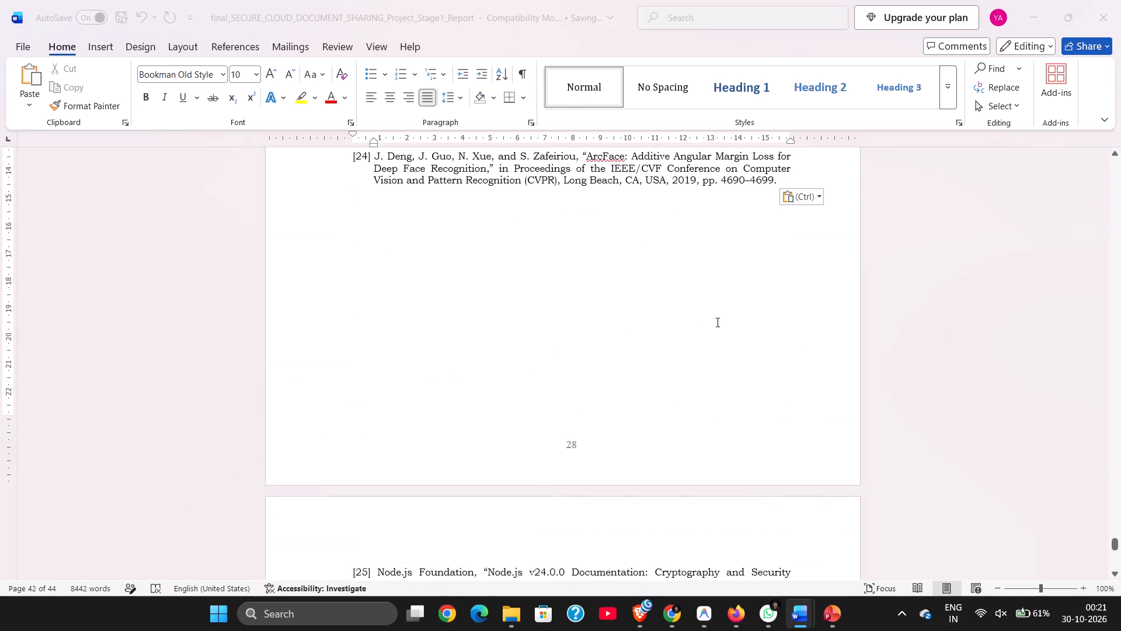
scroll(716, 322, up, 4)
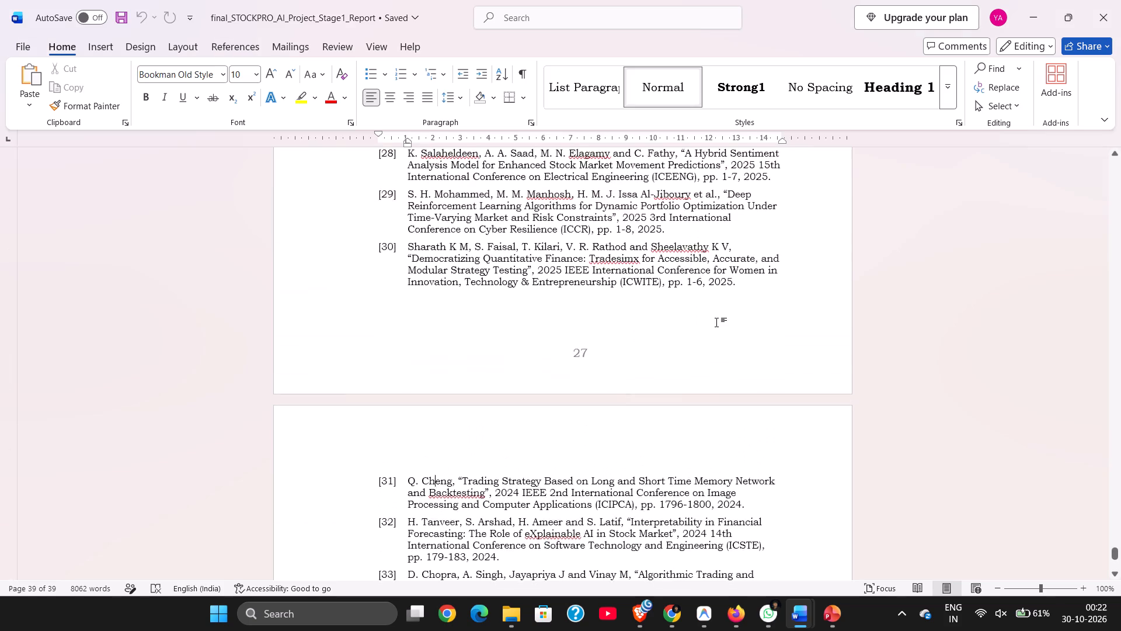
scroll(716, 322, up, 1)
scroll(716, 322, down, 2)
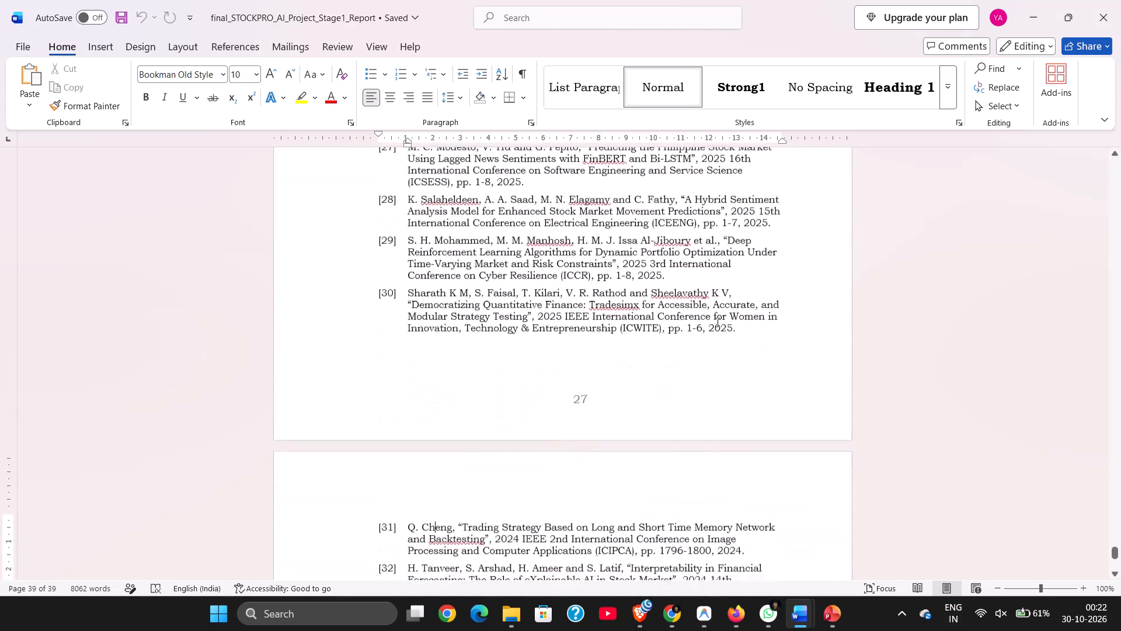
scroll(716, 322, down, 6)
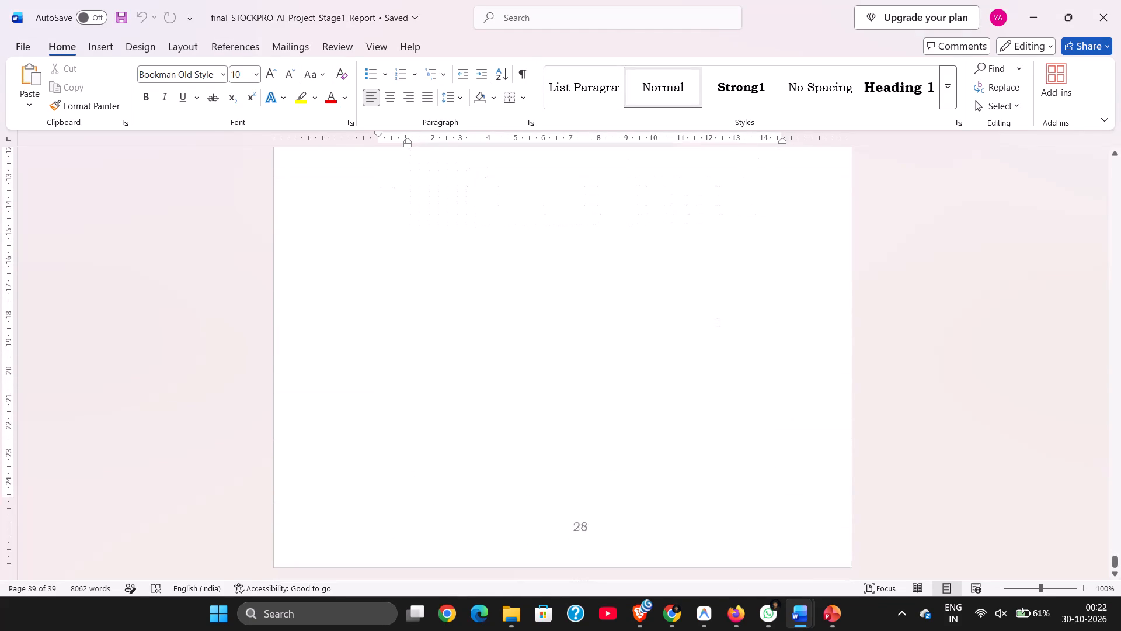
scroll(716, 322, up, 14)
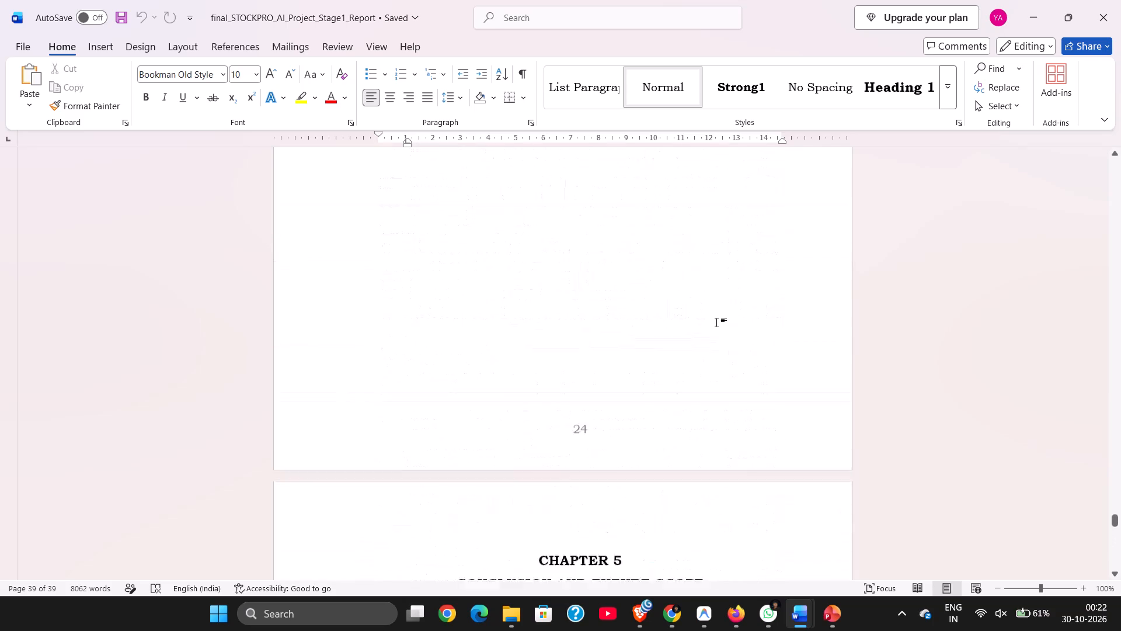
scroll(716, 322, up, 3)
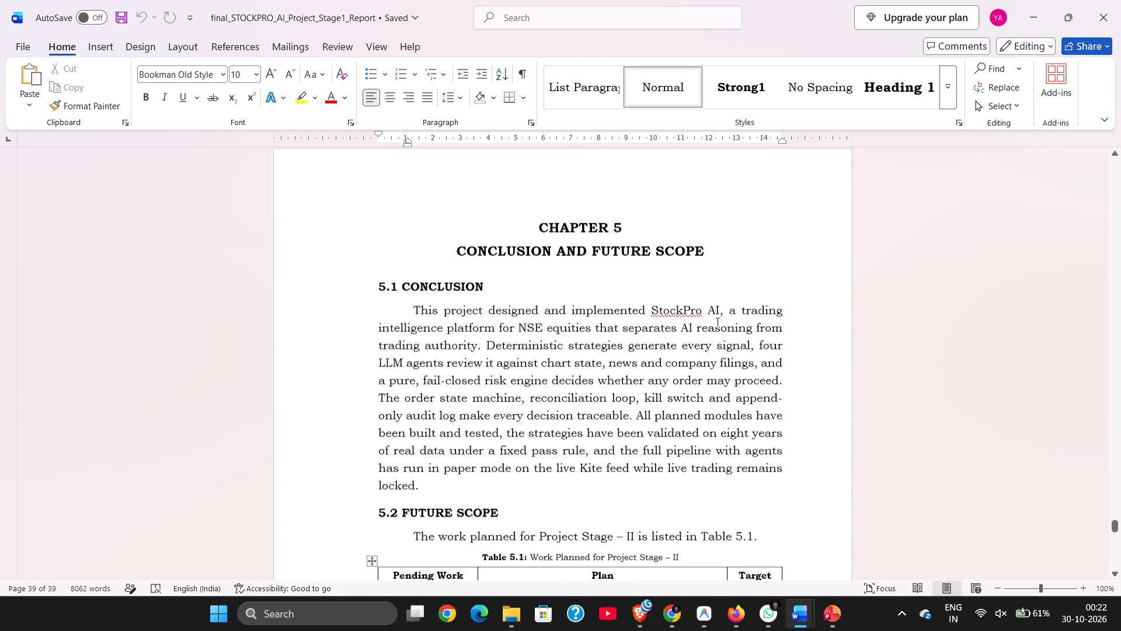
scroll(716, 322, up, 7)
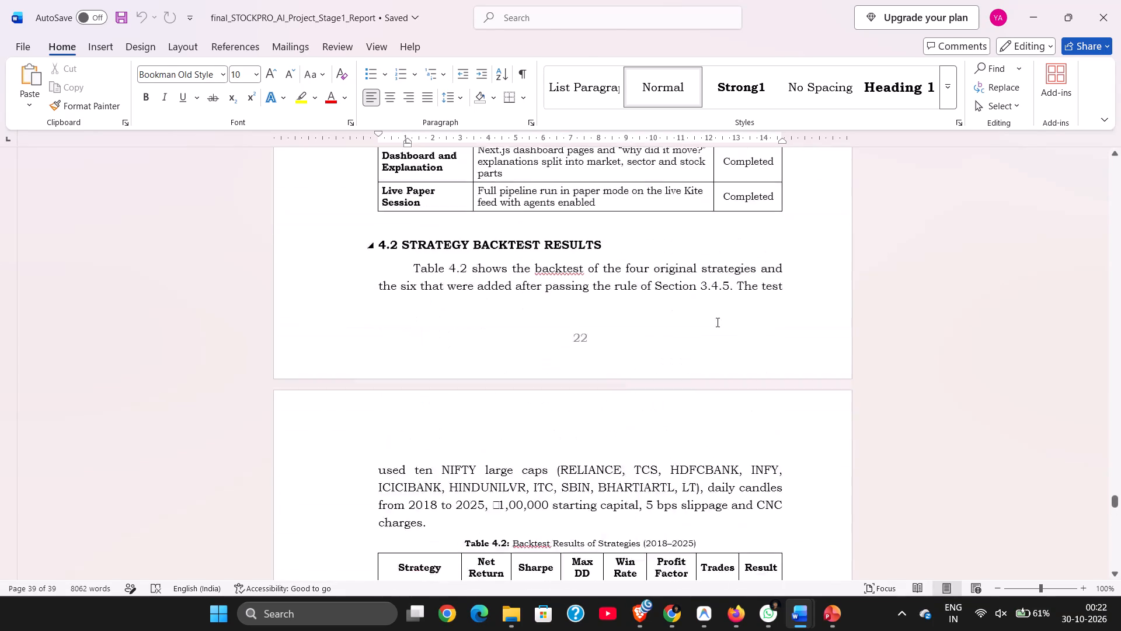
scroll(716, 322, up, 7)
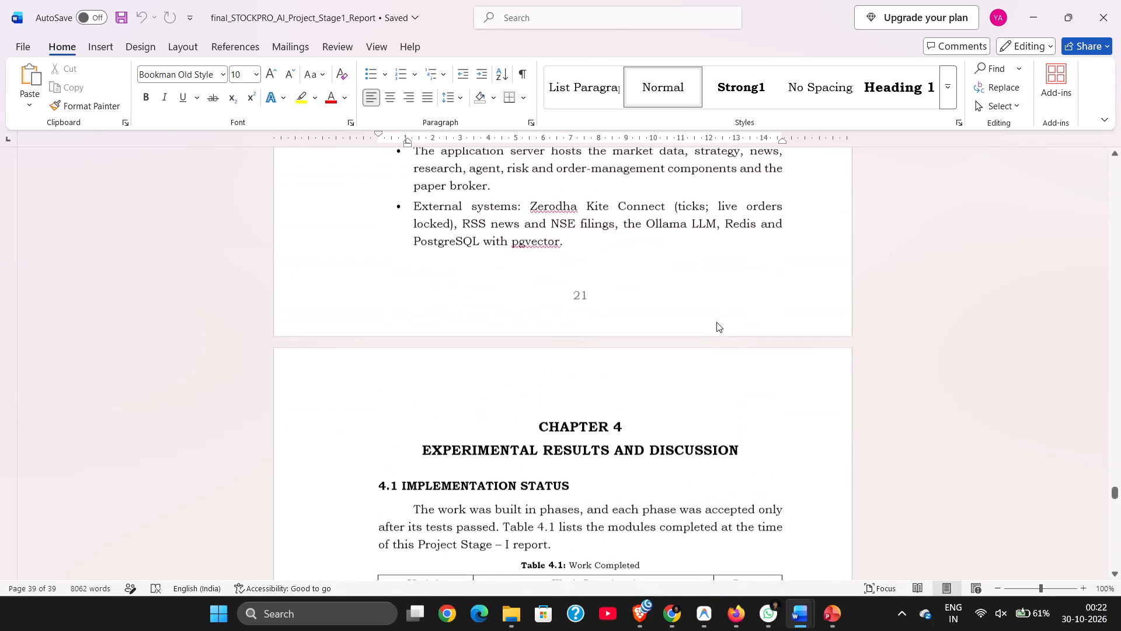
scroll(716, 322, up, 3)
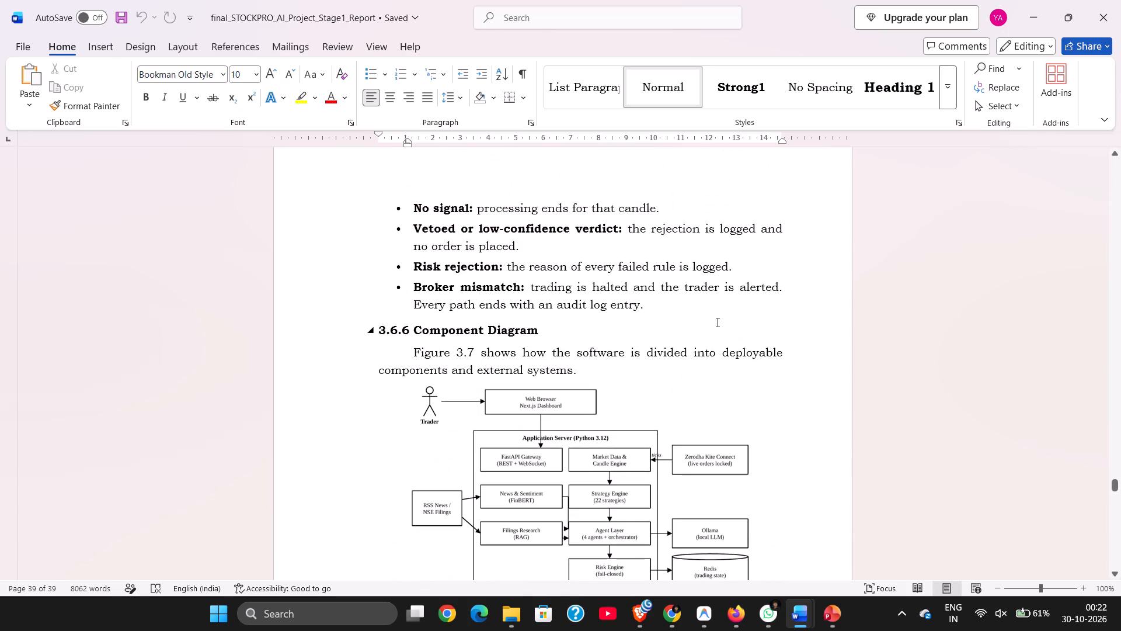
scroll(716, 322, up, 1)
key(alt+Tab)
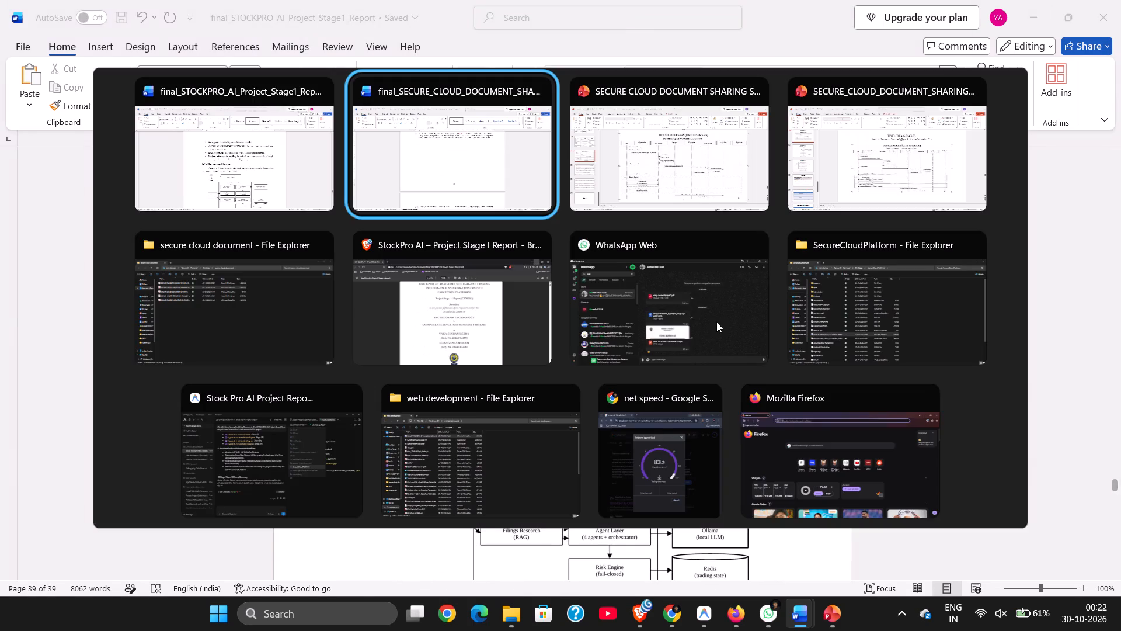
Examine how reference entries [1] to [33] are distributed over the pages up to the end of the document.
scroll(716, 322, down, 2)
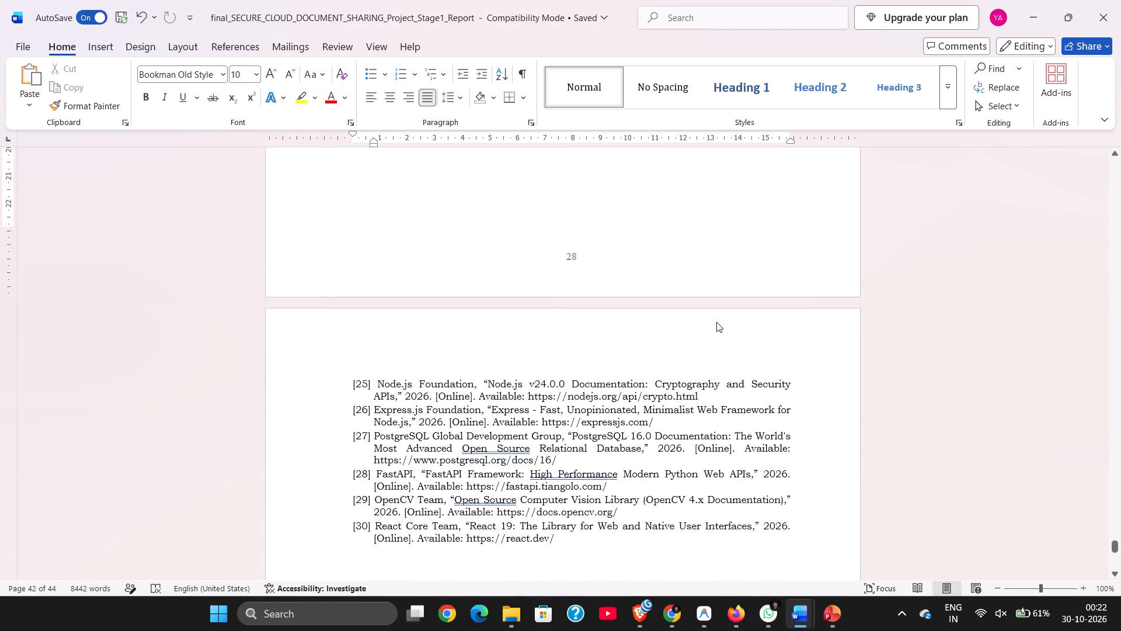
scroll(716, 322, up, 2)
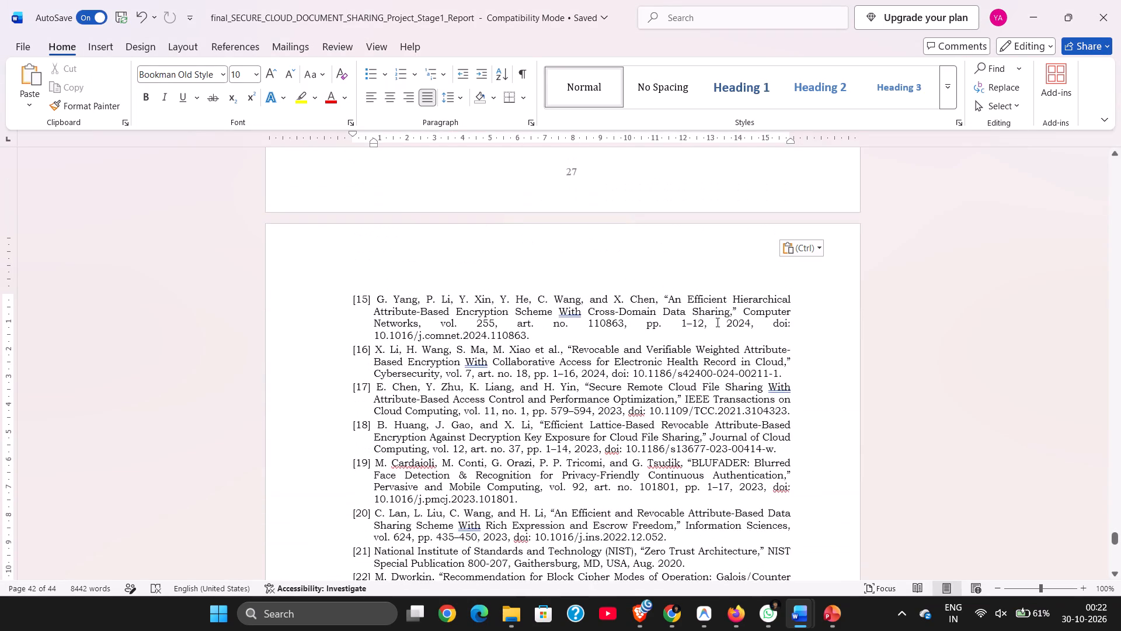
scroll(716, 322, up, 2)
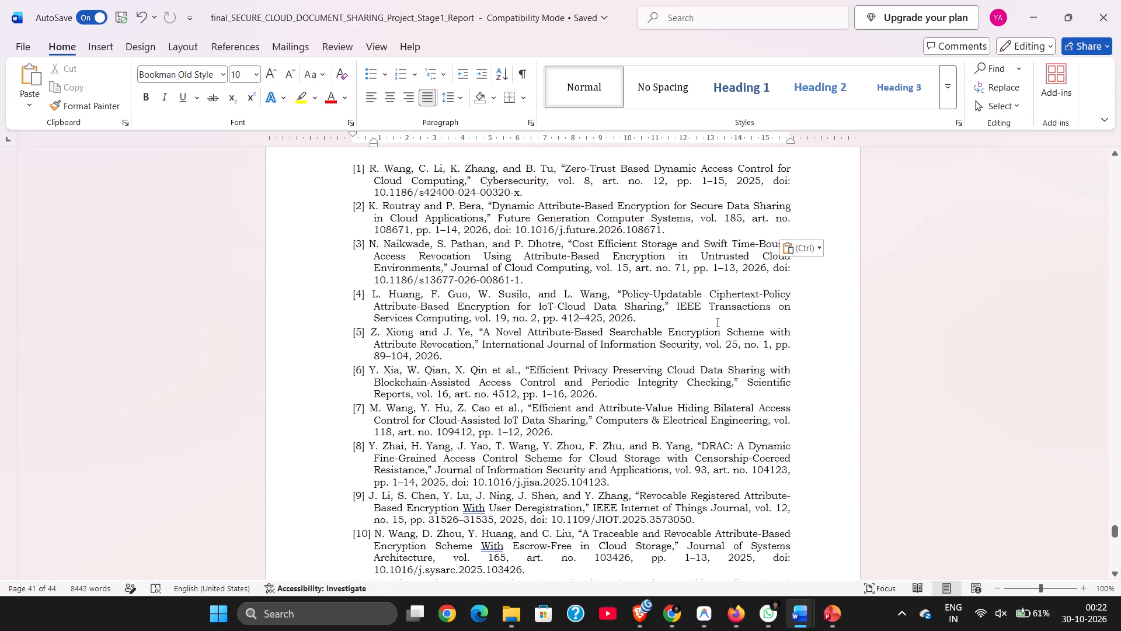
scroll(716, 322, down, 5)
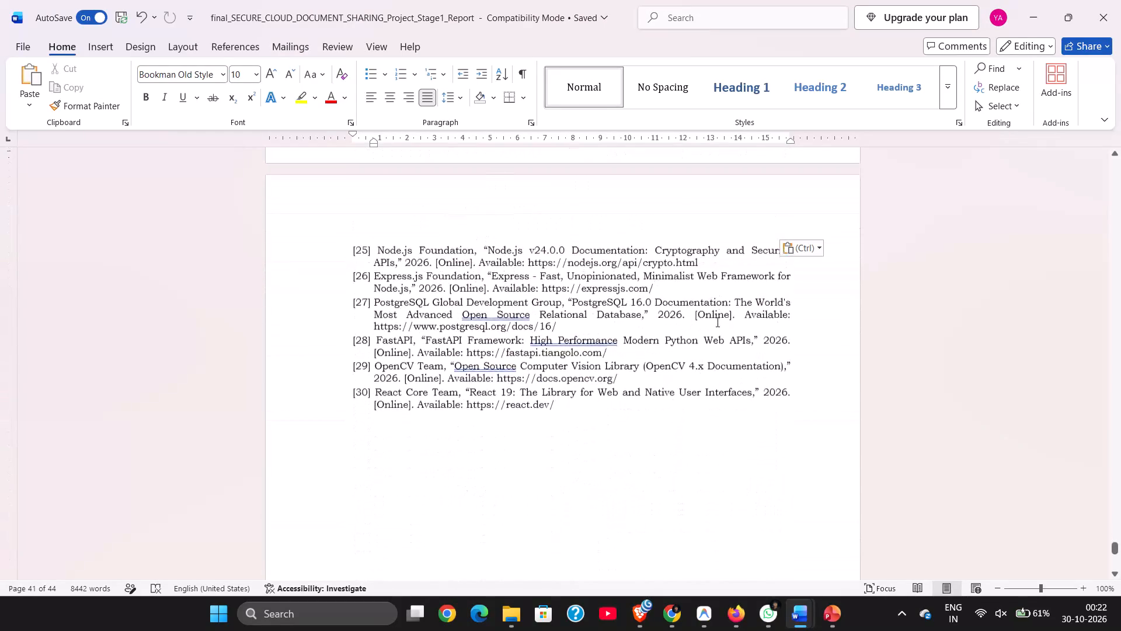
scroll(628, 415, down, 2)
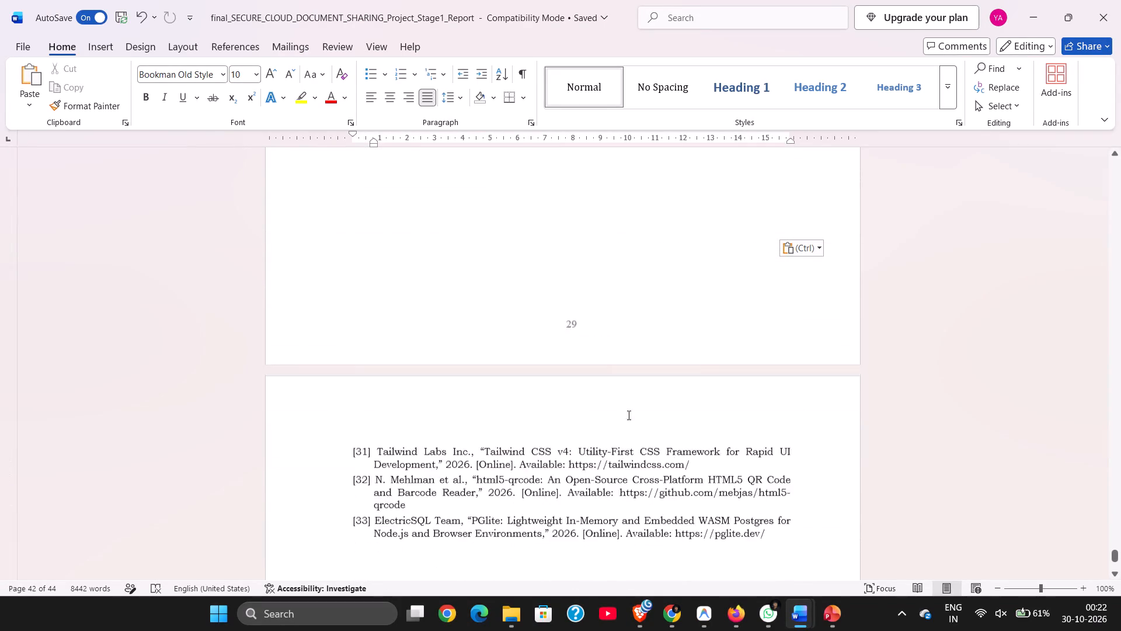
scroll(628, 415, down, 2)
Cut reference entries [25] to [29] and paste them on a new line directly after entry [24] on the preceding page.
scroll(628, 415, up, 5)
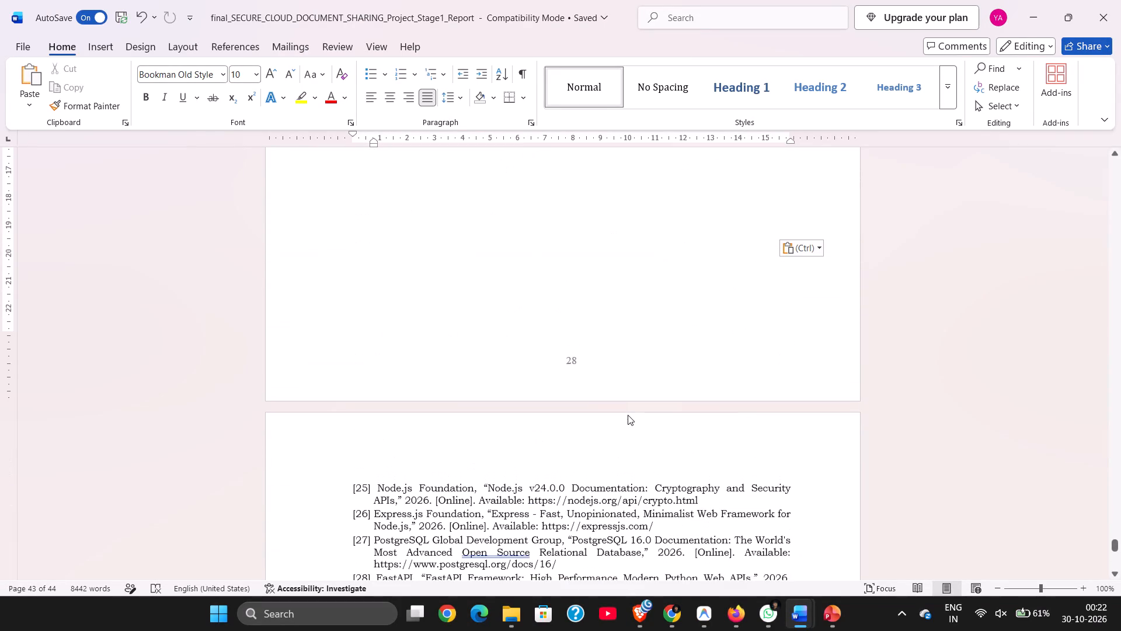
scroll(628, 415, up, 3)
scroll(628, 415, down, 1)
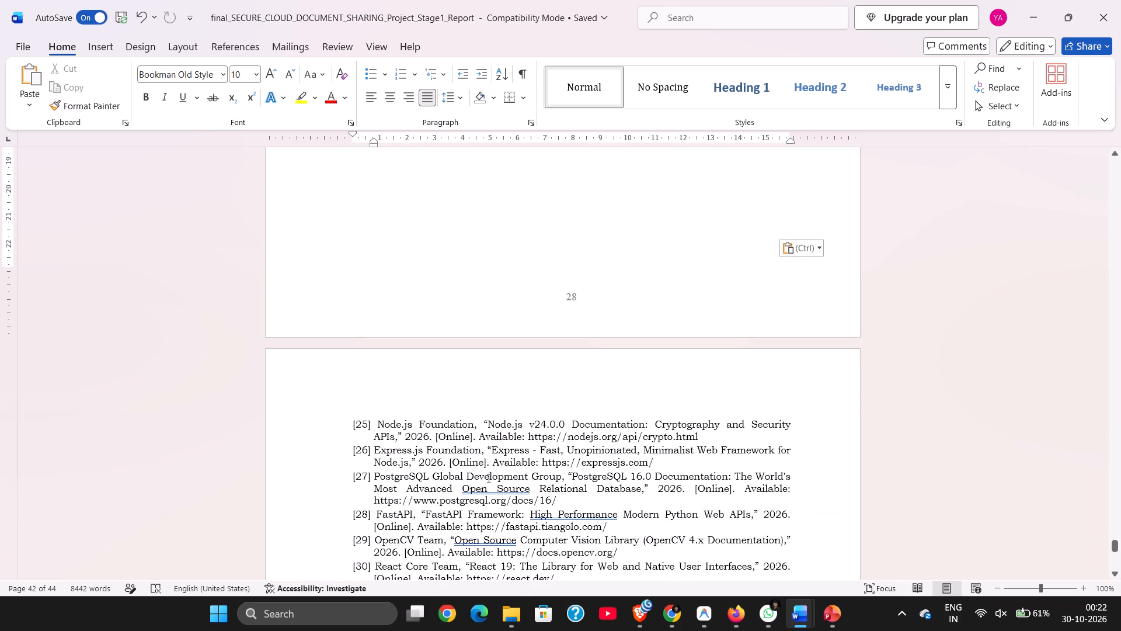
drag(349, 419, 733, 524)
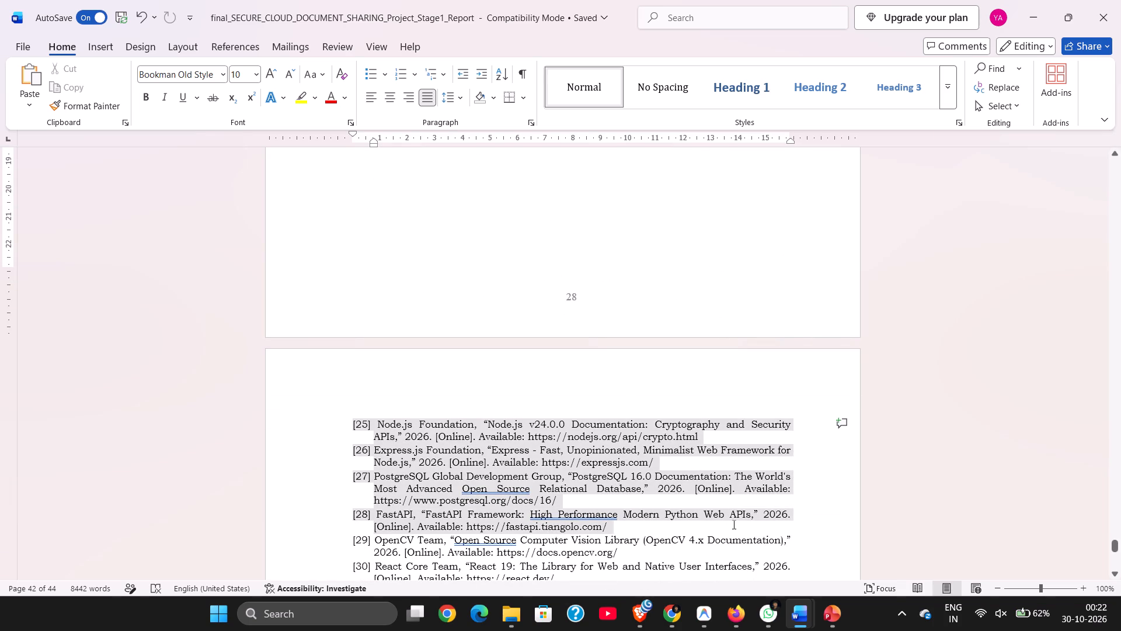
drag(733, 524, 709, 556)
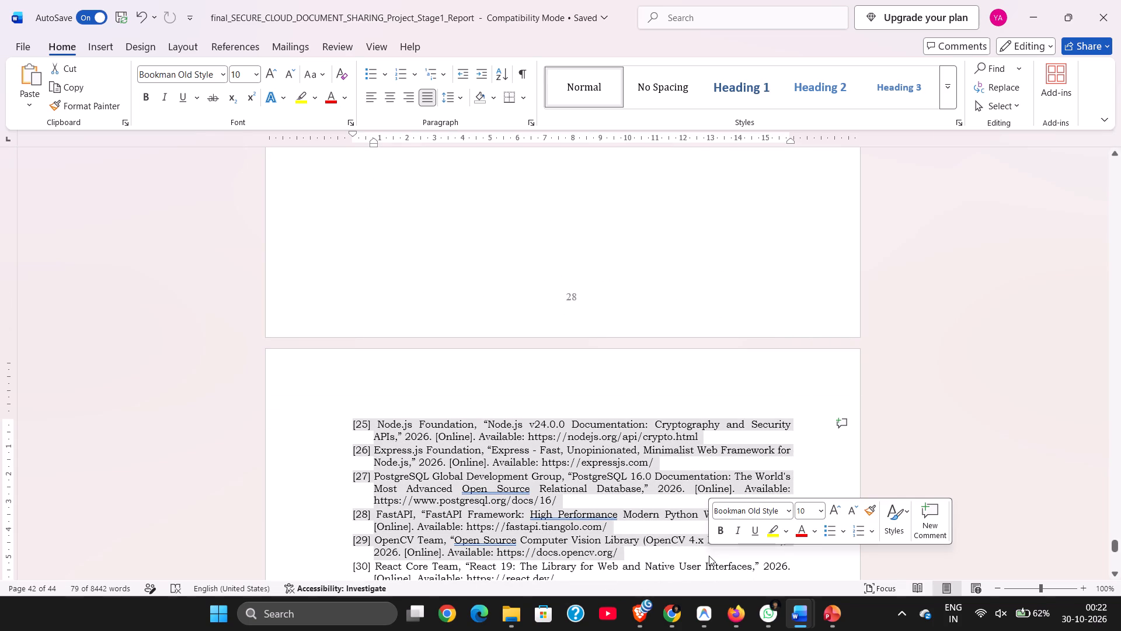
key(ctrl+x)
scroll(709, 556, up, 3)
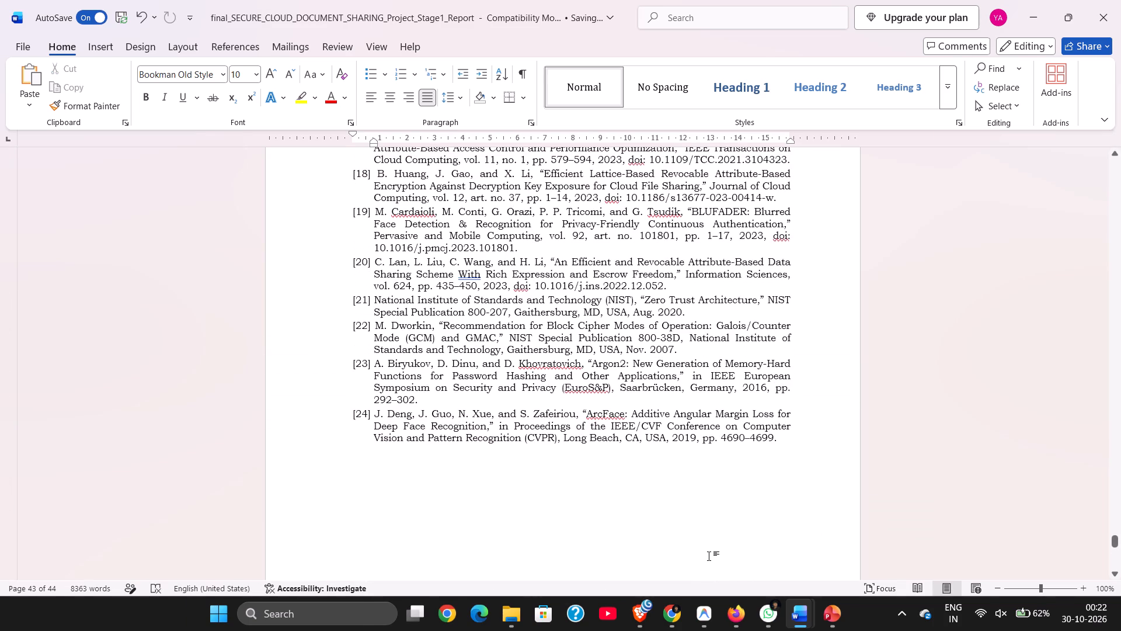
click(791, 442)
key(Return)
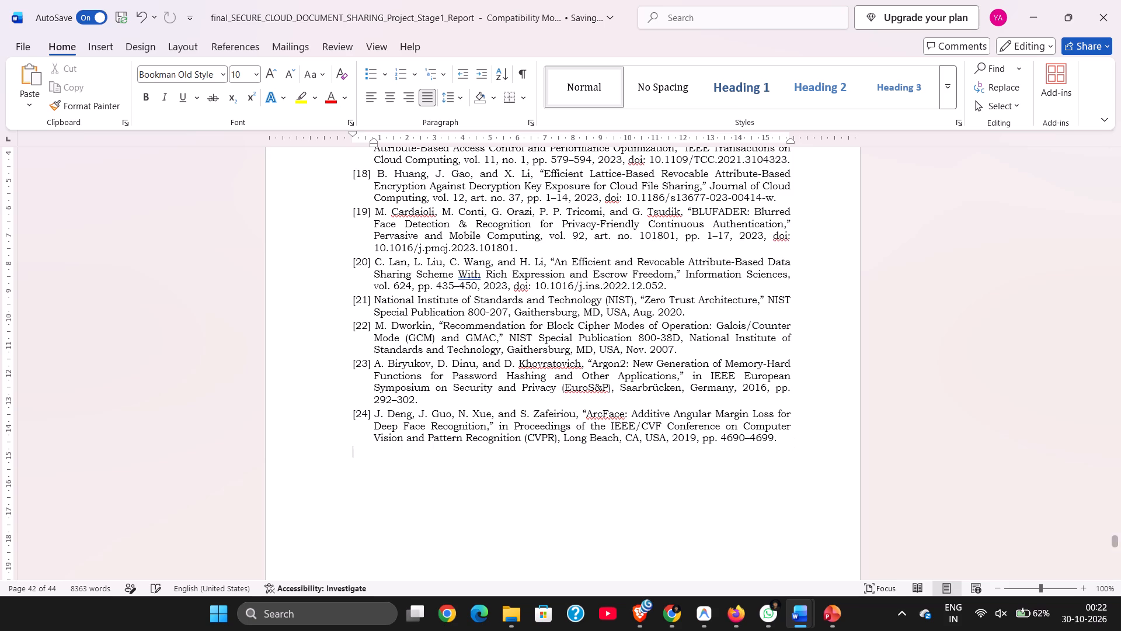
key(ctrl+v)
Move reference entry [30] to the empty line directly after entry [29] on the preceding page.
scroll(791, 442, down, 1)
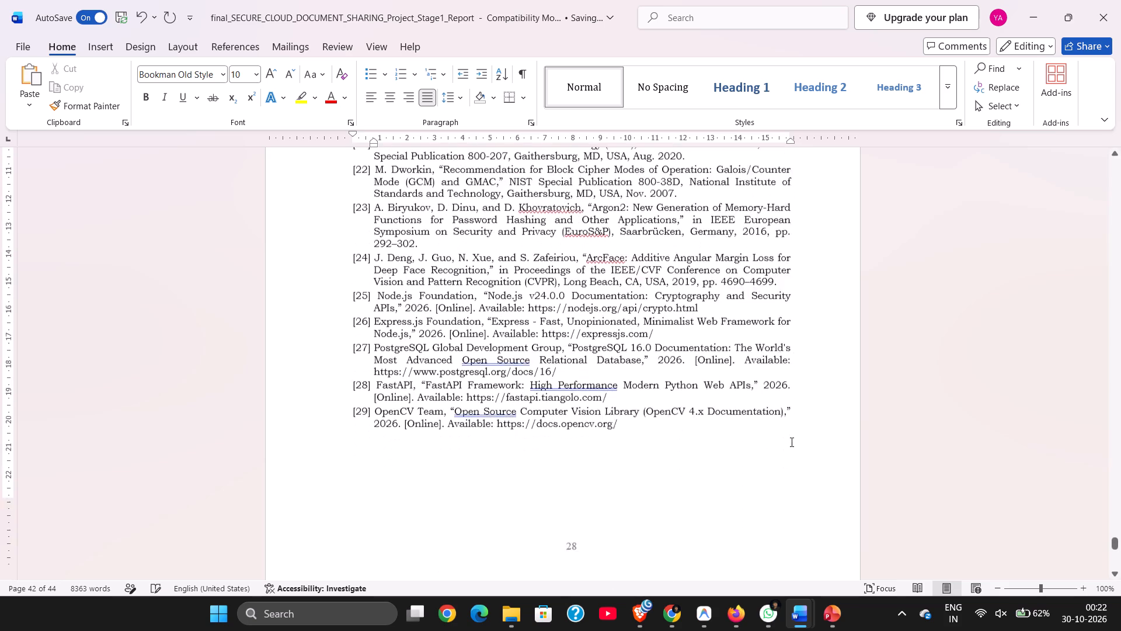
scroll(791, 442, down, 2)
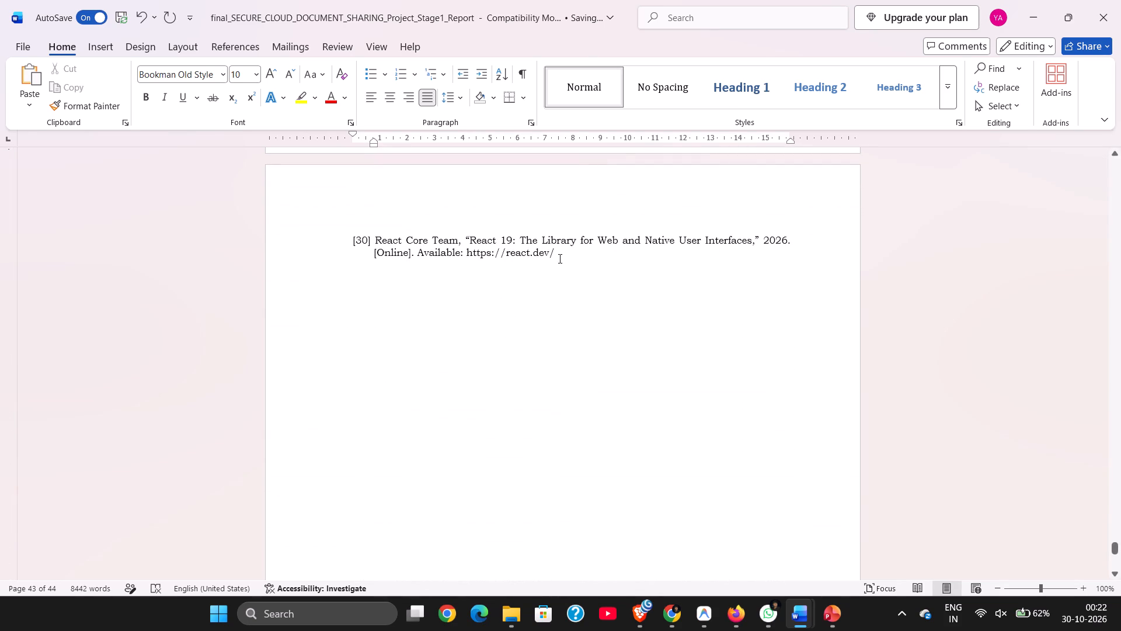
drag(559, 258, 339, 238)
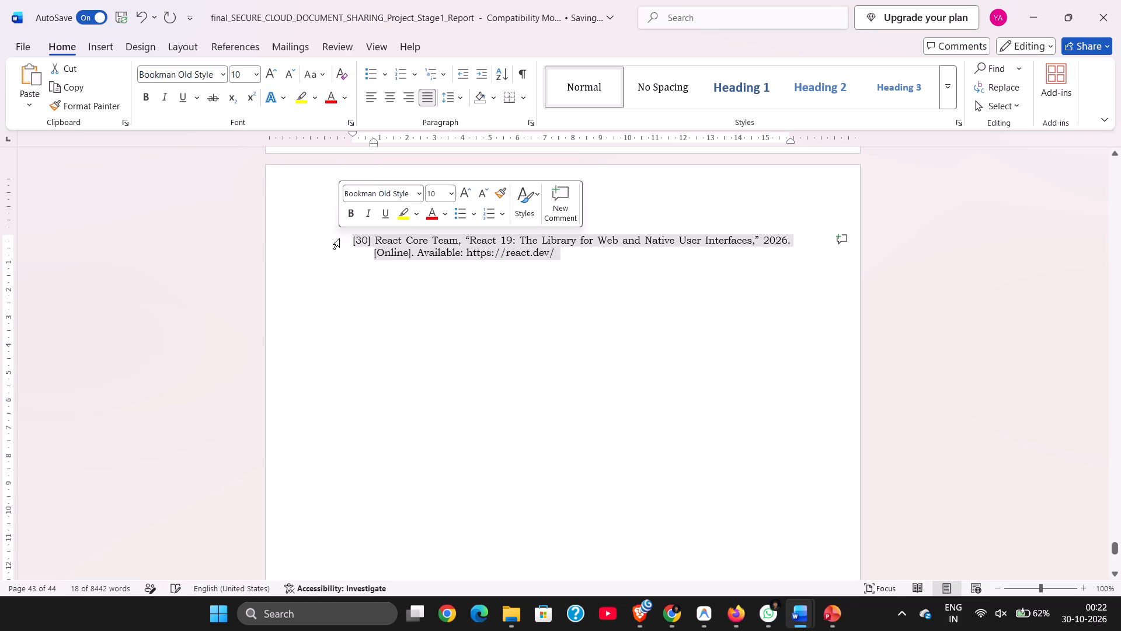
key(ctrl+x)
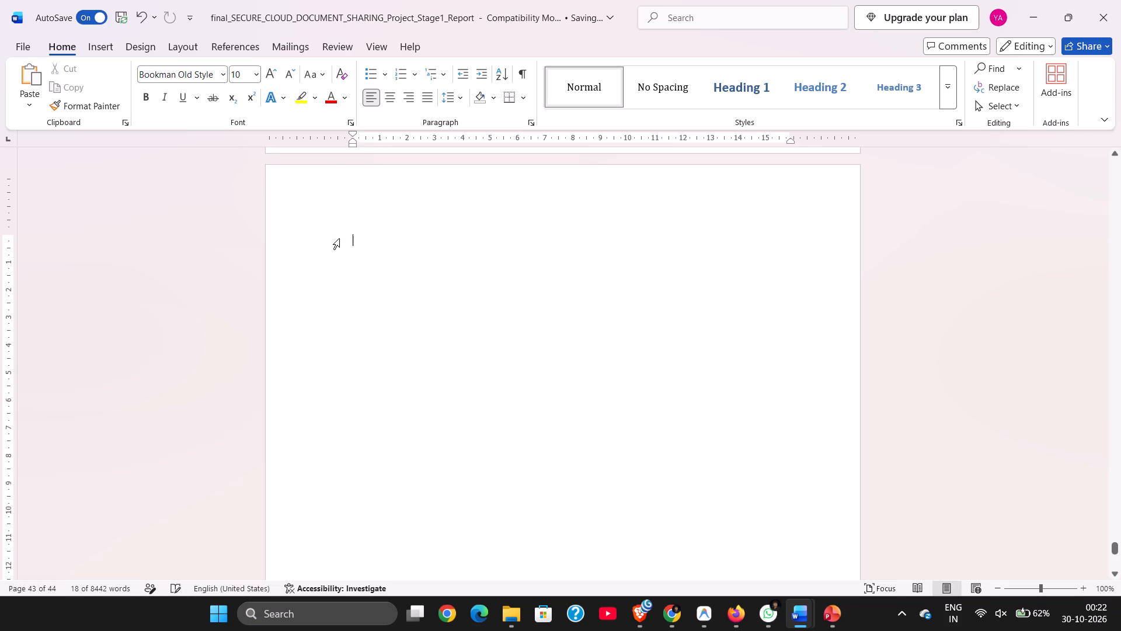
scroll(339, 238, up, 2)
click(640, 202)
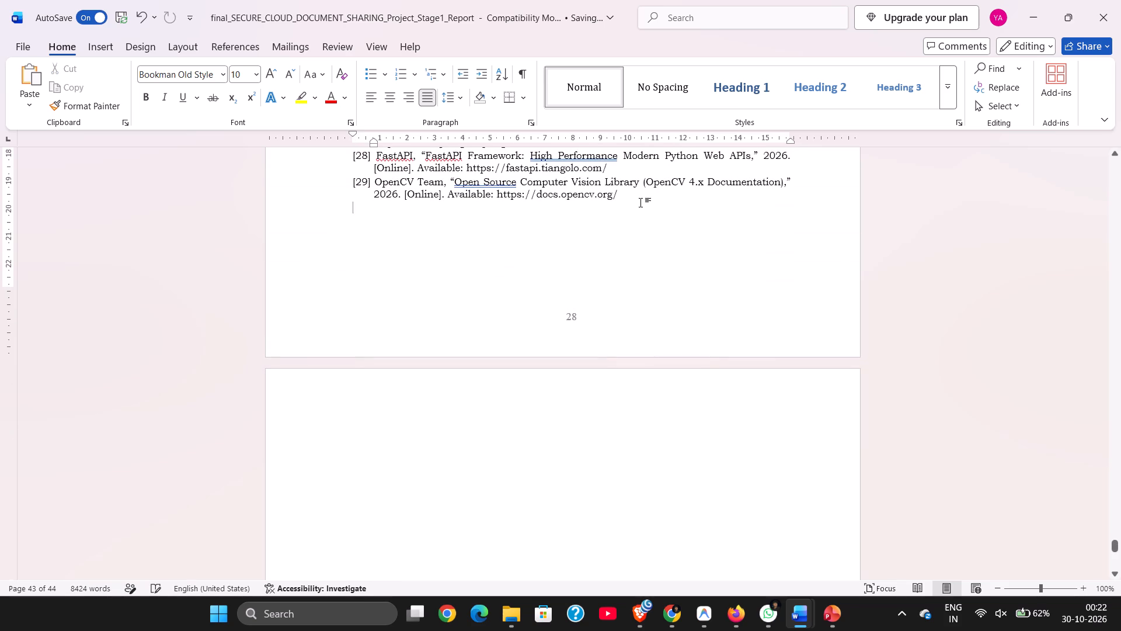
key(ctrl+v)
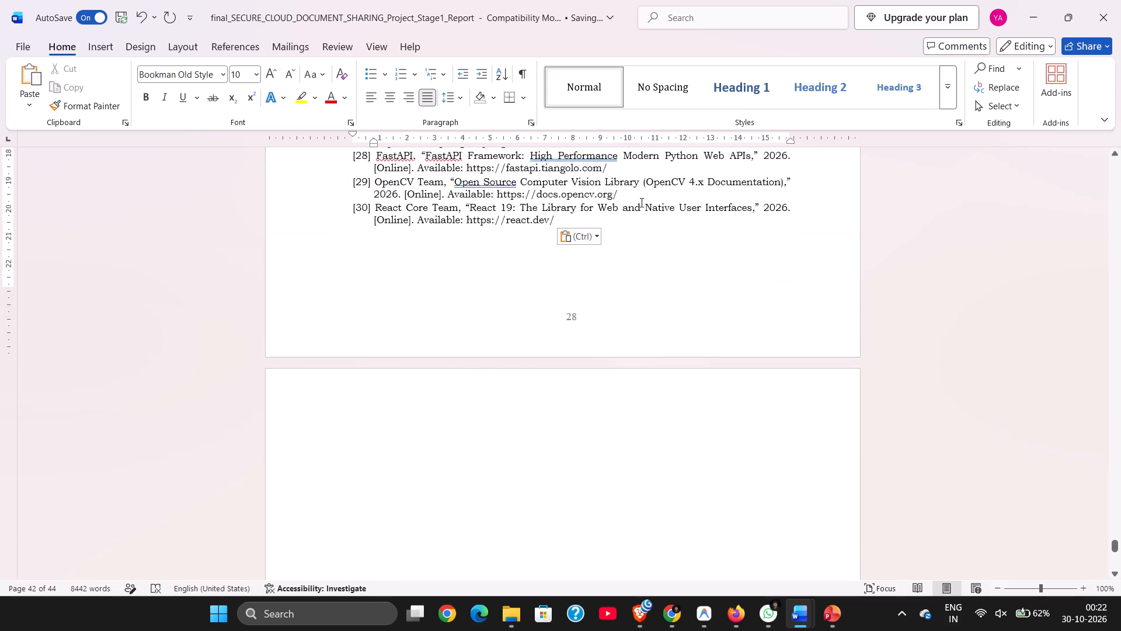
Cut reference entry [31] from the last page and paste it on a new line directly after entry [30].
scroll(640, 202, down, 4)
scroll(640, 202, up, 1)
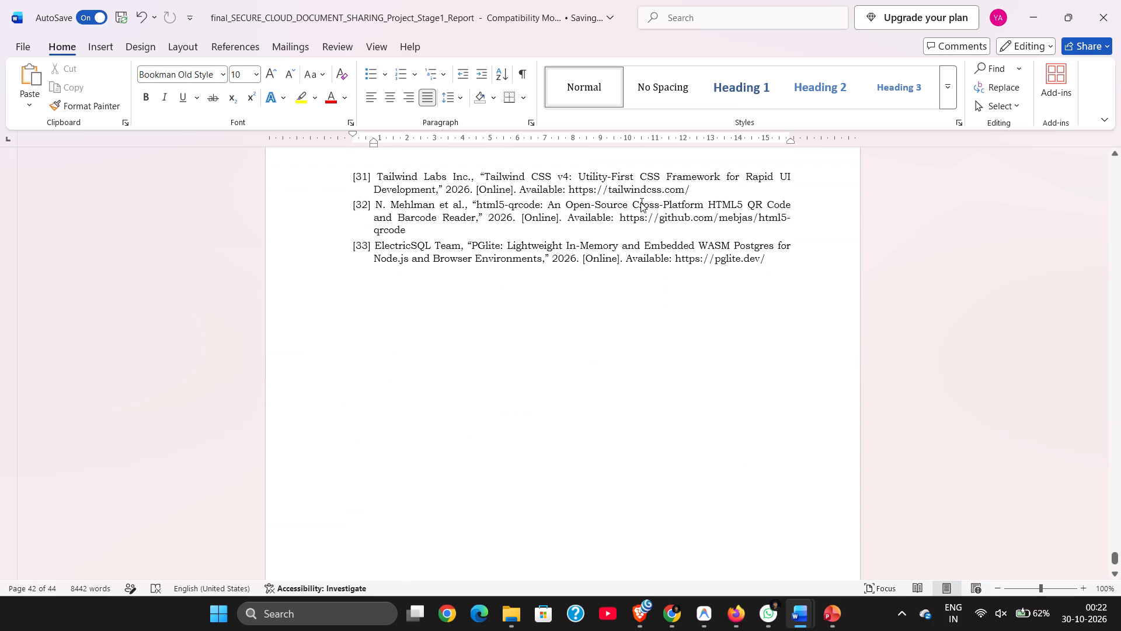
scroll(640, 202, up, 1)
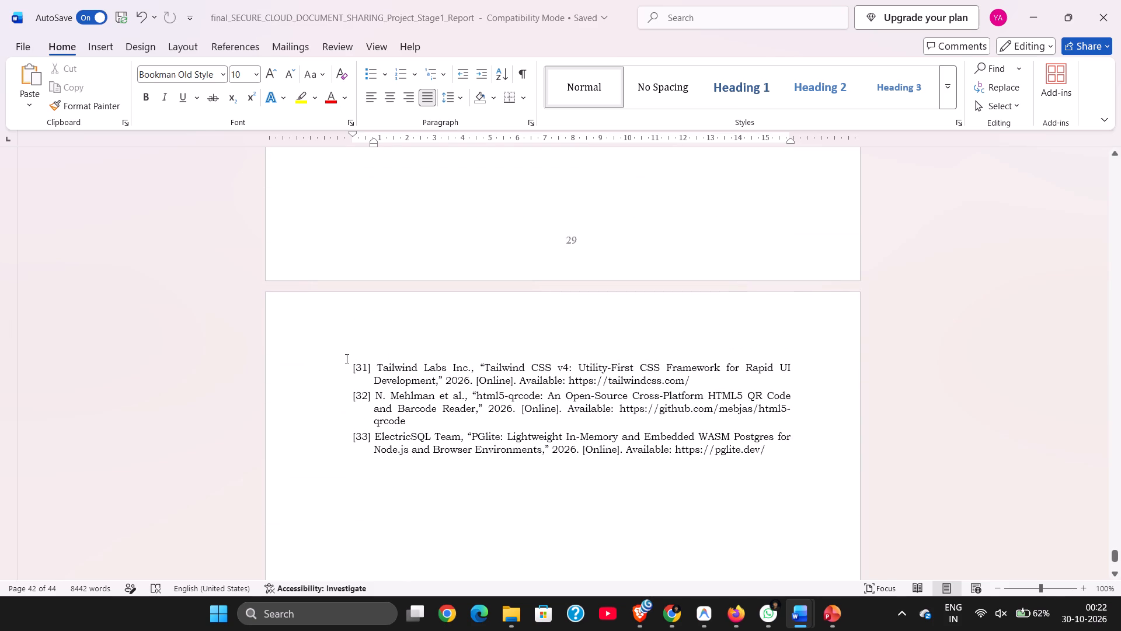
drag(346, 358, 781, 449)
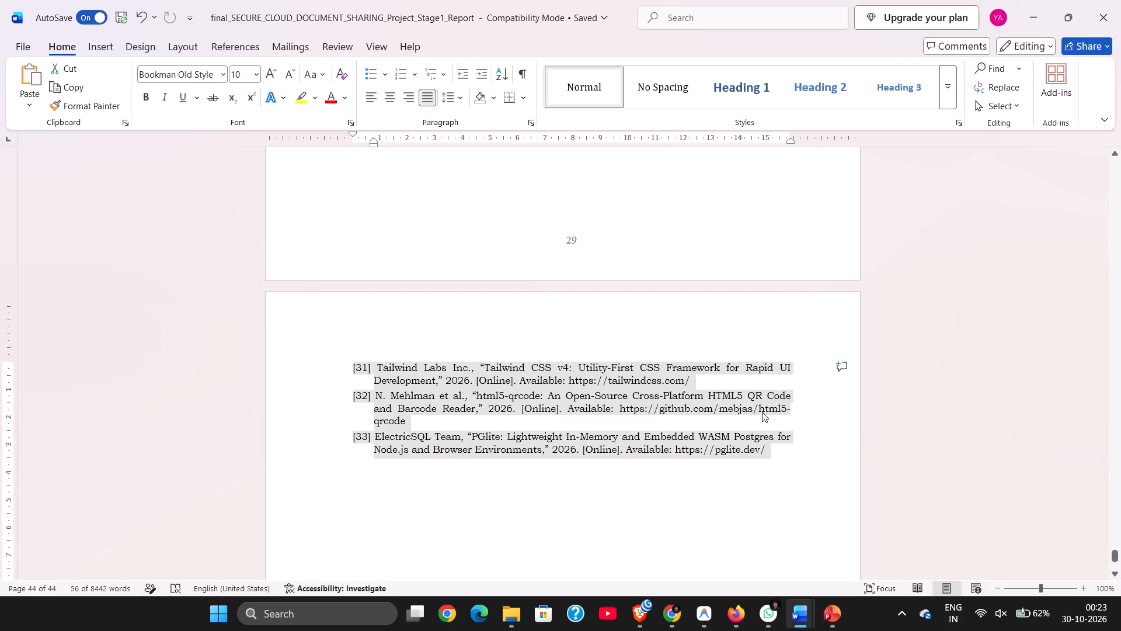
click(697, 380)
drag(697, 380, 325, 355)
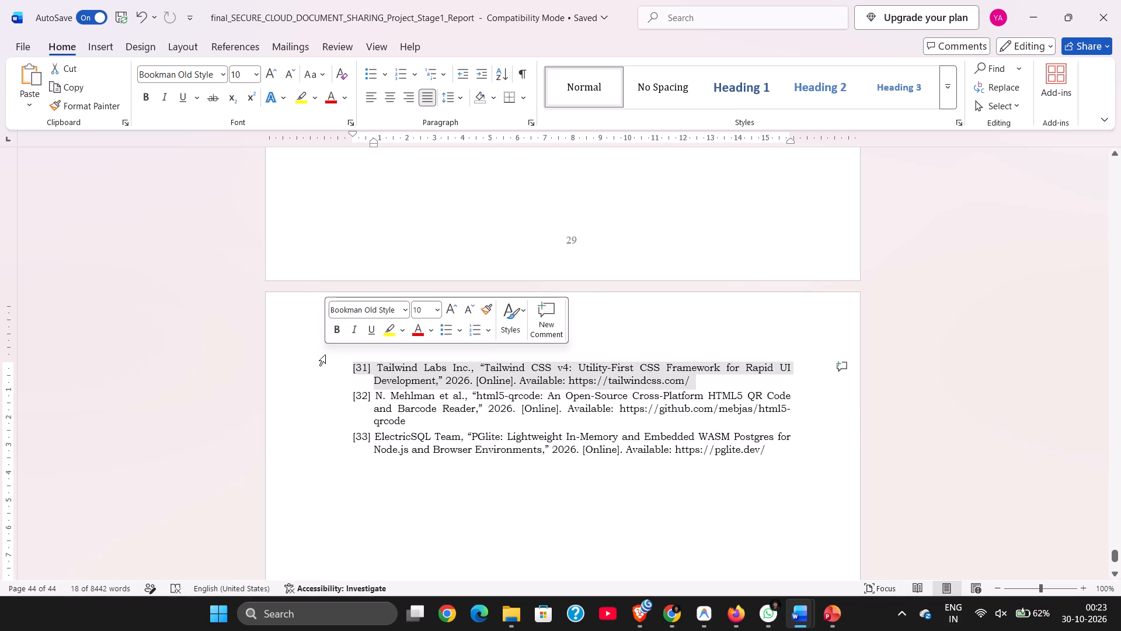
key(ctrl+x)
scroll(325, 355, up, 4)
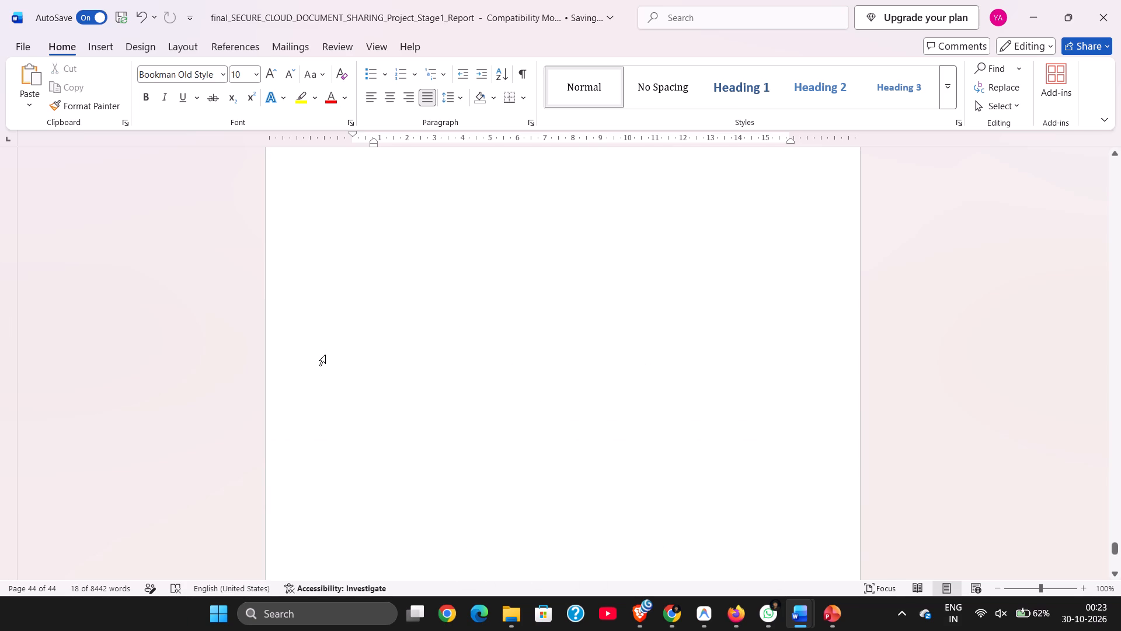
scroll(325, 355, up, 3)
click(560, 282)
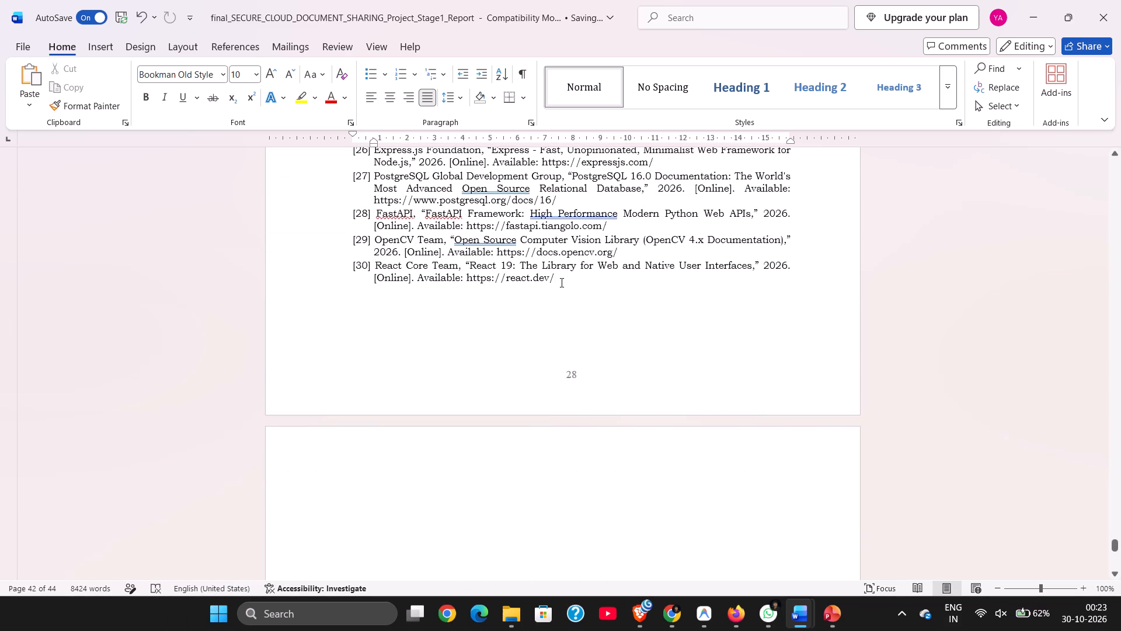
key(Return)
key(ctrl+v)
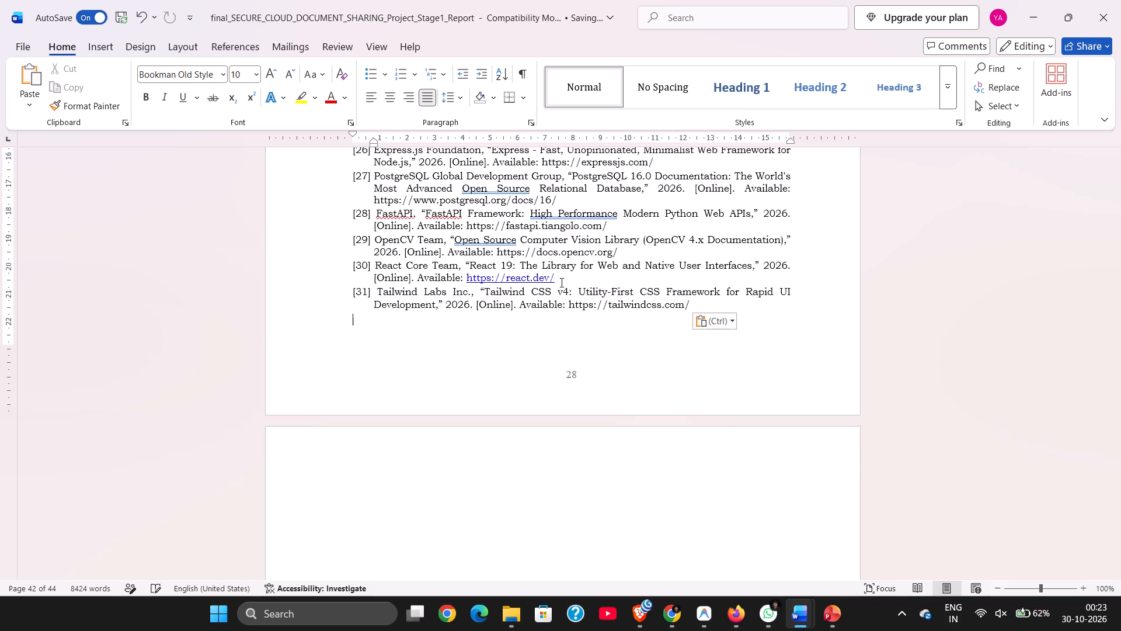
Cut reference entry [32] from the last page and paste it on a new line directly after entry [31].
scroll(560, 282, down, 2)
key(alt+Tab)
scroll(560, 282, down, 1)
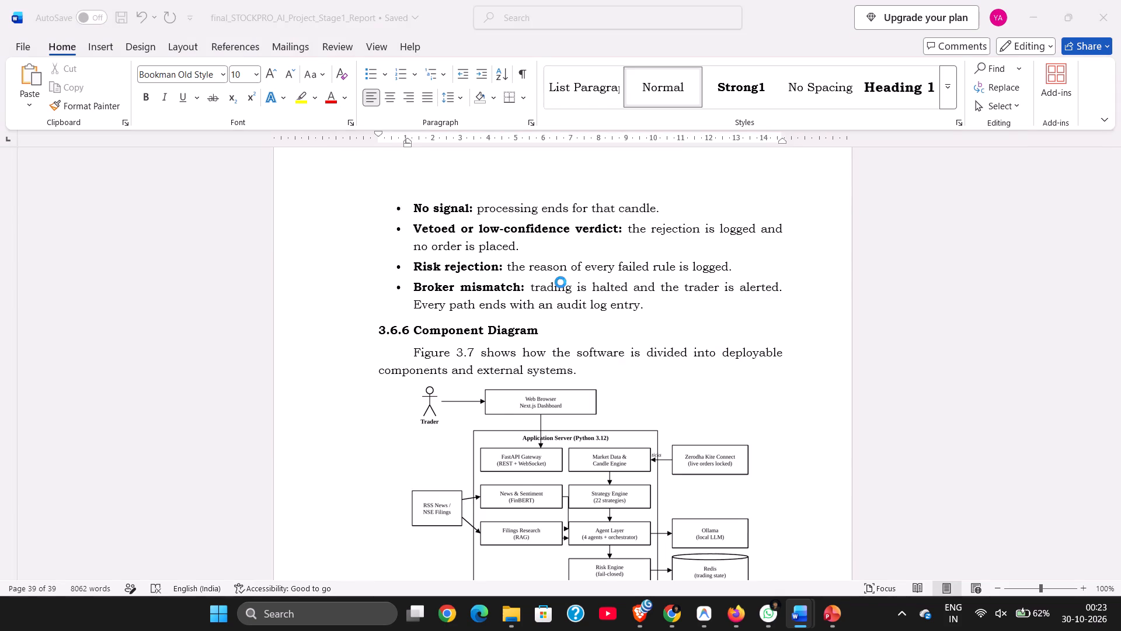
scroll(560, 282, down, 1)
key(alt+Tab)
scroll(560, 282, down, 7)
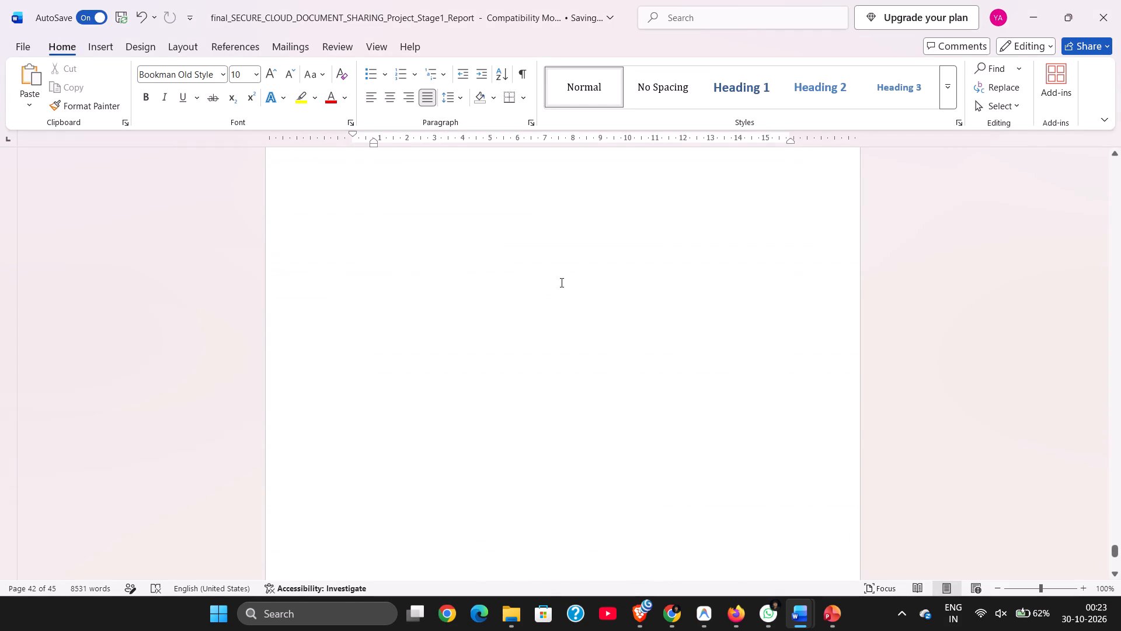
scroll(560, 282, down, 6)
scroll(560, 282, up, 2)
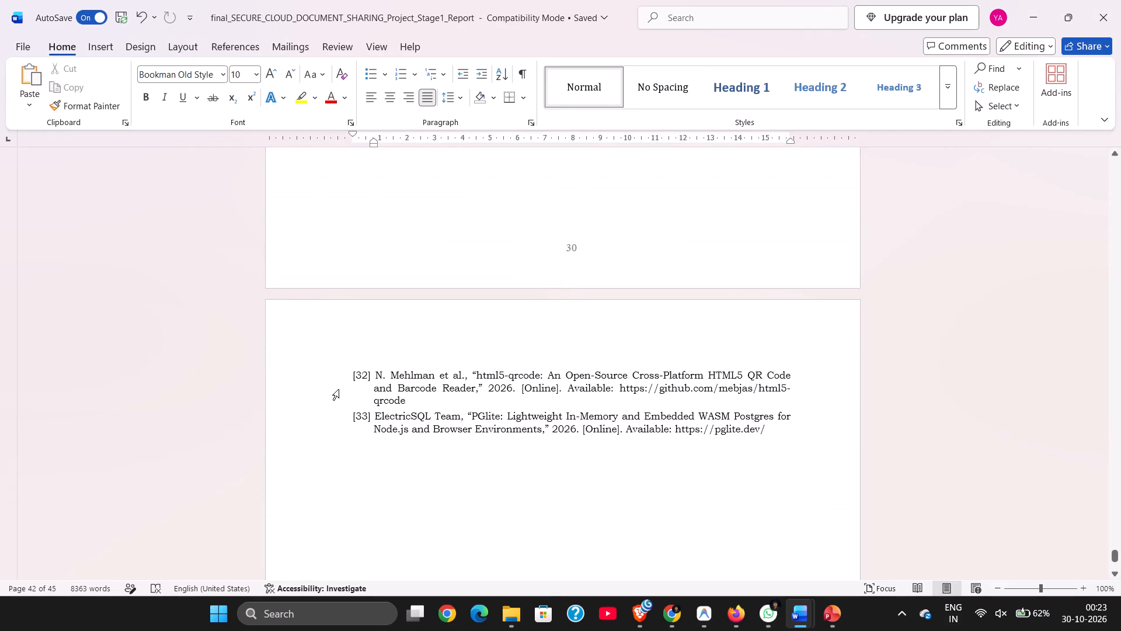
drag(350, 375, 443, 400)
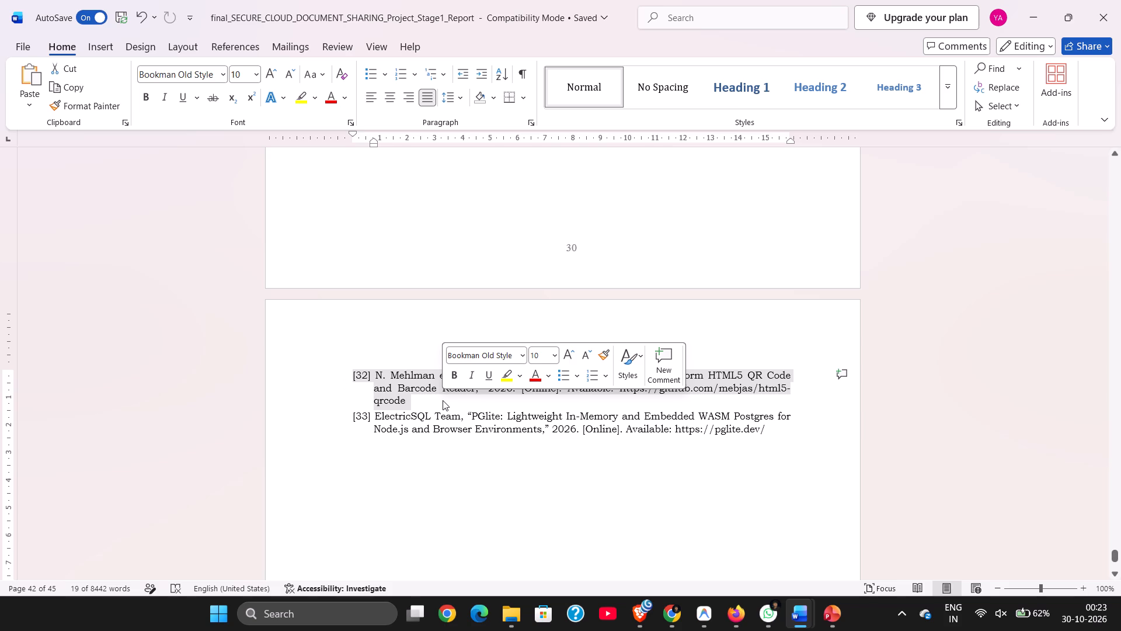
key(ctrl+x)
scroll(443, 400, up, 3)
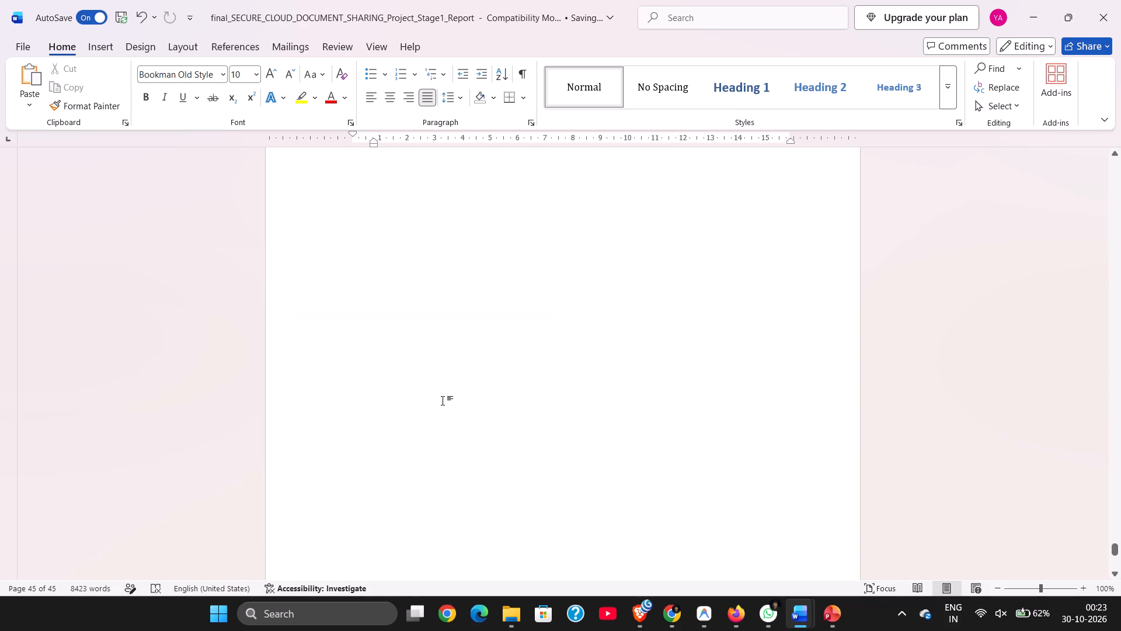
scroll(443, 400, up, 12)
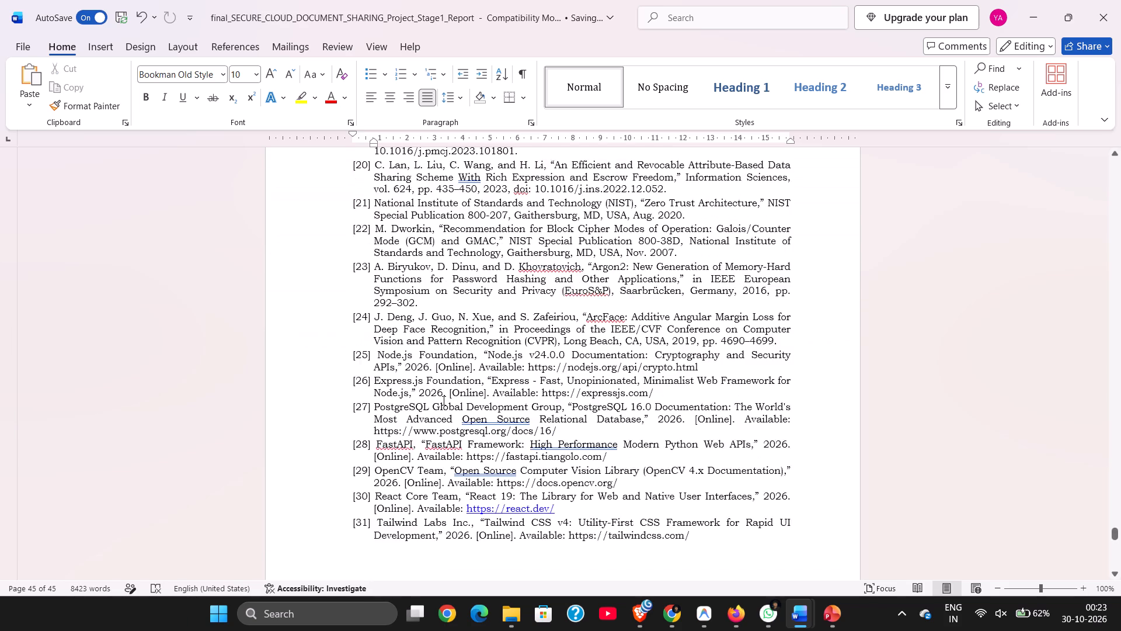
scroll(443, 400, down, 1)
click(727, 325)
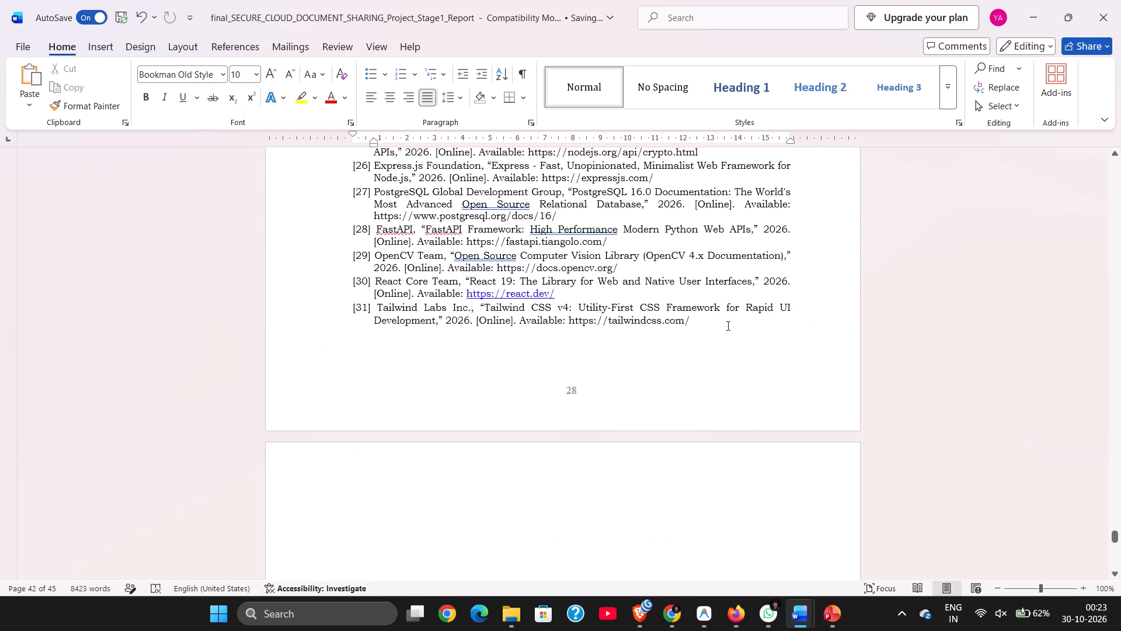
key(Return)
key(ctrl+v)
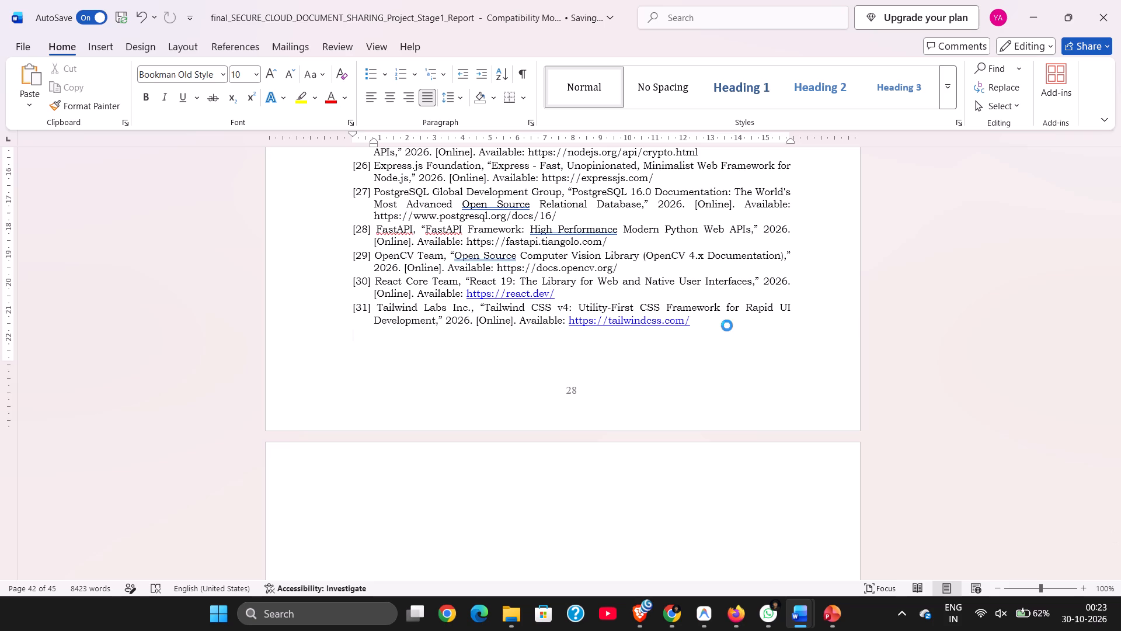
Cut reference entry [33] from the last page and paste it on a new line directly after entry [32].
scroll(727, 325, down, 1)
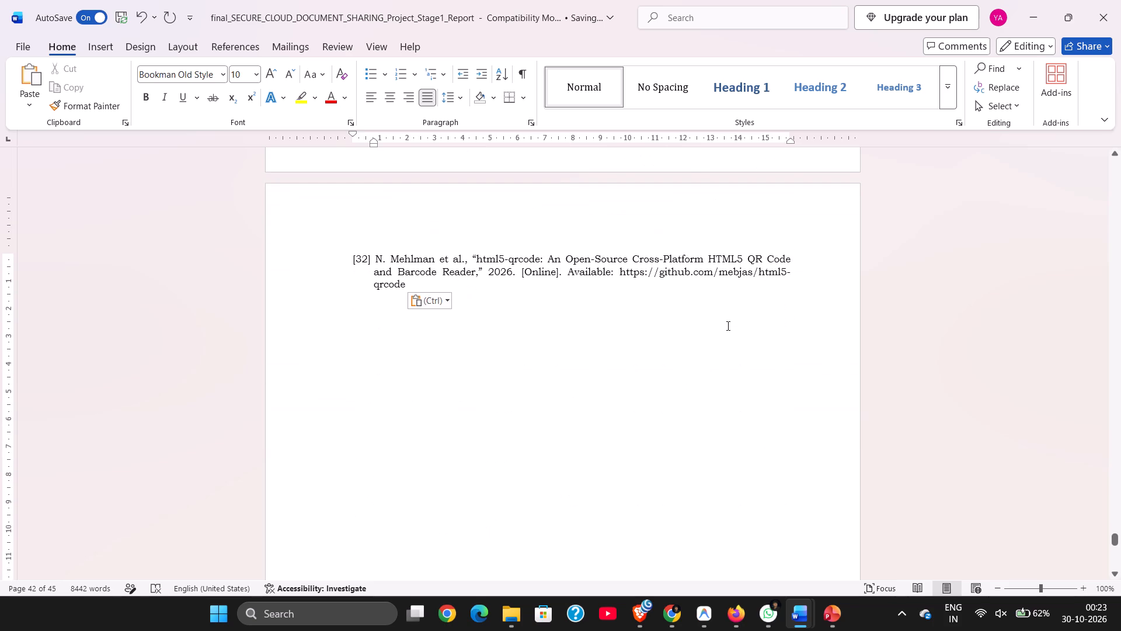
key(alt+Tab)
scroll(727, 325, down, 2)
key(alt+Tab)
scroll(727, 325, down, 2)
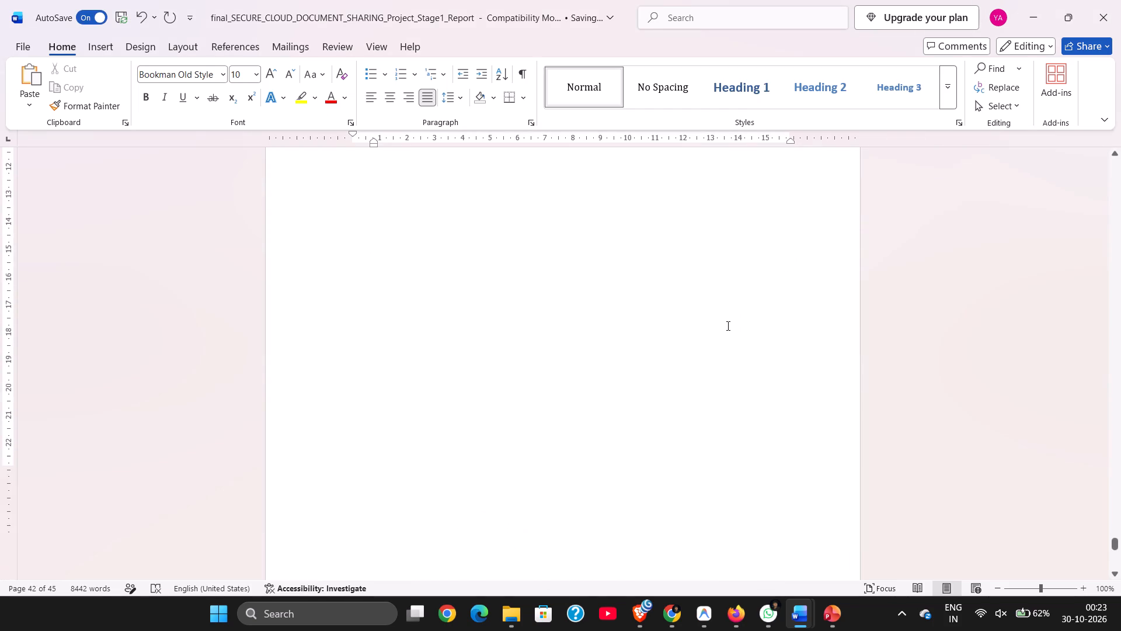
scroll(727, 325, down, 5)
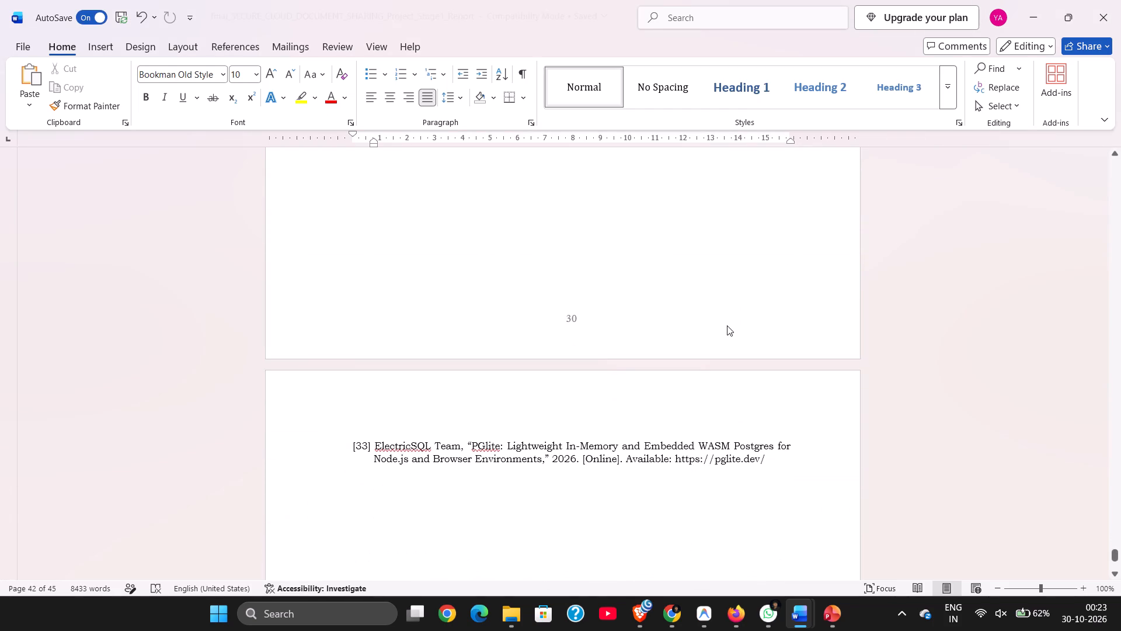
drag(770, 460, 574, 438)
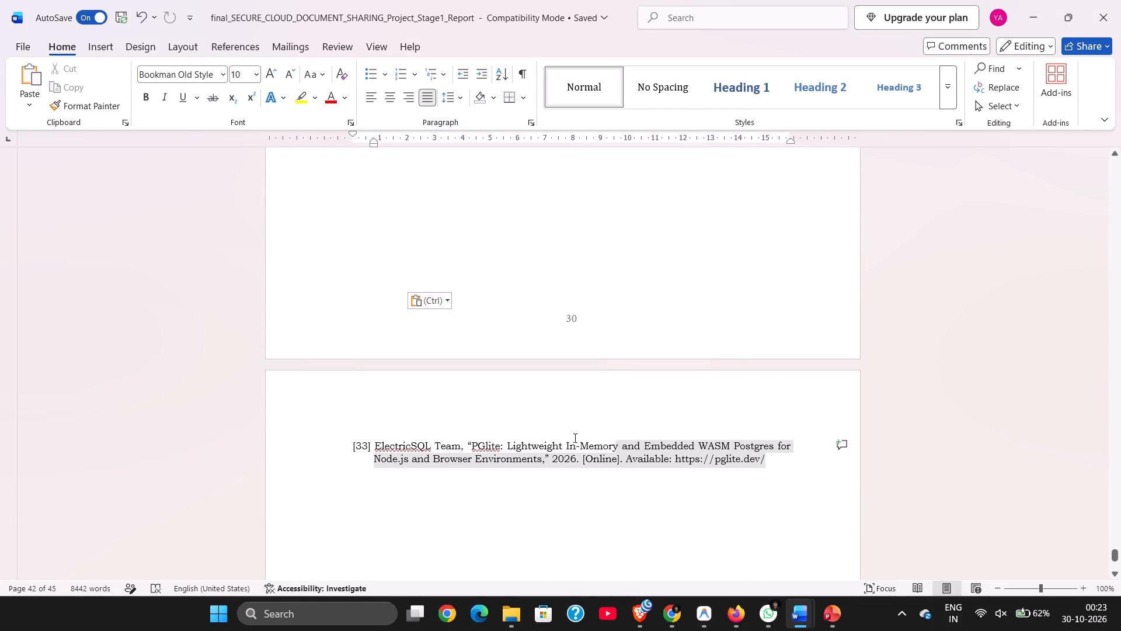
drag(574, 438, 315, 440)
key(ctrl+x)
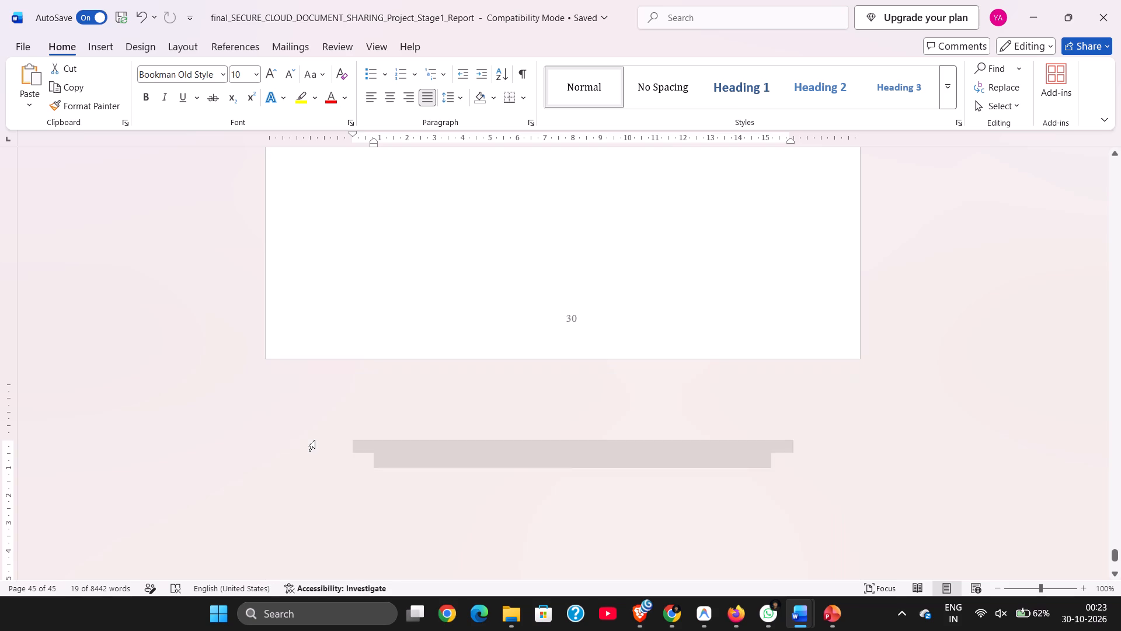
scroll(315, 440, up, 5)
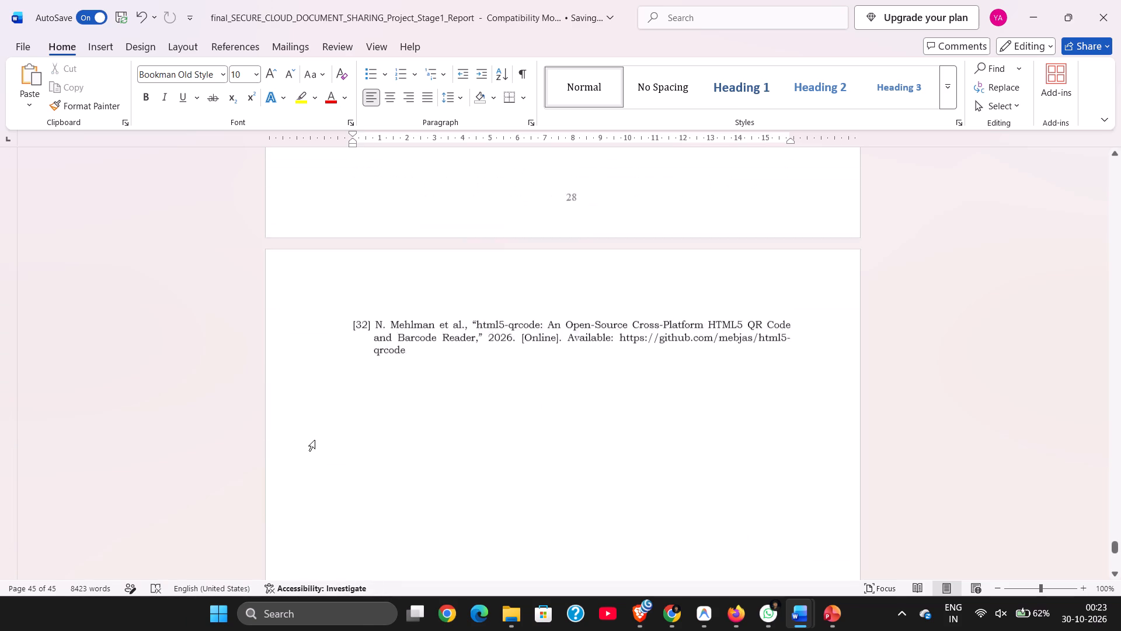
click(419, 398)
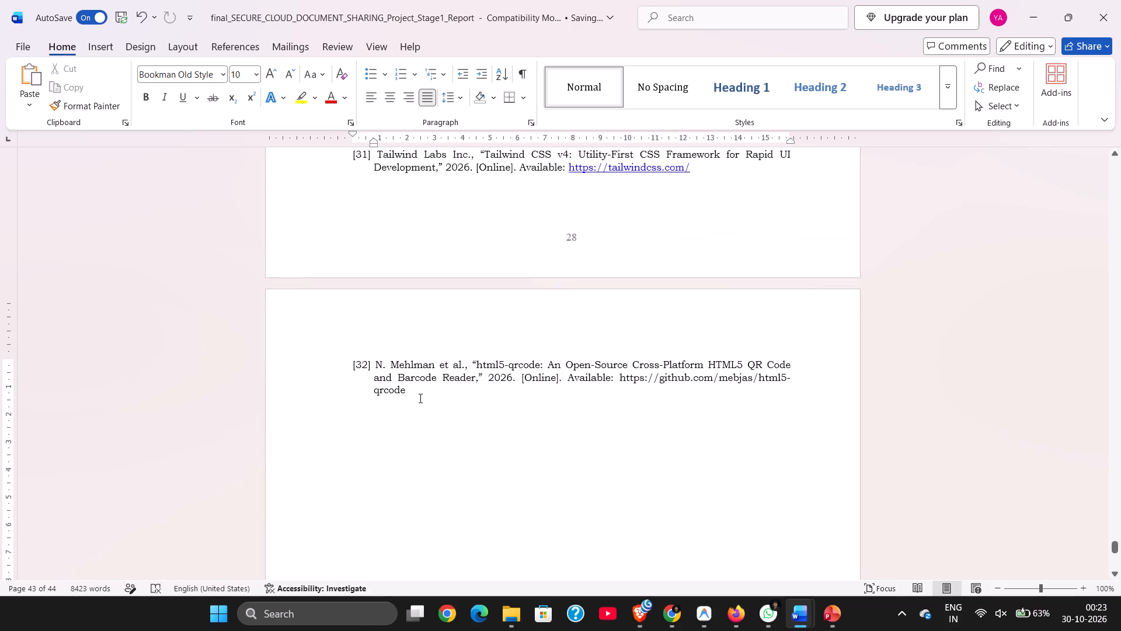
key(Return)
key(ctrl+v)
Delete the blank last page and the surplus empty lines left after reference entry [33].
scroll(419, 398, down, 2)
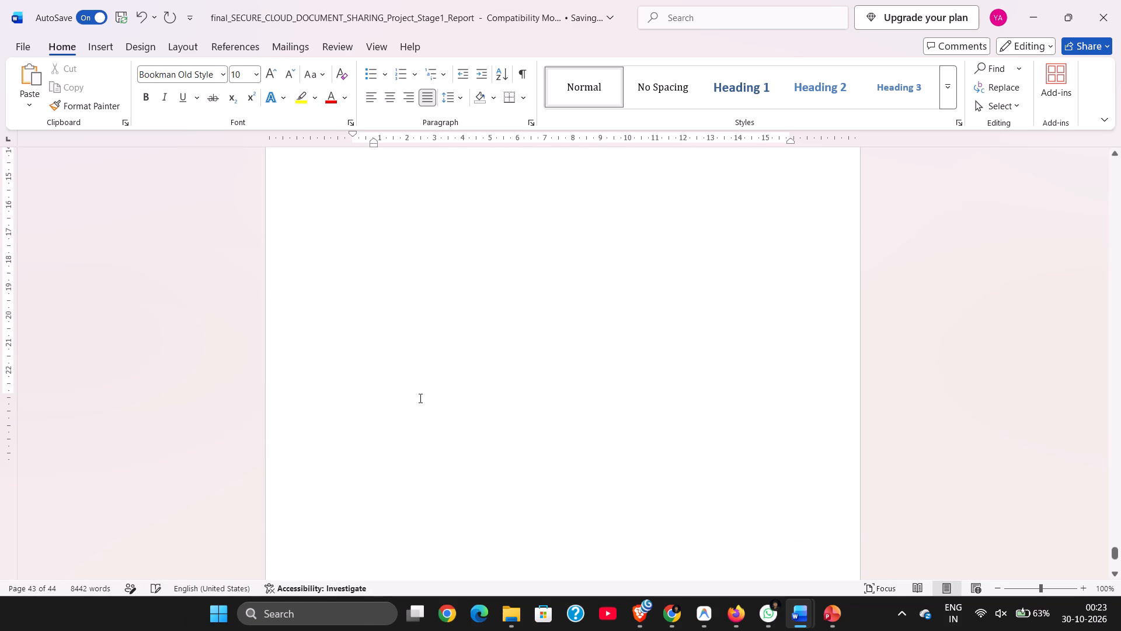
scroll(419, 398, down, 3)
scroll(419, 398, up, 3)
click(419, 398)
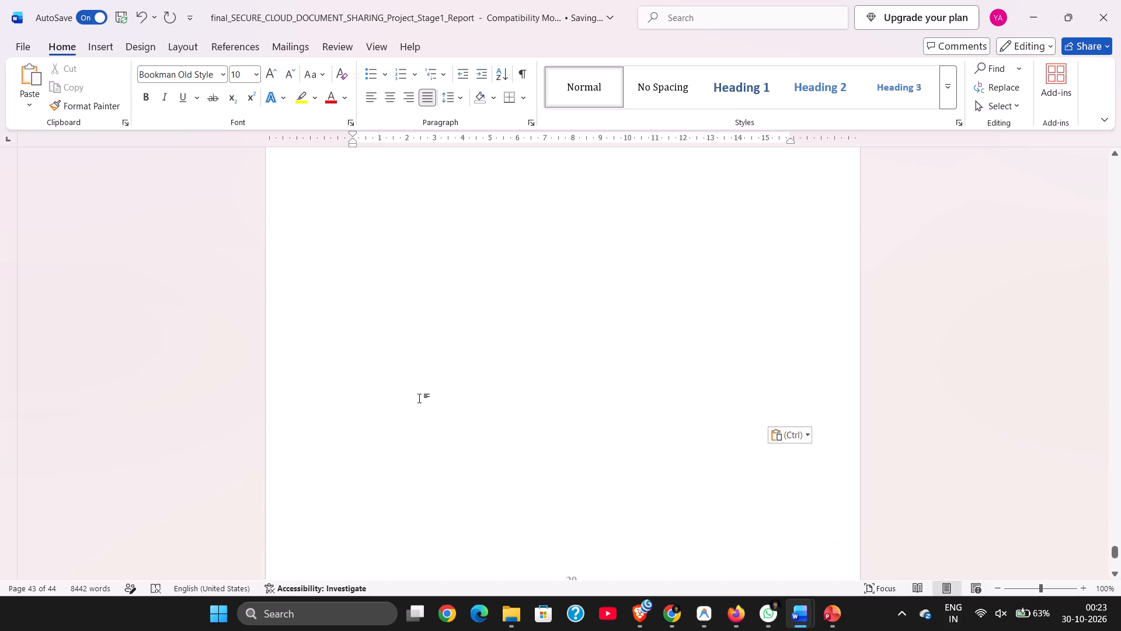
key(Down)
key(Down)
key(Down)
key(Down)
key(Down)
key(Down)
key(Down)
key(Down)
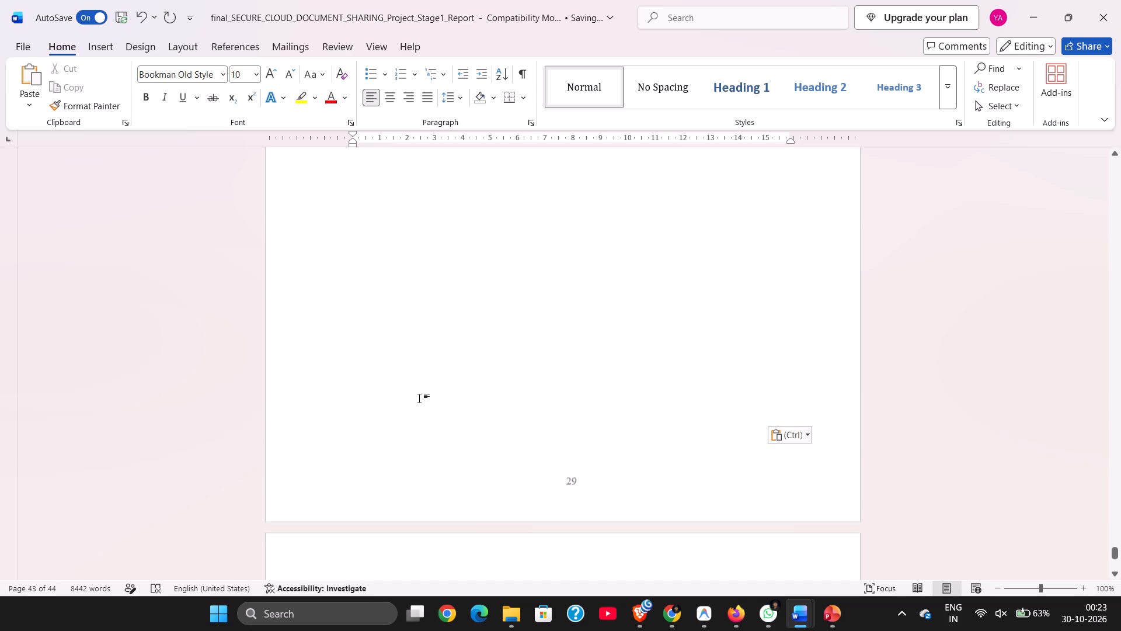
scroll(434, 491, down, 1)
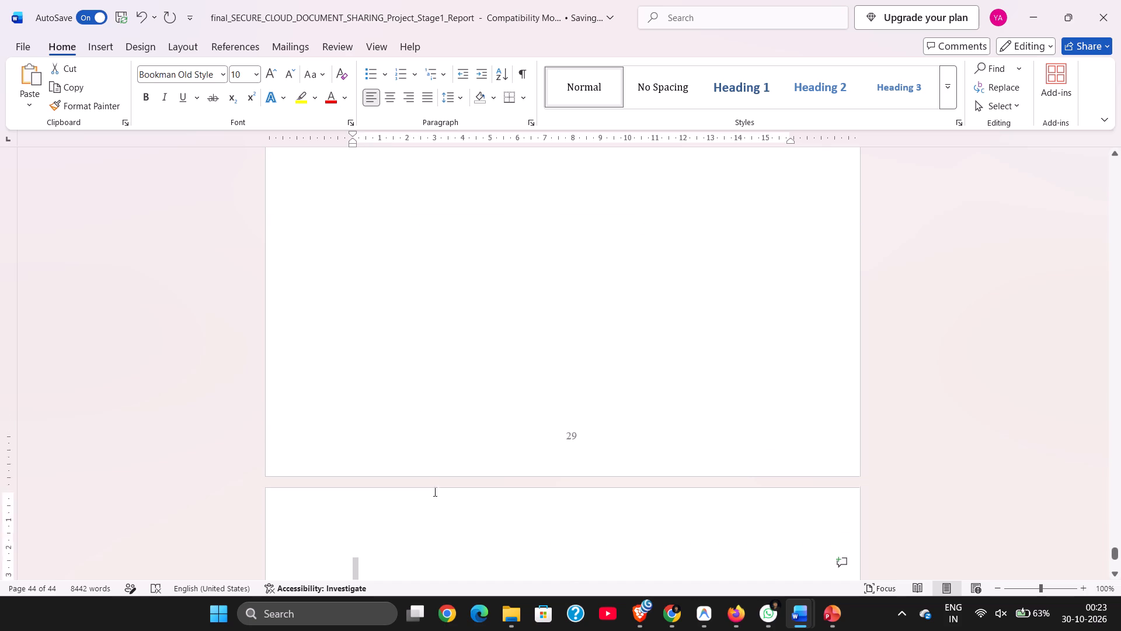
scroll(434, 491, down, 3)
click(434, 491)
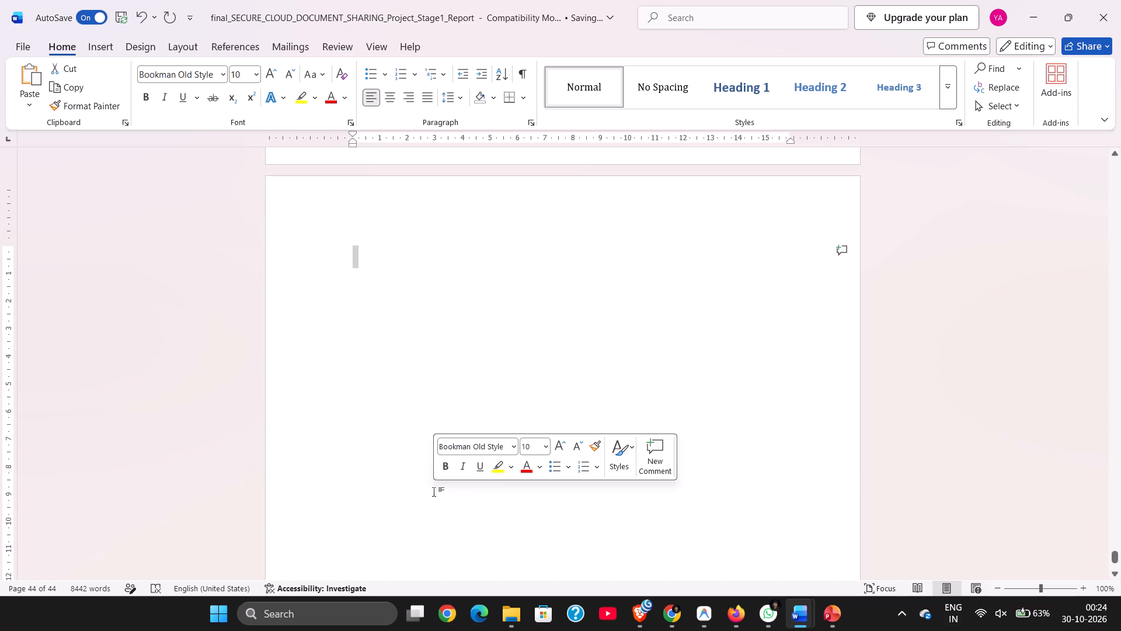
key(BackSpace)
key(BackSpace)
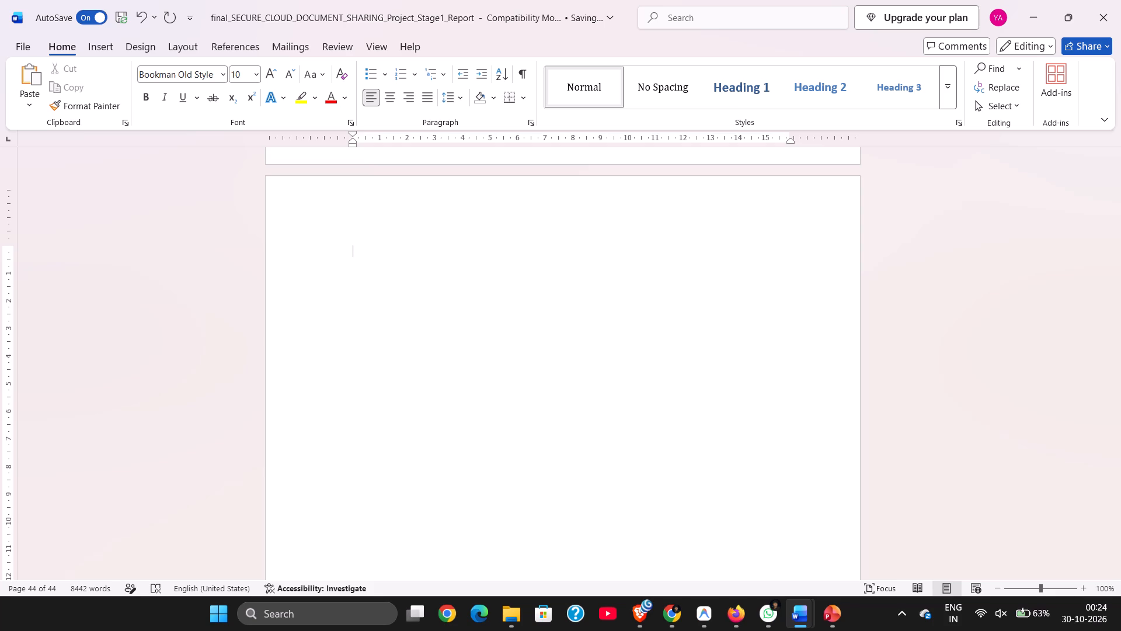
key(BackSpace)
scroll(434, 491, up, 1)
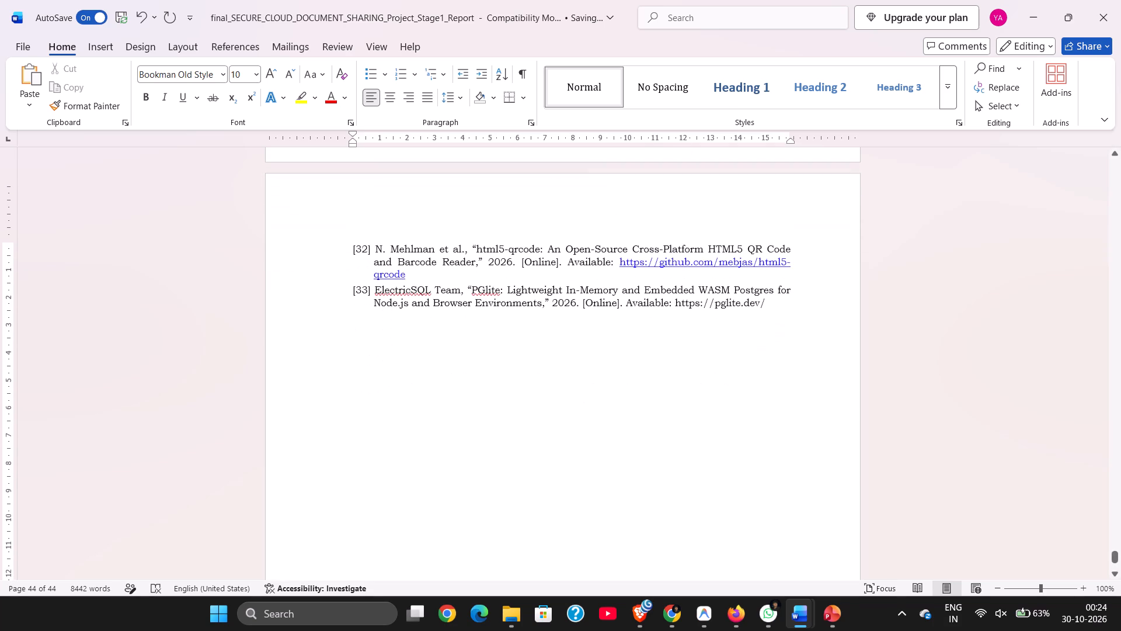
key(BackSpace)
key(BackSpace)
key(BackSpace)
key(BackSpace)
Examine the title pages at the beginning of the Secure Cloud report, and switch to the StockPro report for comparison.
scroll(434, 491, down, 1)
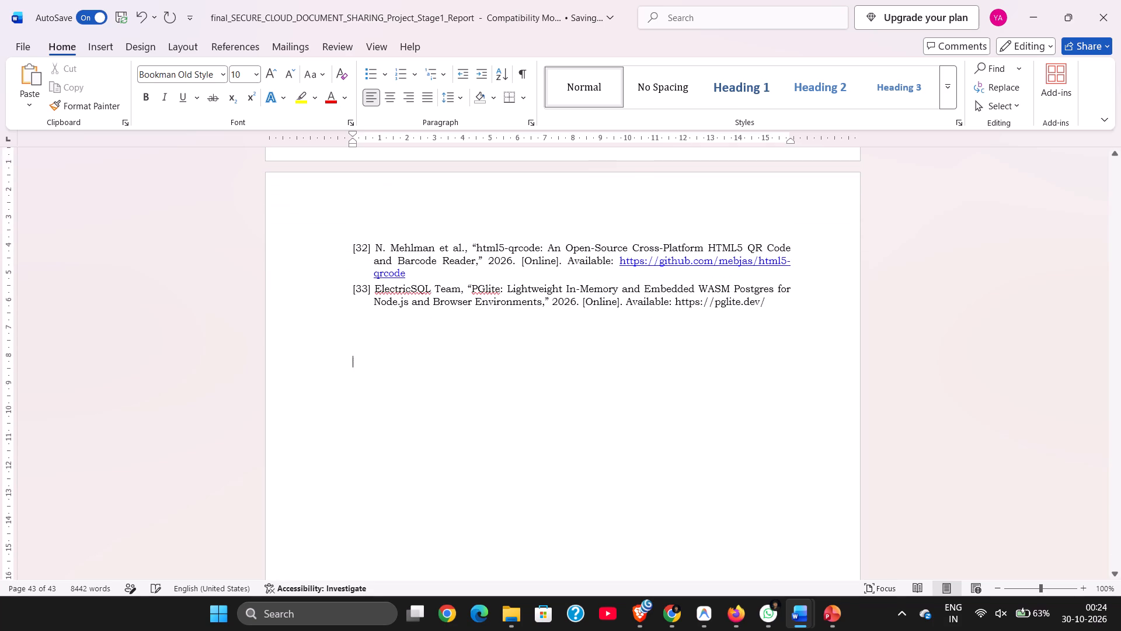
scroll(434, 491, down, 11)
scroll(434, 491, up, 20)
scroll(434, 491, up, 5)
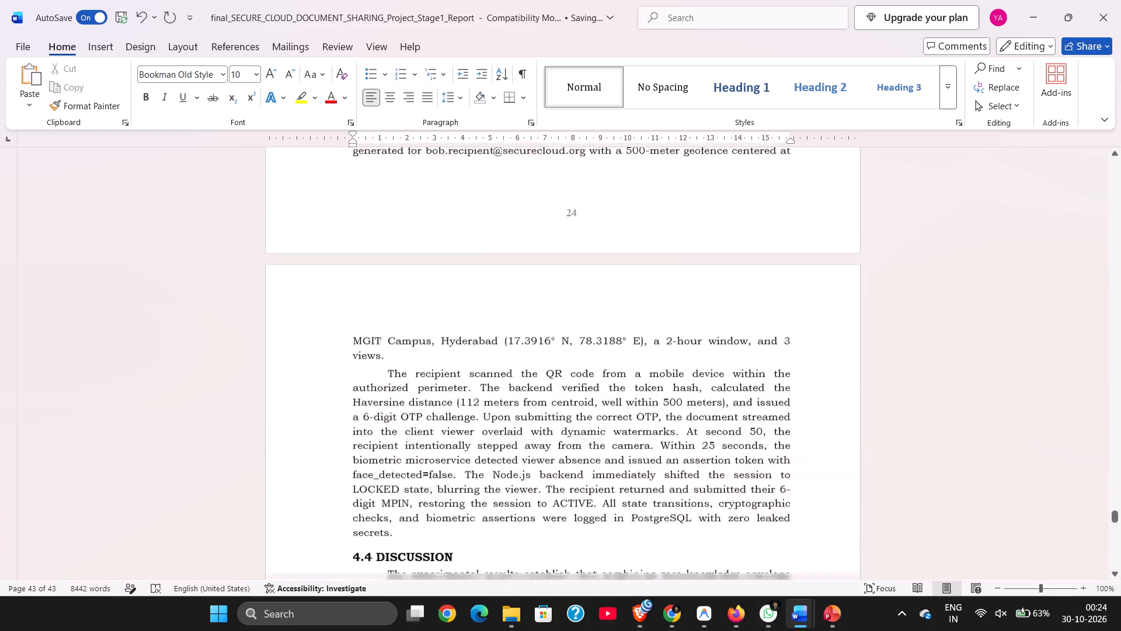
scroll(434, 491, up, 20)
scroll(434, 491, up, 8)
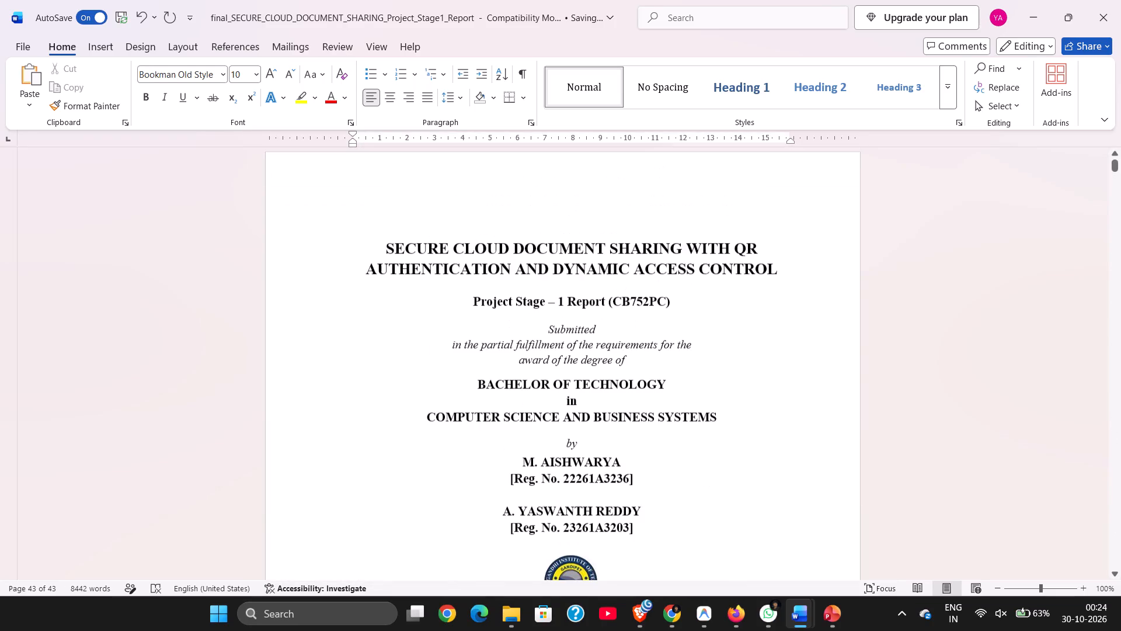
scroll(434, 491, down, 4)
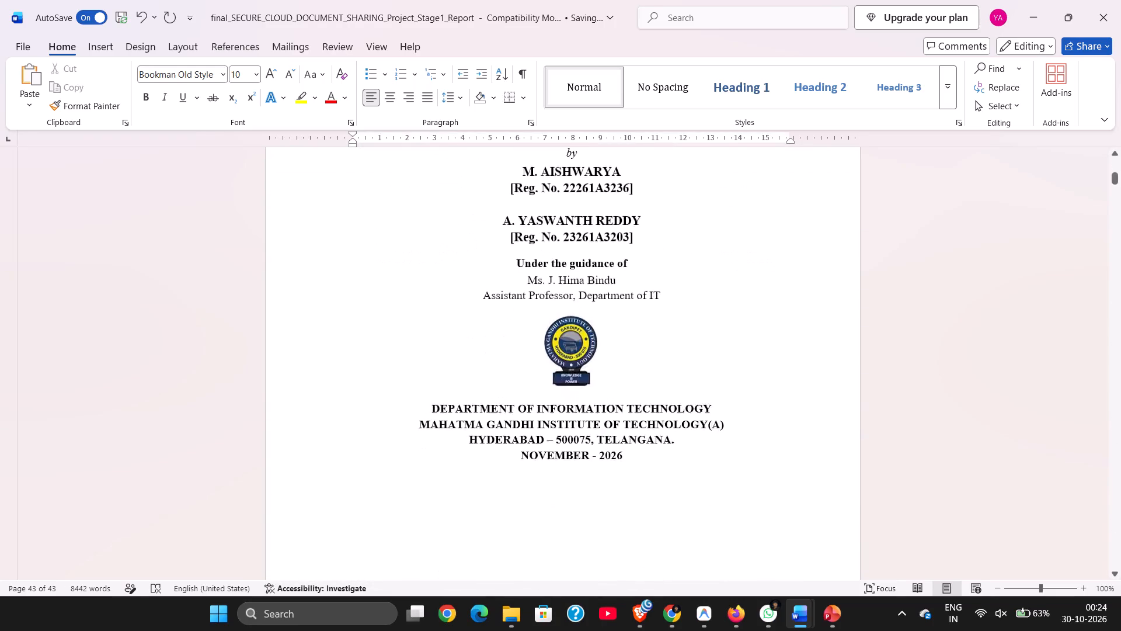
scroll(434, 491, down, 1)
scroll(434, 491, up, 4)
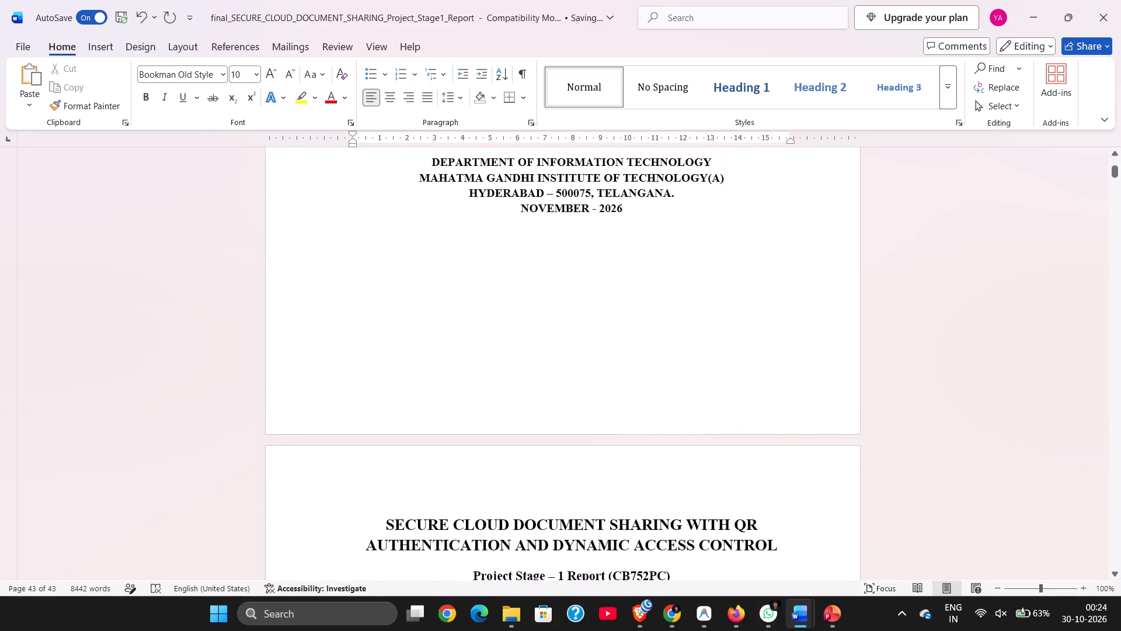
key(alt+Tab)
key(alt+Tab)
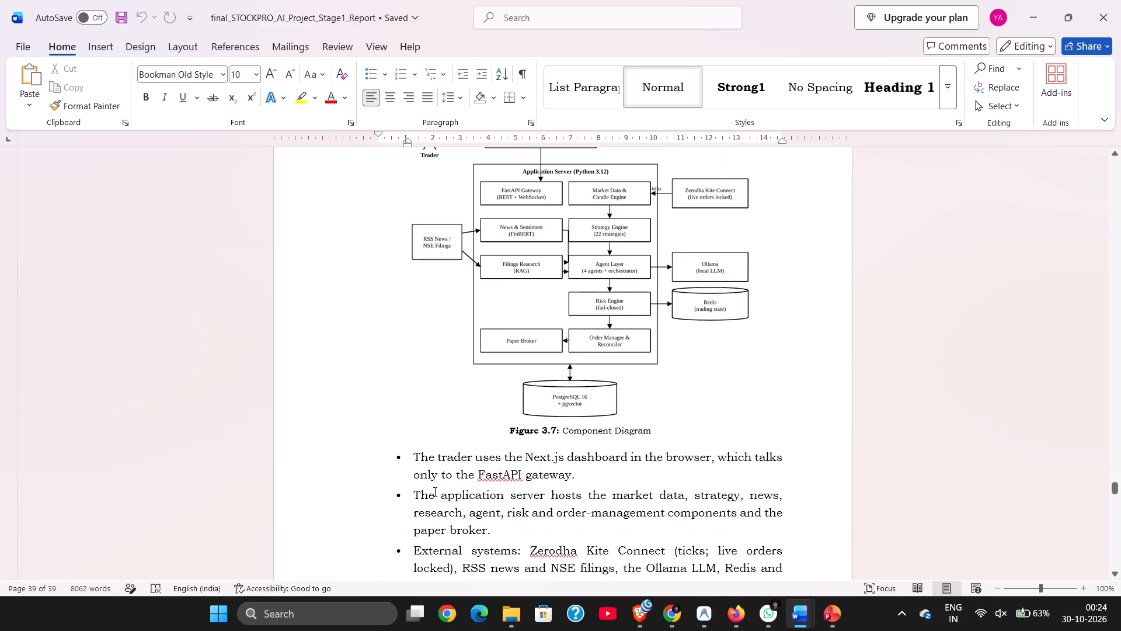
Return to the Secure Cloud report and examine its front matter, from the title and certificate pages through the contents and abbreviations.
scroll(434, 491, up, 14)
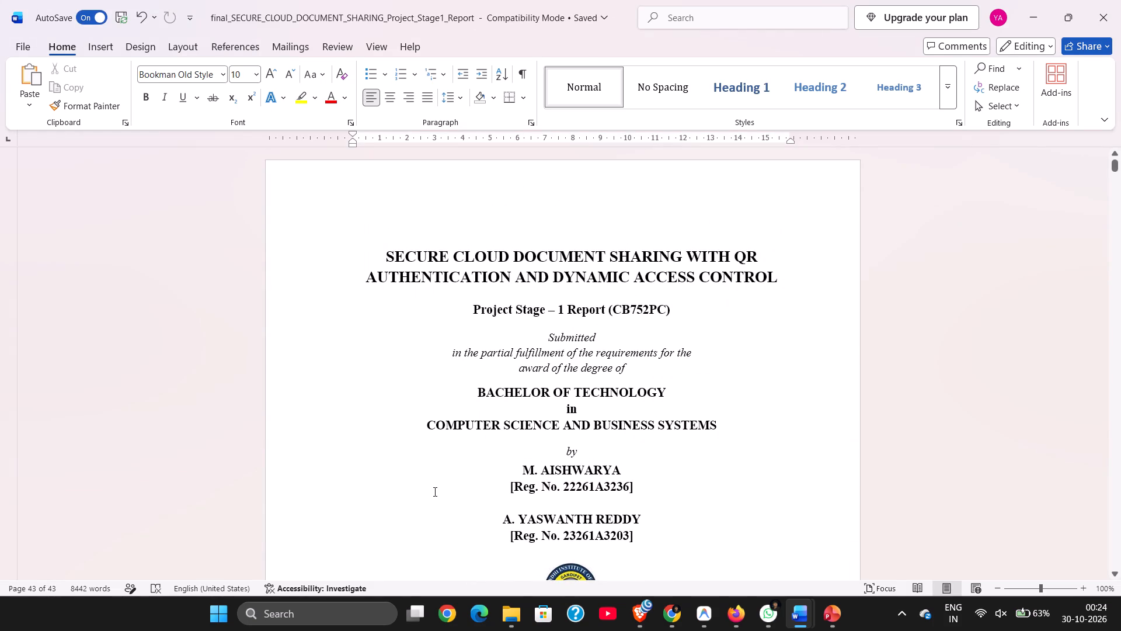
scroll(434, 491, up, 7)
scroll(434, 491, down, 17)
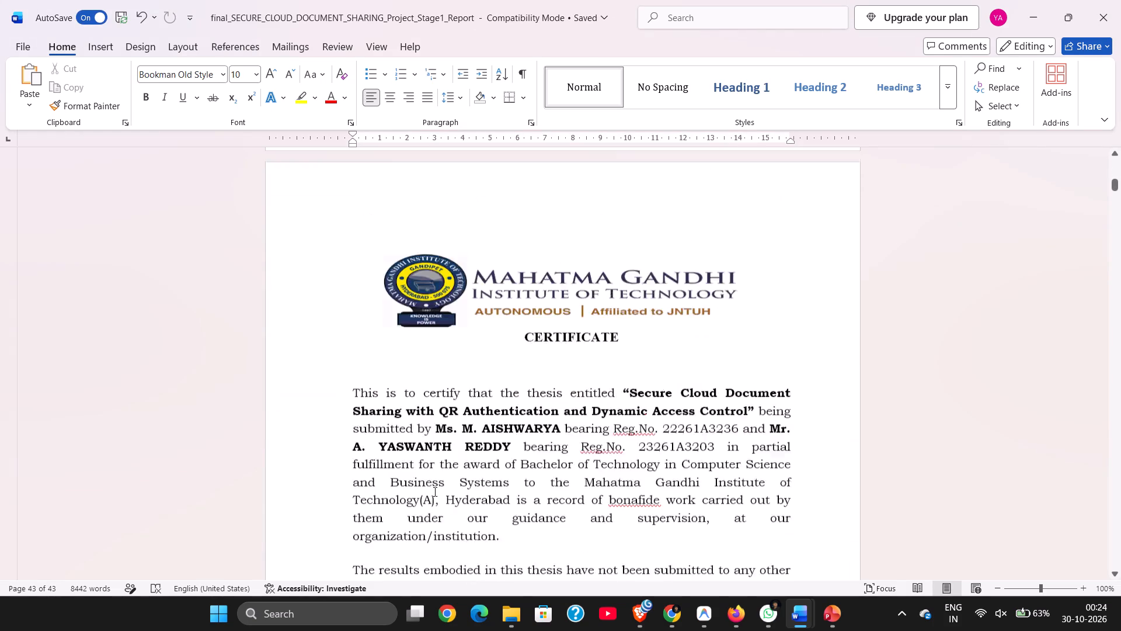
scroll(434, 491, down, 18)
scroll(434, 491, down, 5)
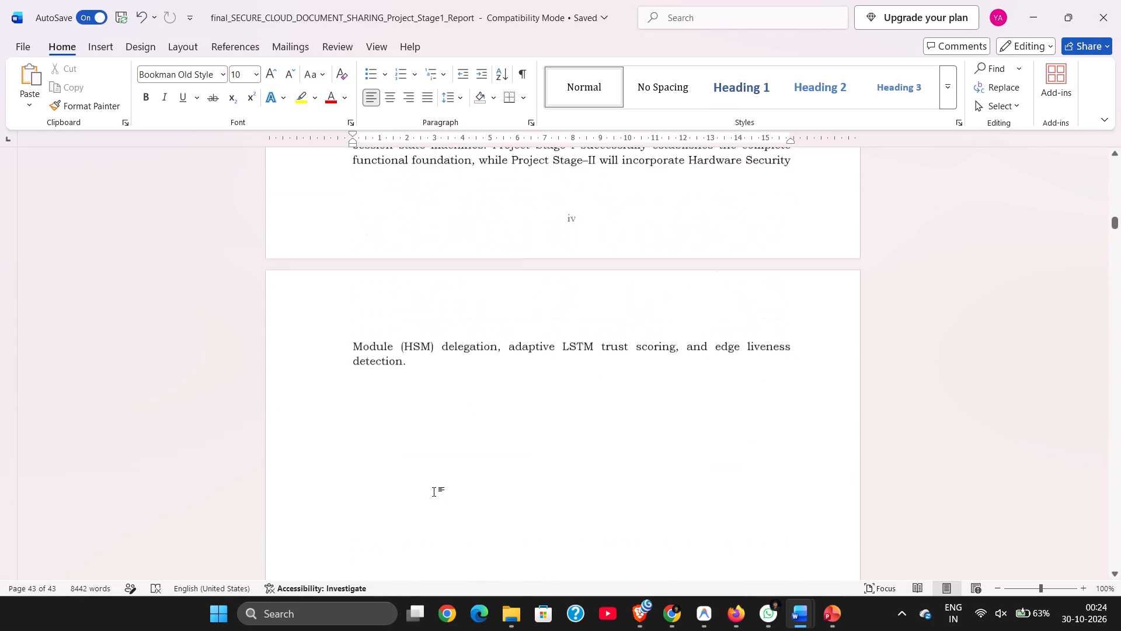
scroll(434, 491, down, 6)
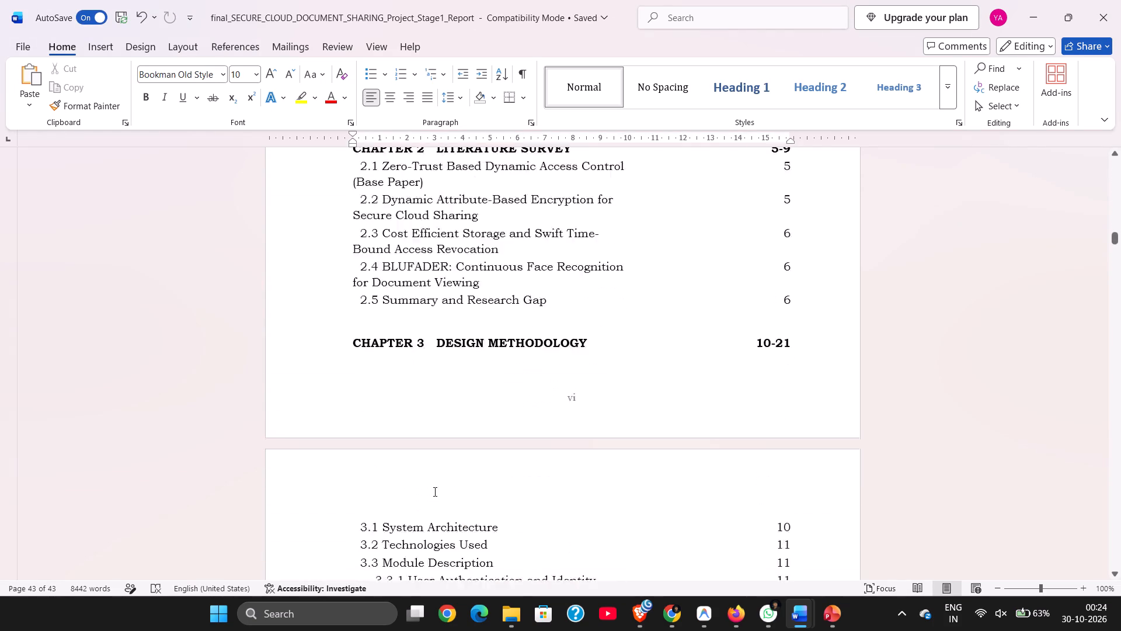
scroll(434, 491, down, 1)
scroll(434, 491, up, 1)
scroll(434, 491, down, 2)
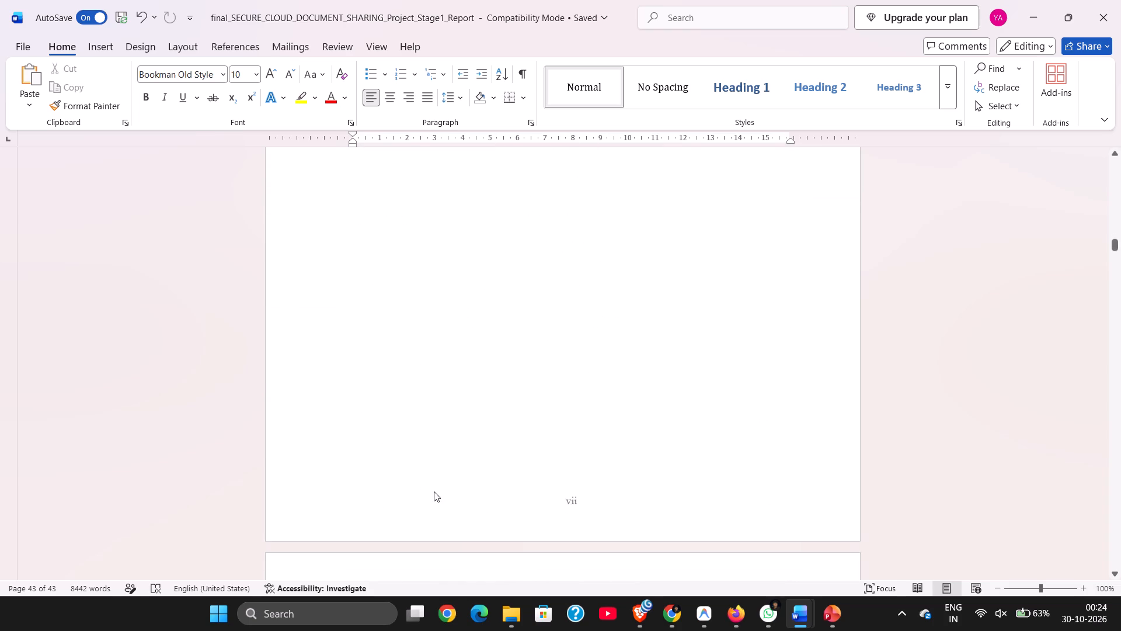
scroll(434, 491, down, 6)
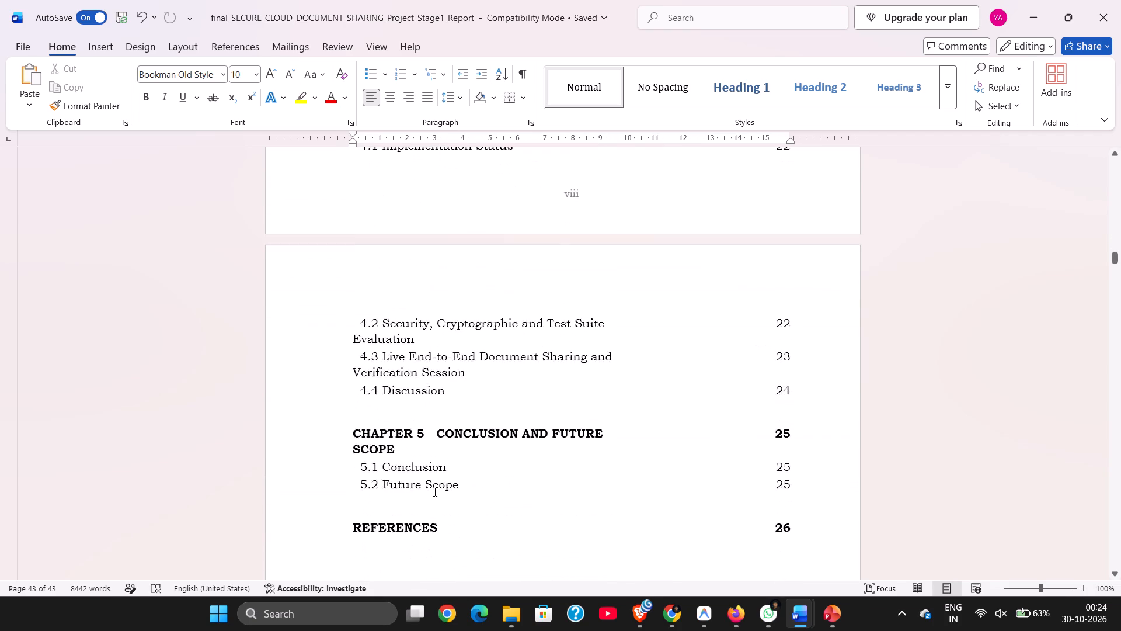
scroll(434, 491, down, 7)
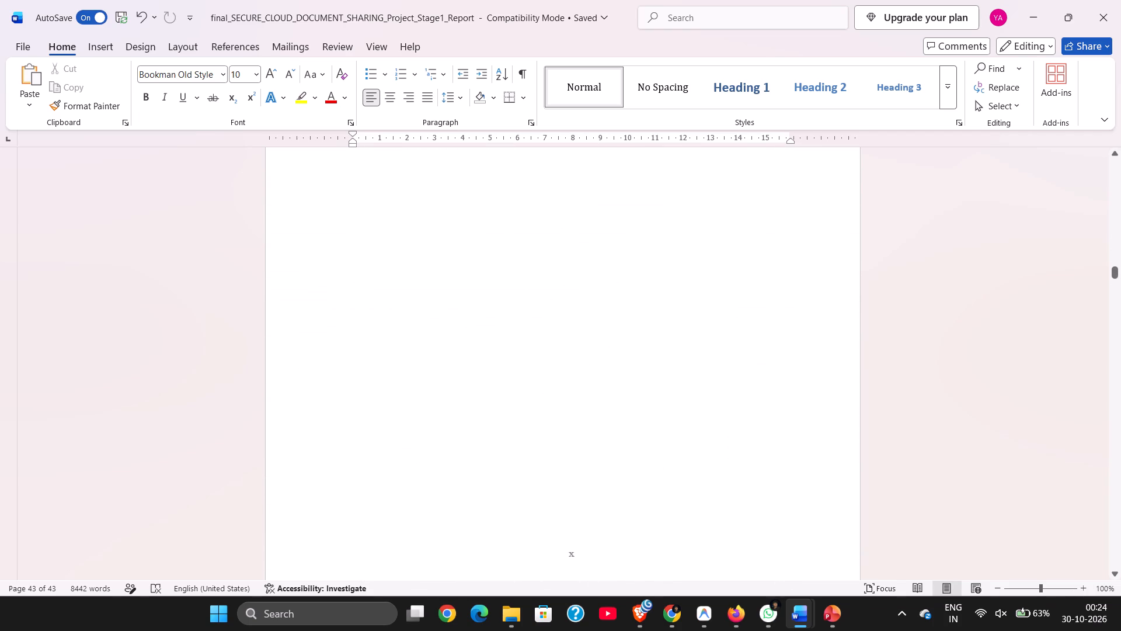
scroll(434, 491, down, 5)
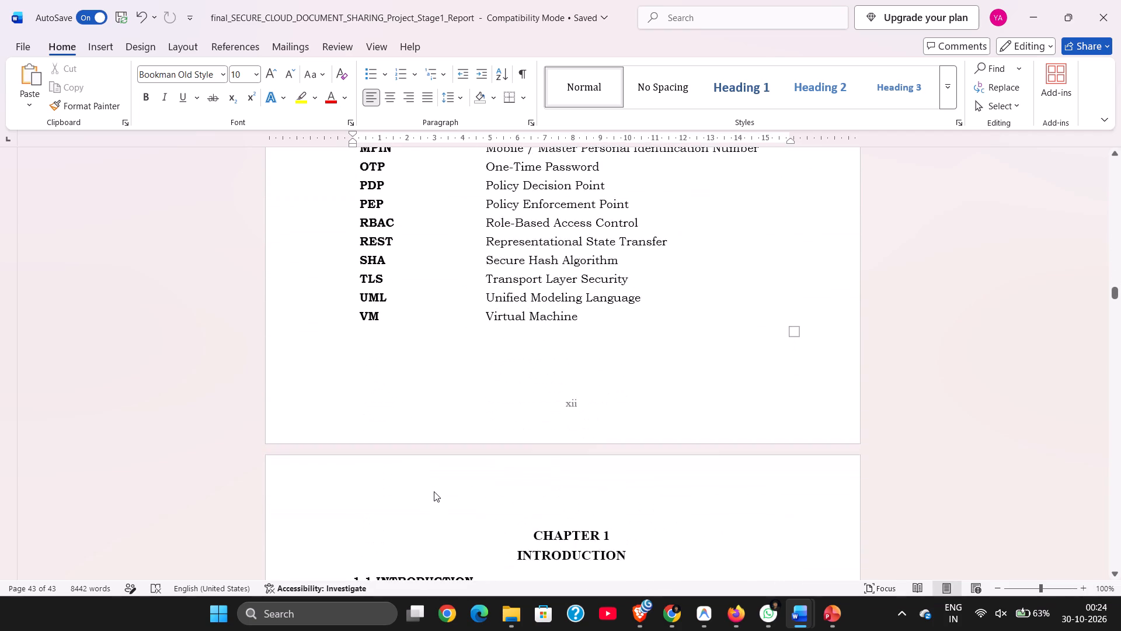
Indent the first line of the "Across all four approaches" paragraph at the end of section 1.3 Existing System.
scroll(434, 491, down, 3)
scroll(434, 491, up, 1)
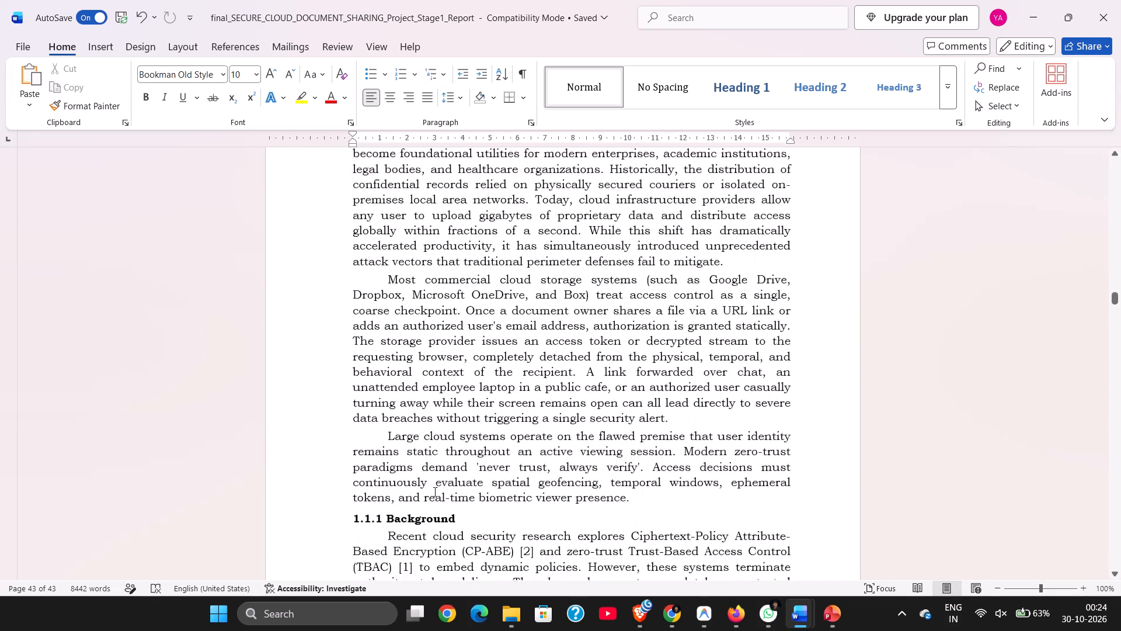
scroll(434, 491, up, 1)
scroll(434, 491, down, 1)
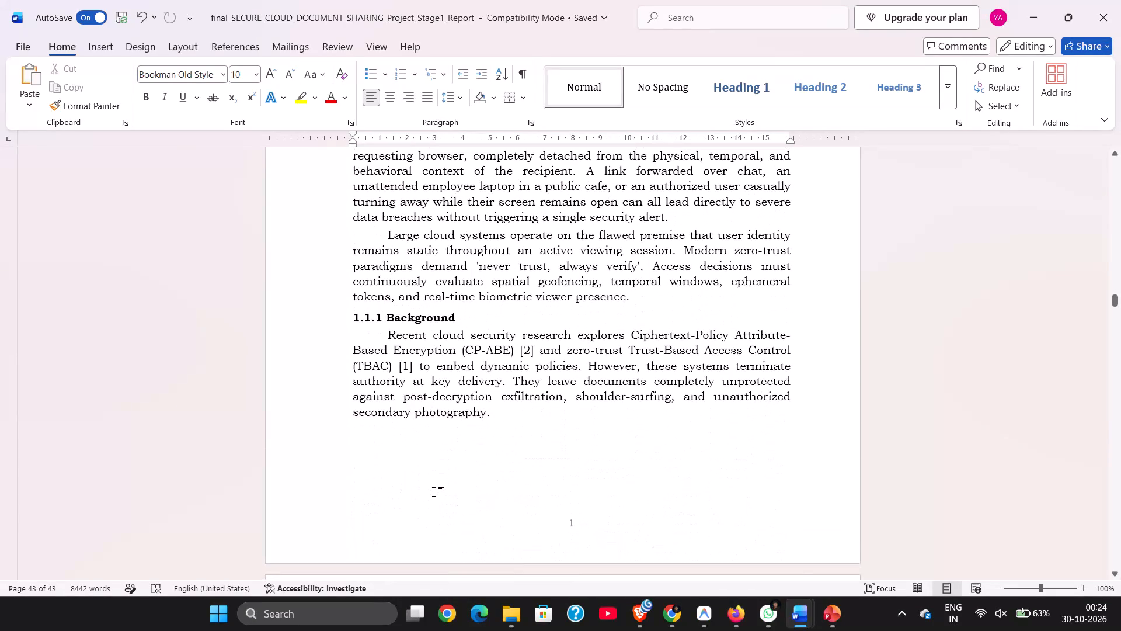
scroll(434, 491, down, 3)
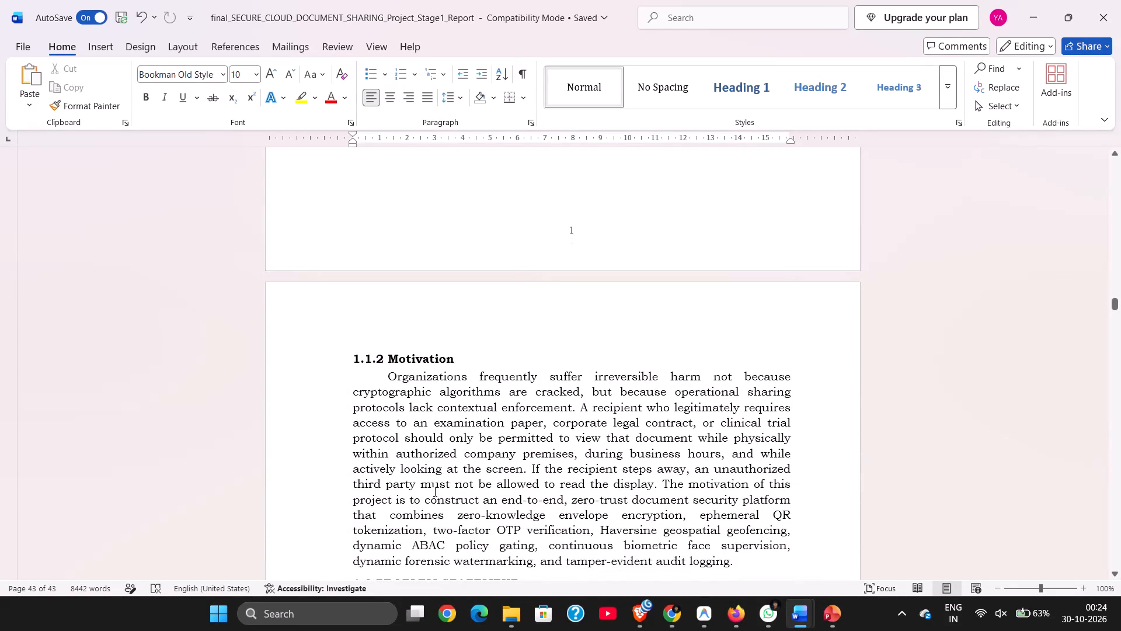
scroll(434, 491, down, 2)
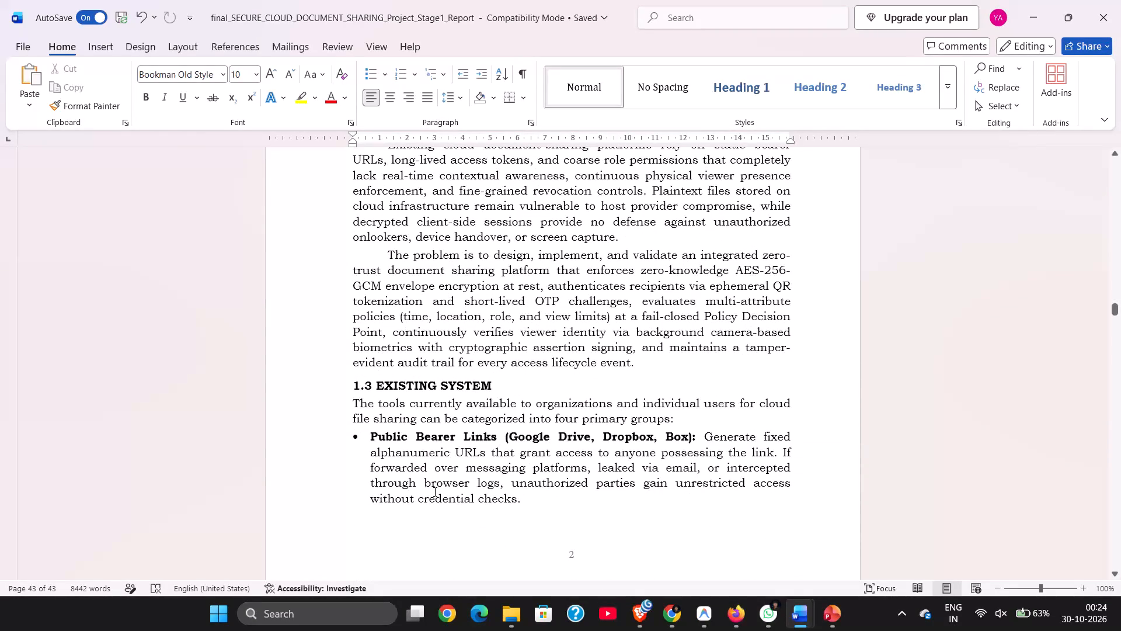
scroll(434, 491, down, 4)
scroll(434, 491, up, 1)
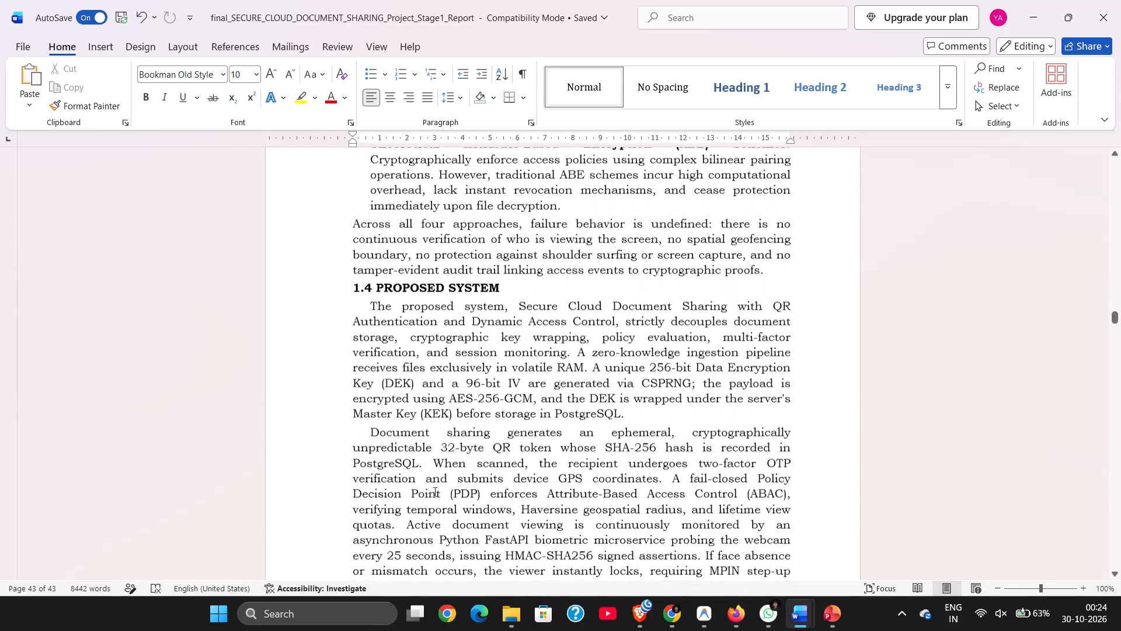
scroll(434, 491, up, 1)
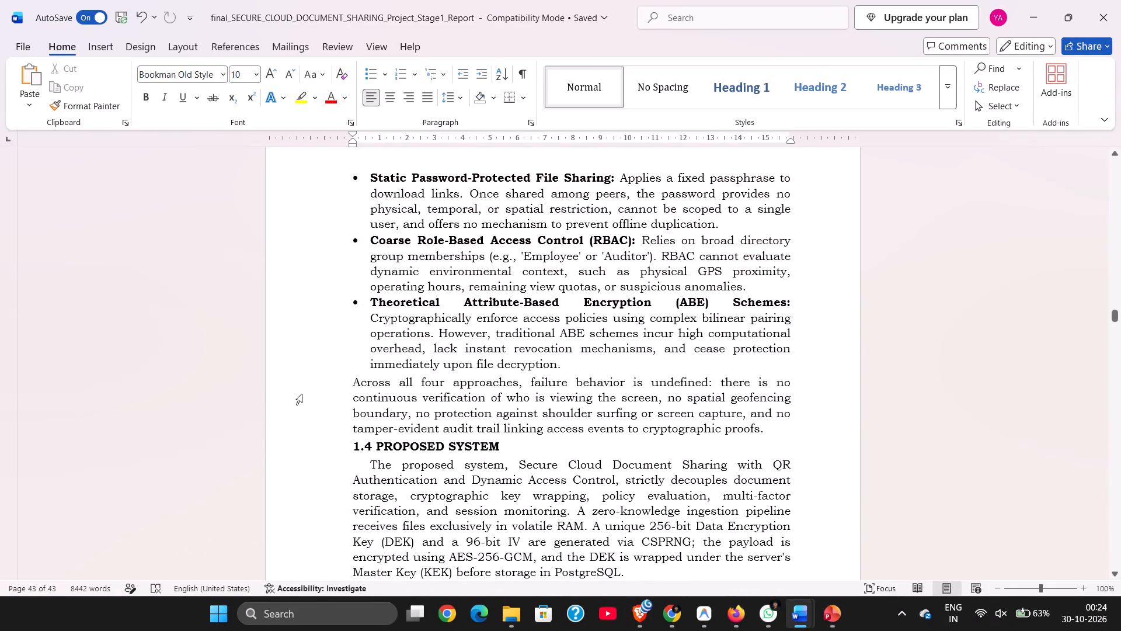
click(348, 375)
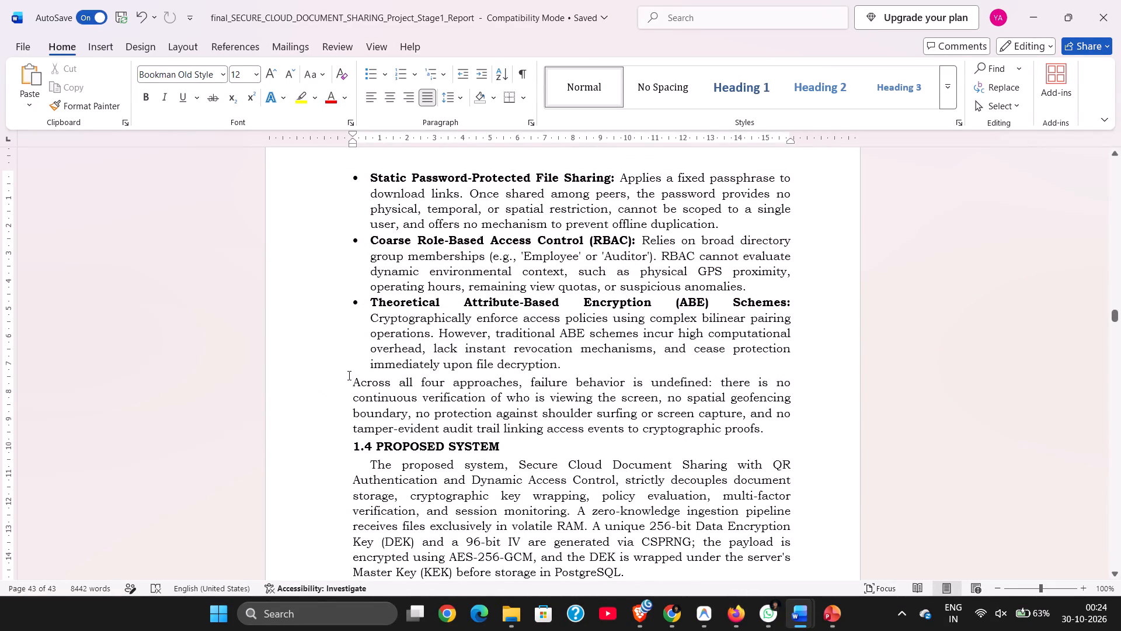
key(Tab)
Set the font size of all body text under 1.6 Organization of the Report to 12.
scroll(348, 375, down, 3)
scroll(348, 375, up, 1)
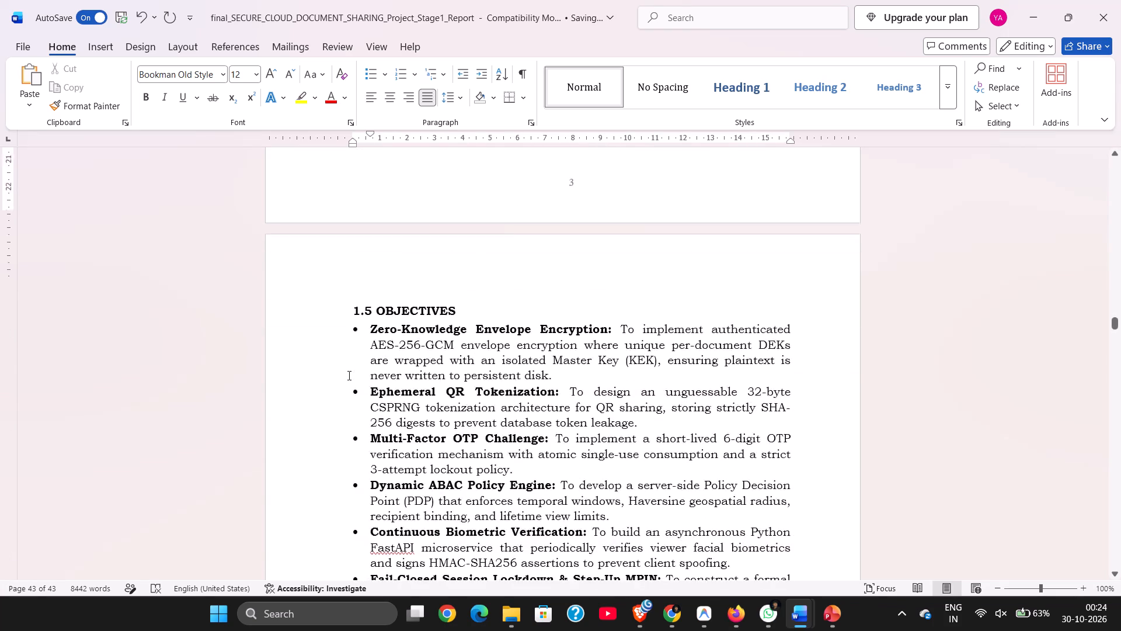
scroll(348, 375, up, 2)
scroll(348, 375, down, 2)
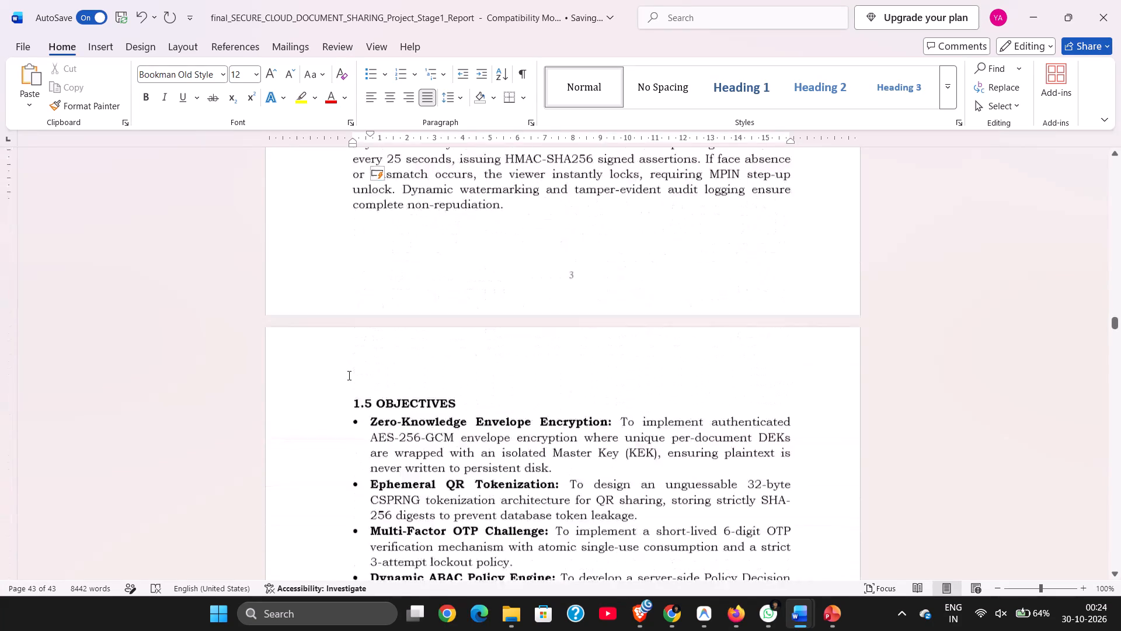
scroll(348, 375, down, 1)
scroll(348, 375, up, 2)
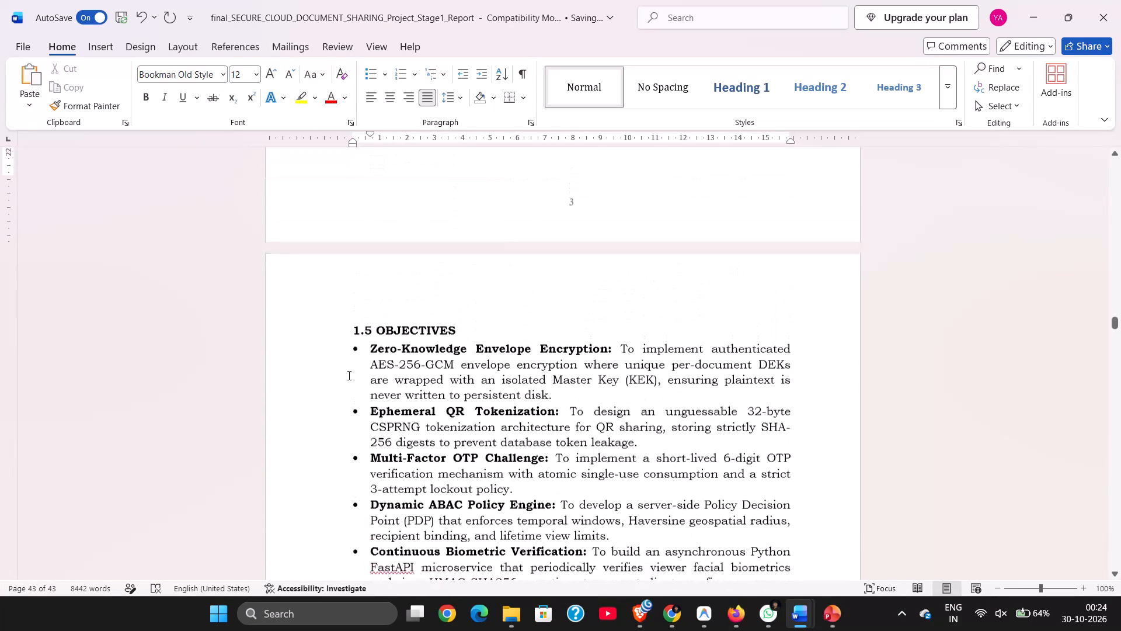
scroll(348, 375, down, 7)
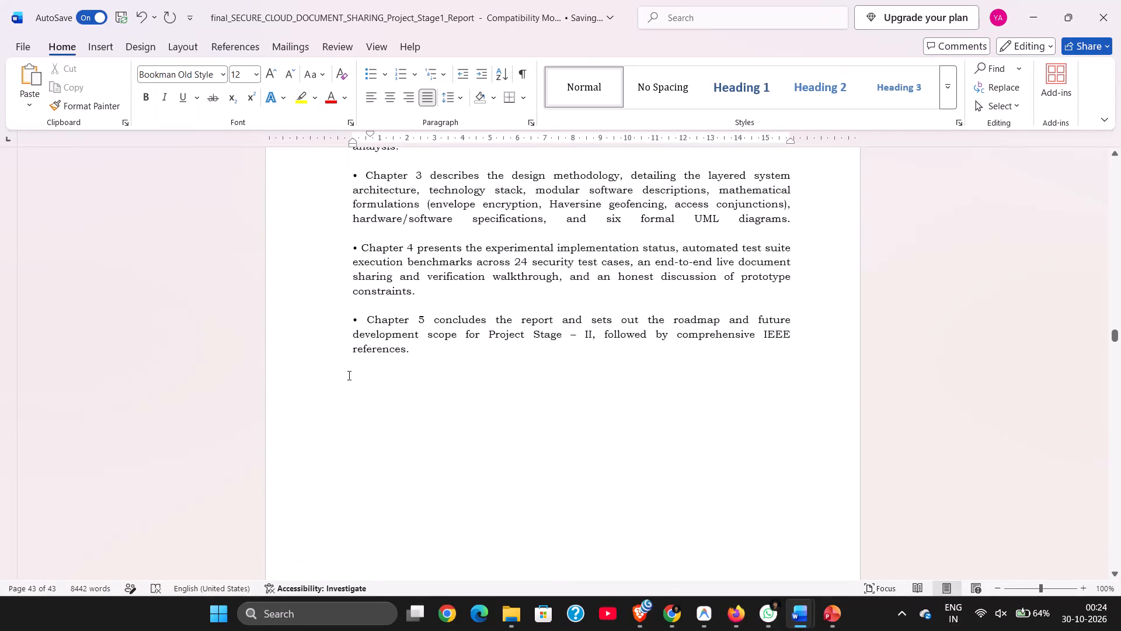
scroll(348, 375, up, 1)
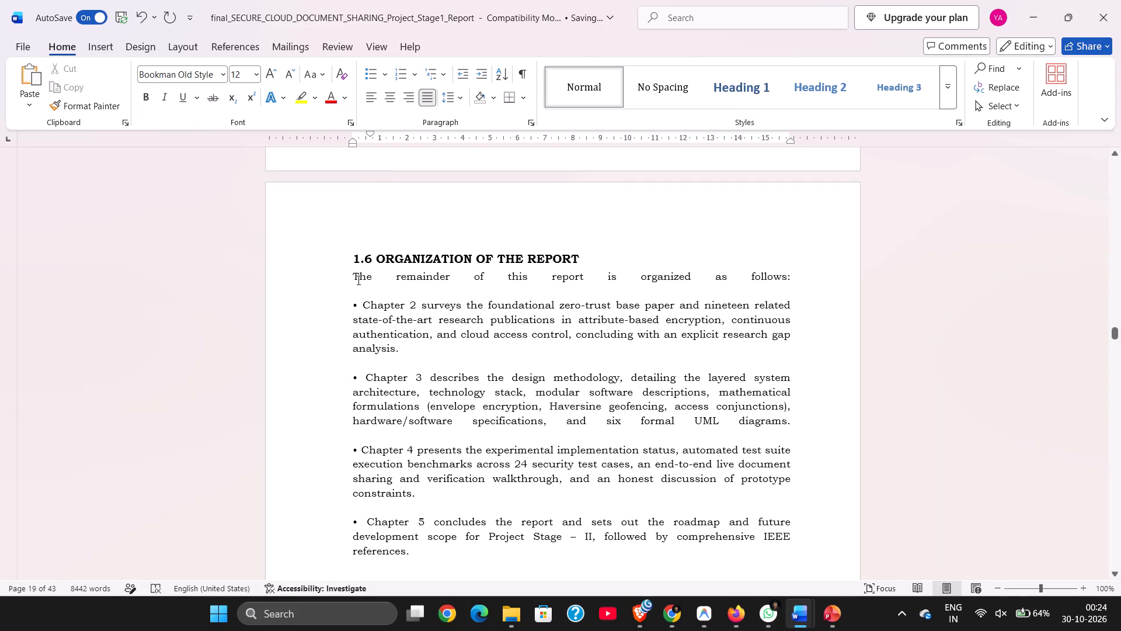
drag(354, 277, 425, 397)
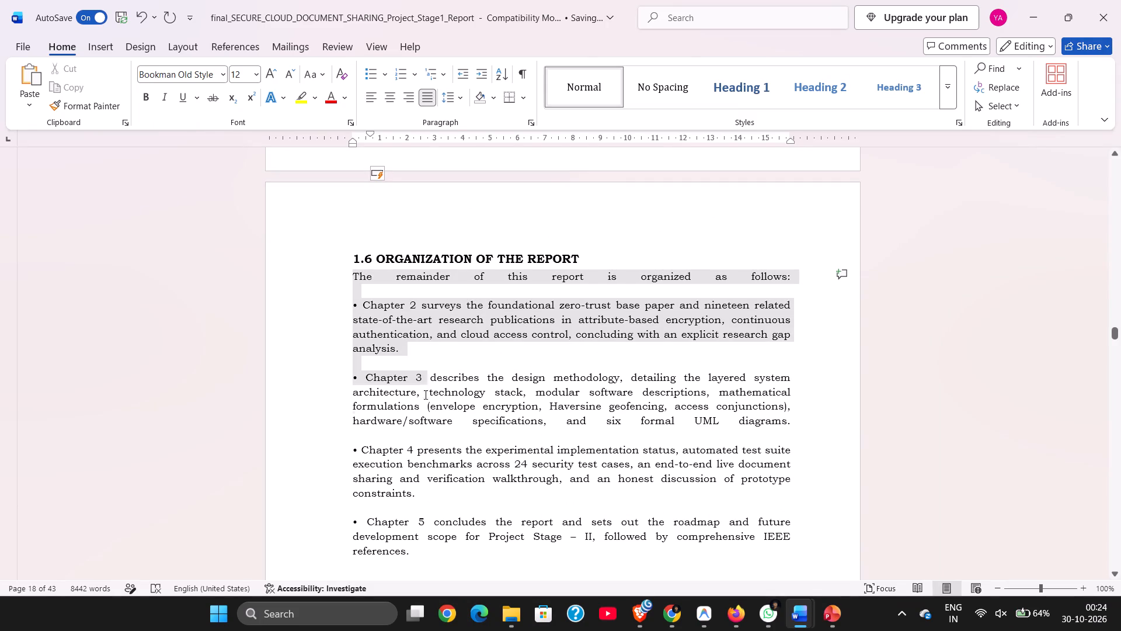
drag(425, 397, 422, 584)
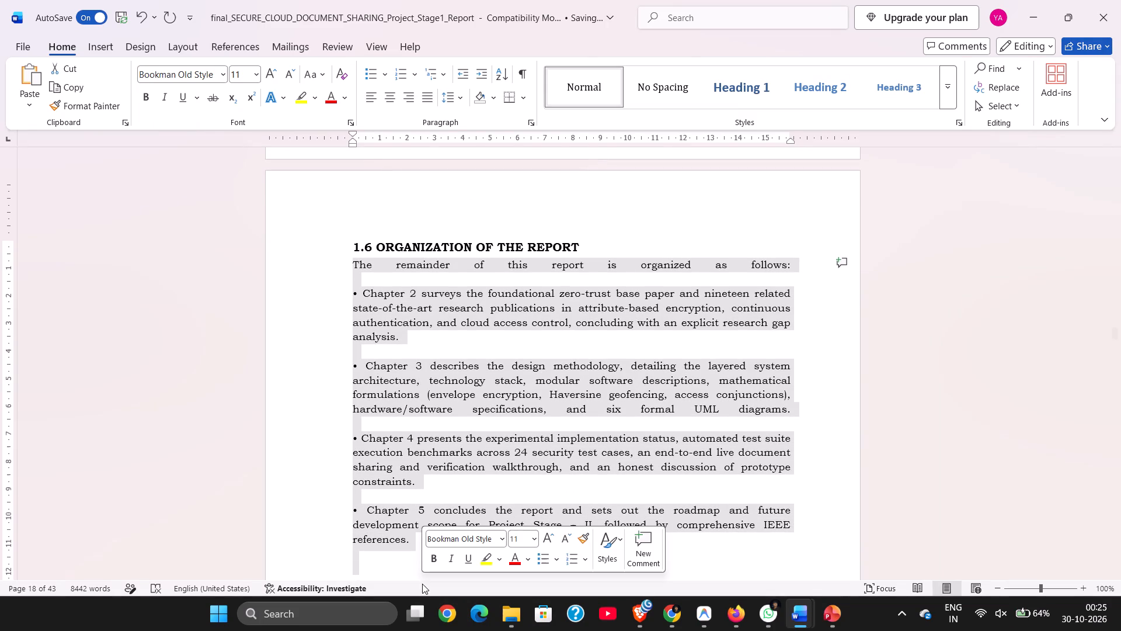
scroll(422, 584, down, 1)
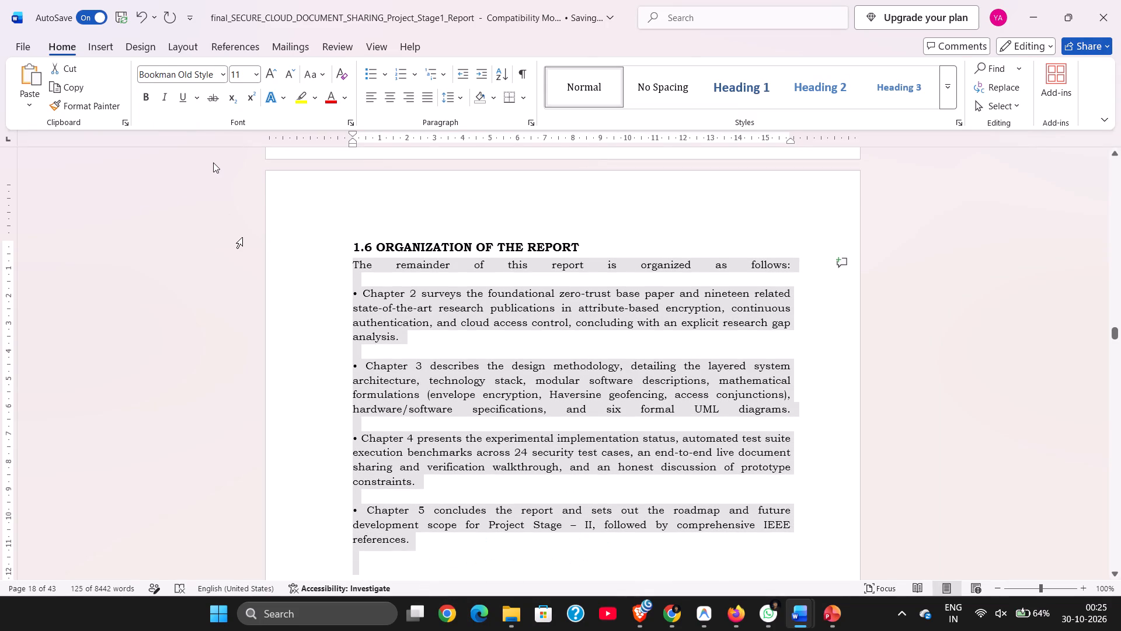
click(255, 75)
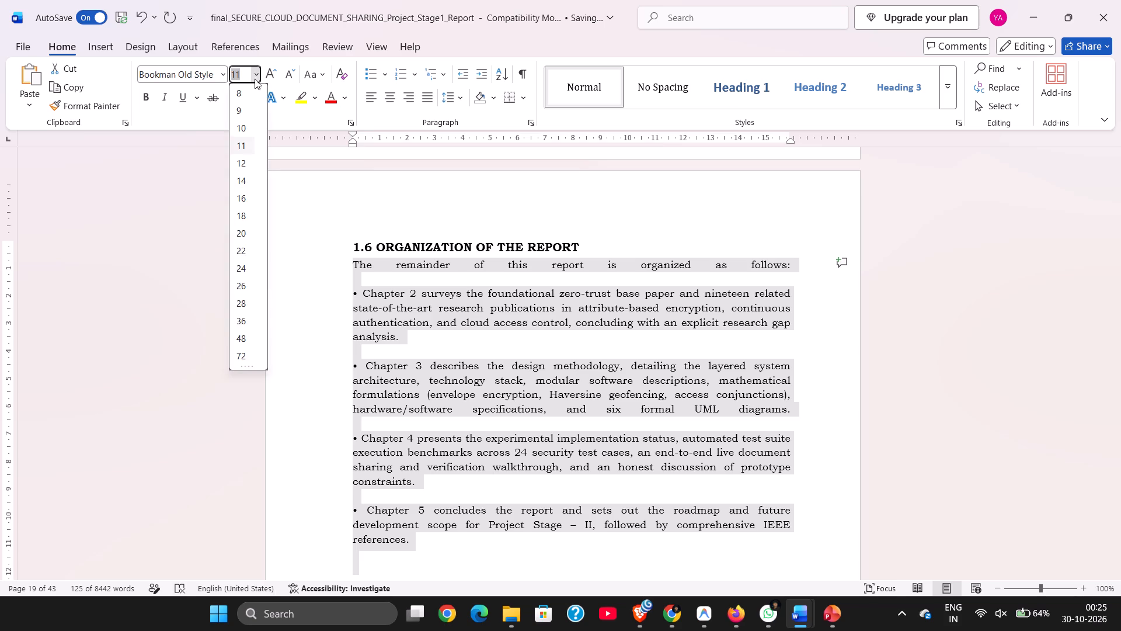
click(246, 168)
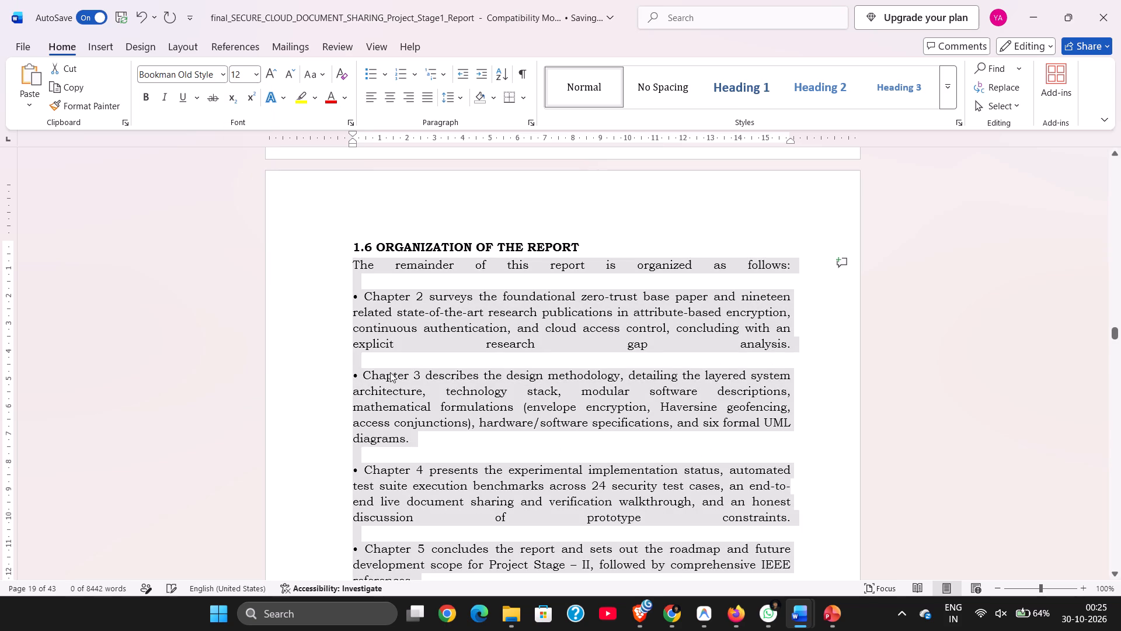
Examine Chapter 2, checking the section text, the Table 2.1 Literature Survey pages and the research gap list.
scroll(390, 372, down, 3)
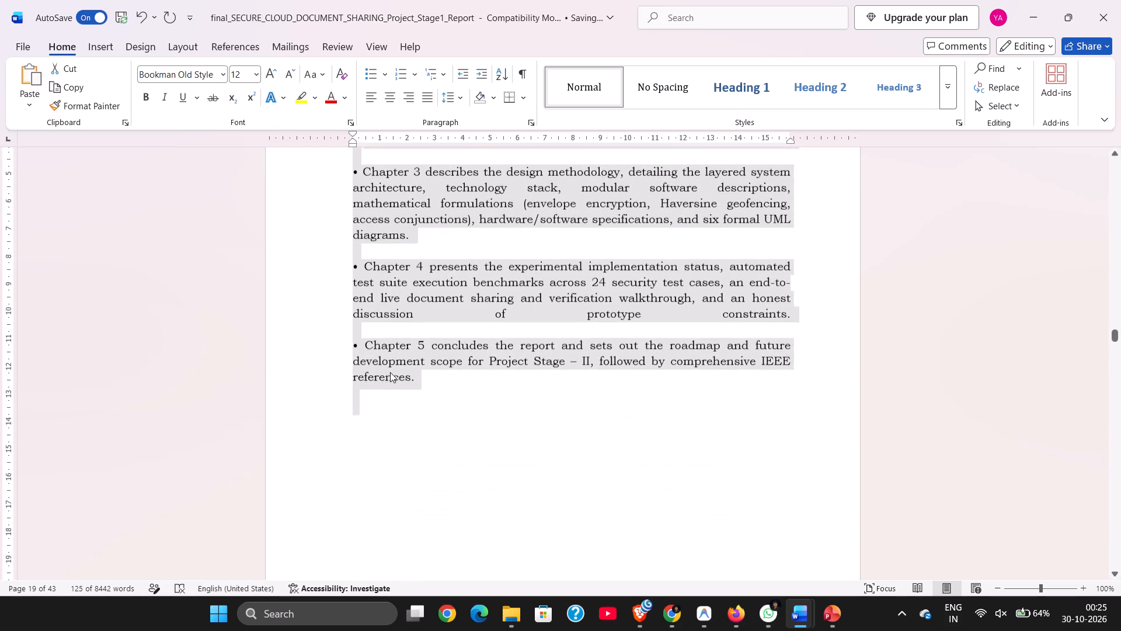
scroll(390, 372, down, 6)
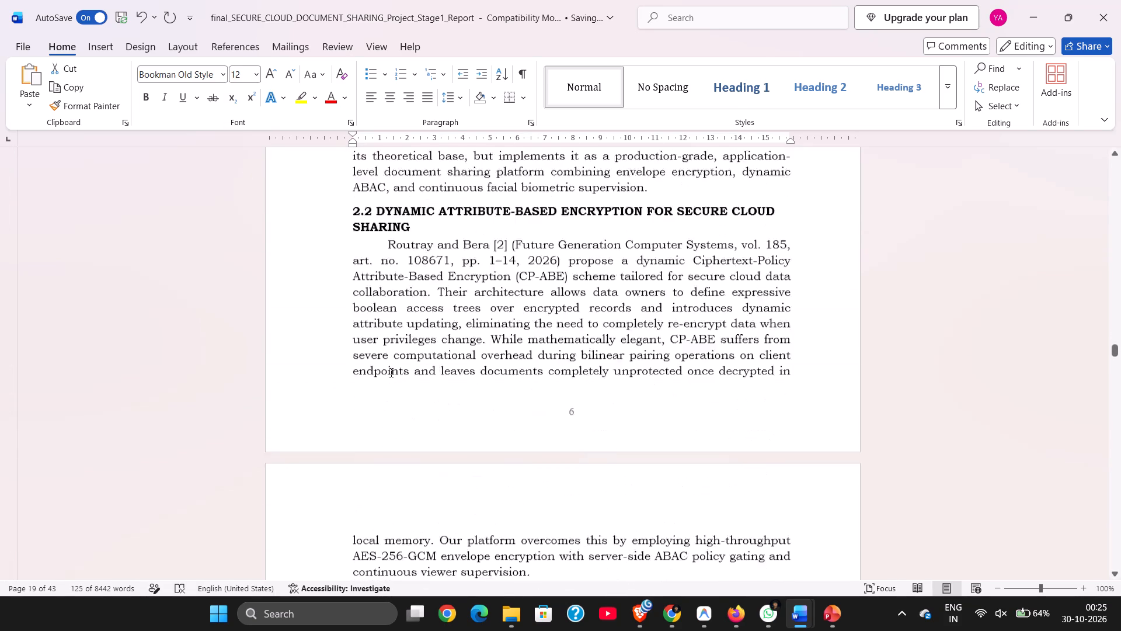
scroll(390, 372, down, 2)
scroll(390, 372, up, 3)
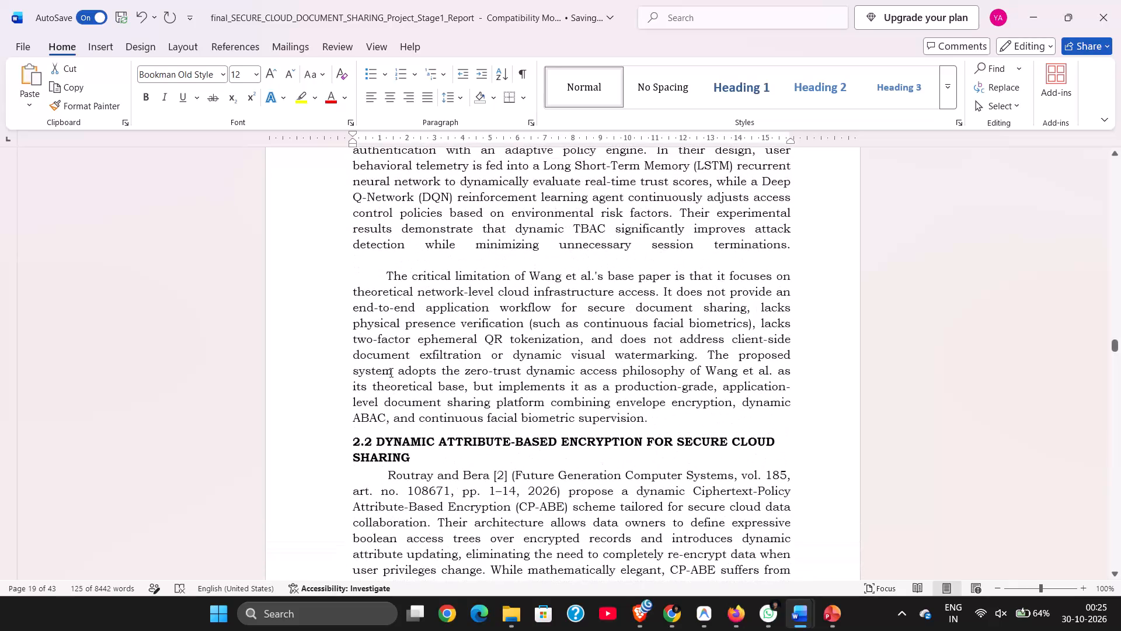
scroll(390, 372, up, 1)
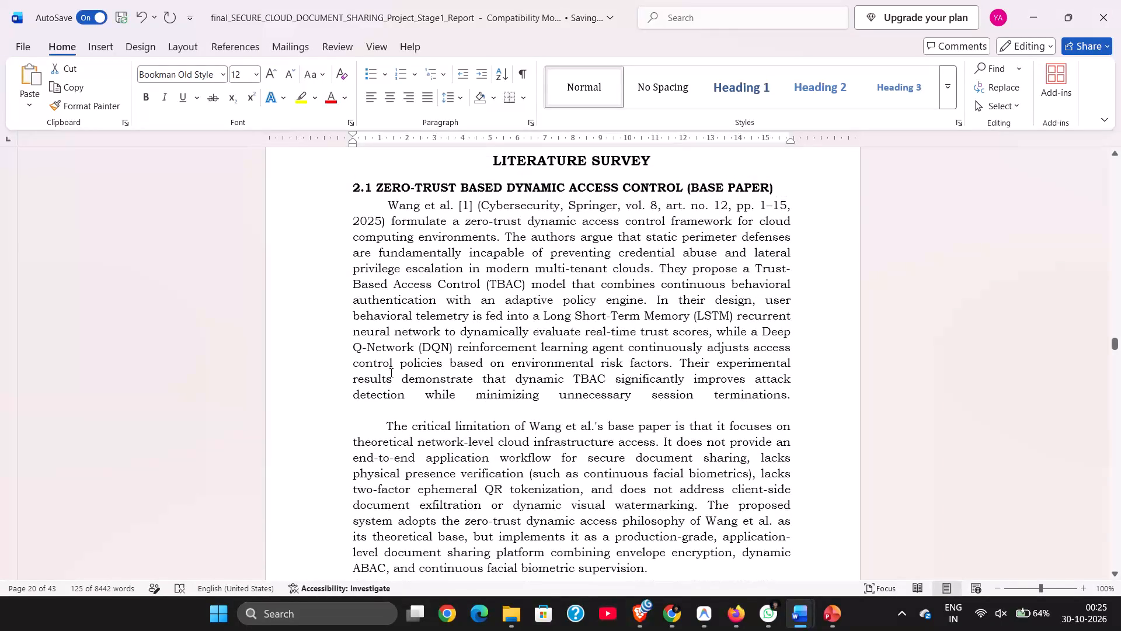
scroll(390, 372, down, 4)
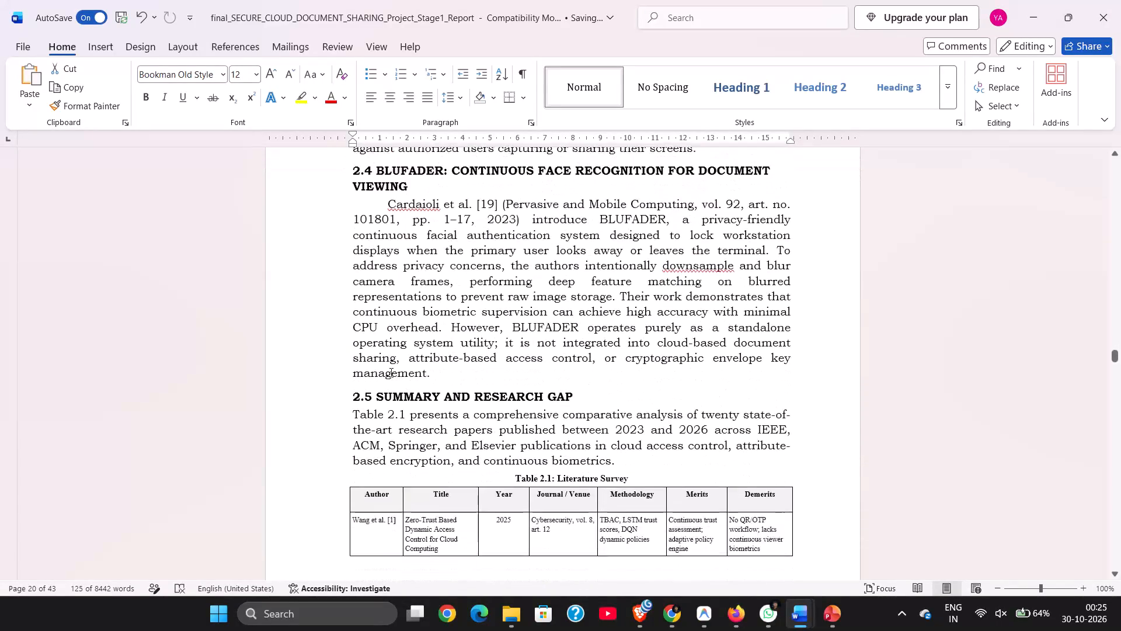
scroll(390, 372, up, 1)
scroll(390, 372, down, 3)
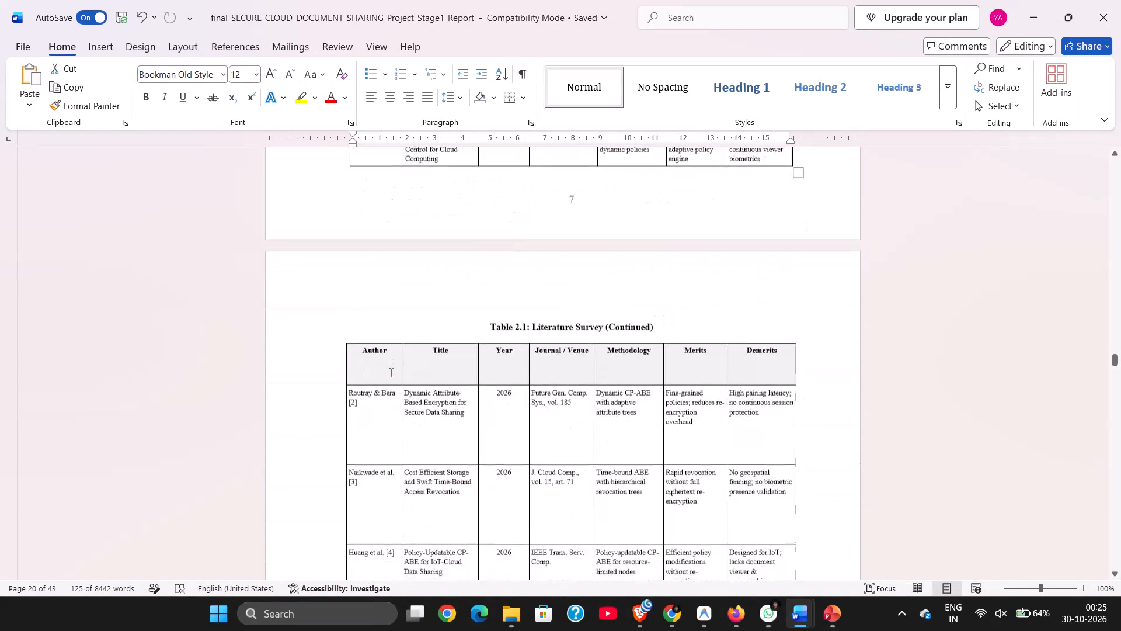
scroll(390, 372, down, 6)
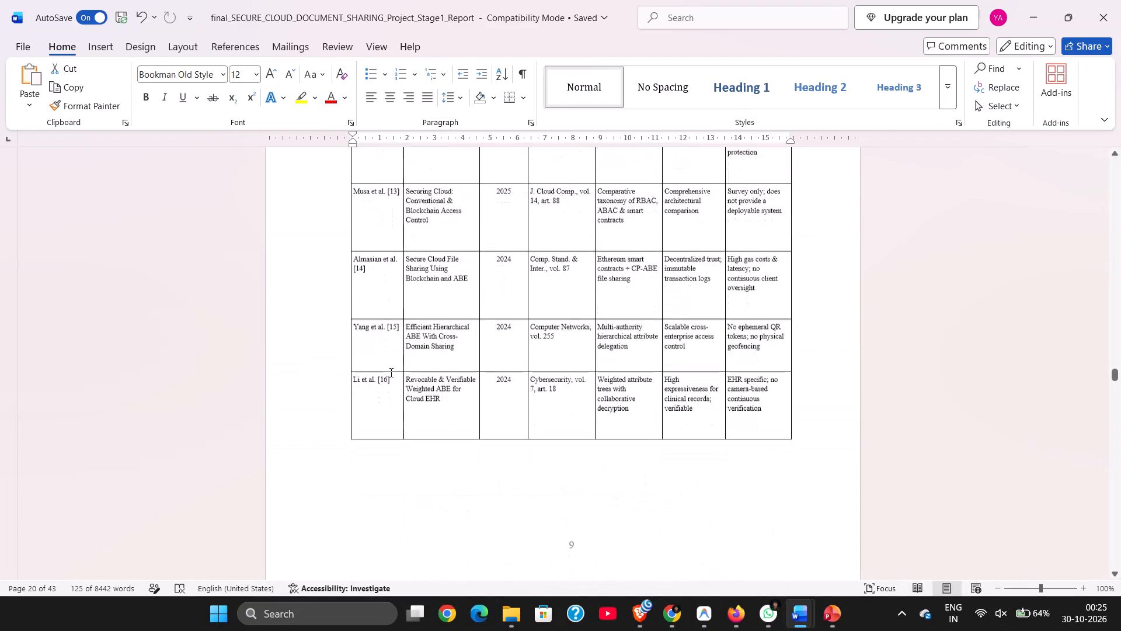
scroll(390, 372, down, 3)
scroll(390, 372, up, 2)
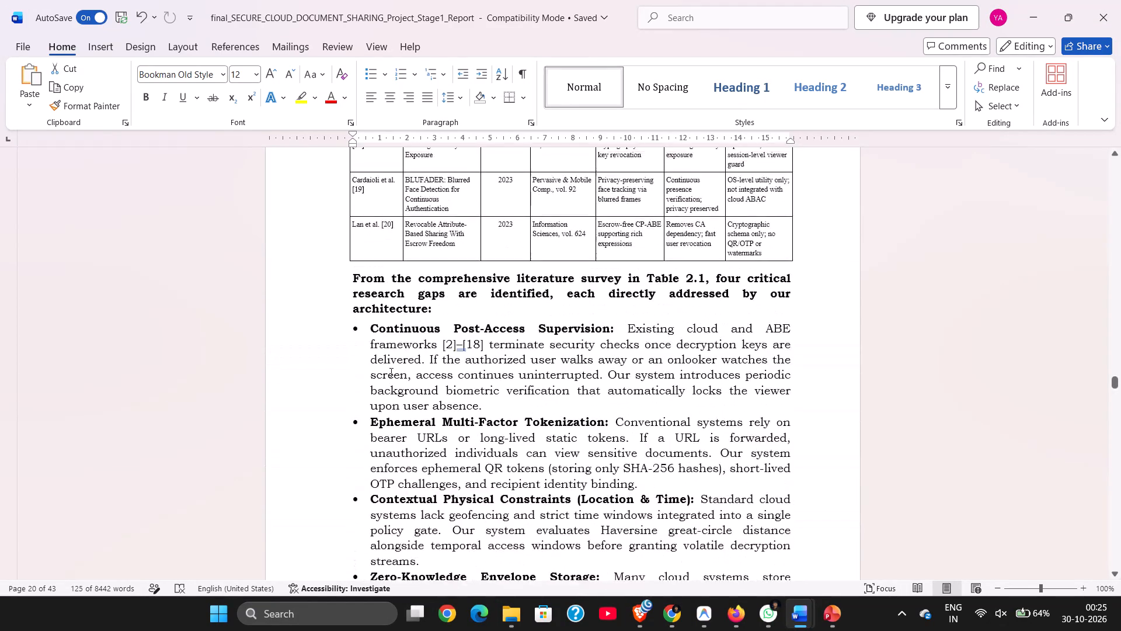
scroll(390, 372, up, 4)
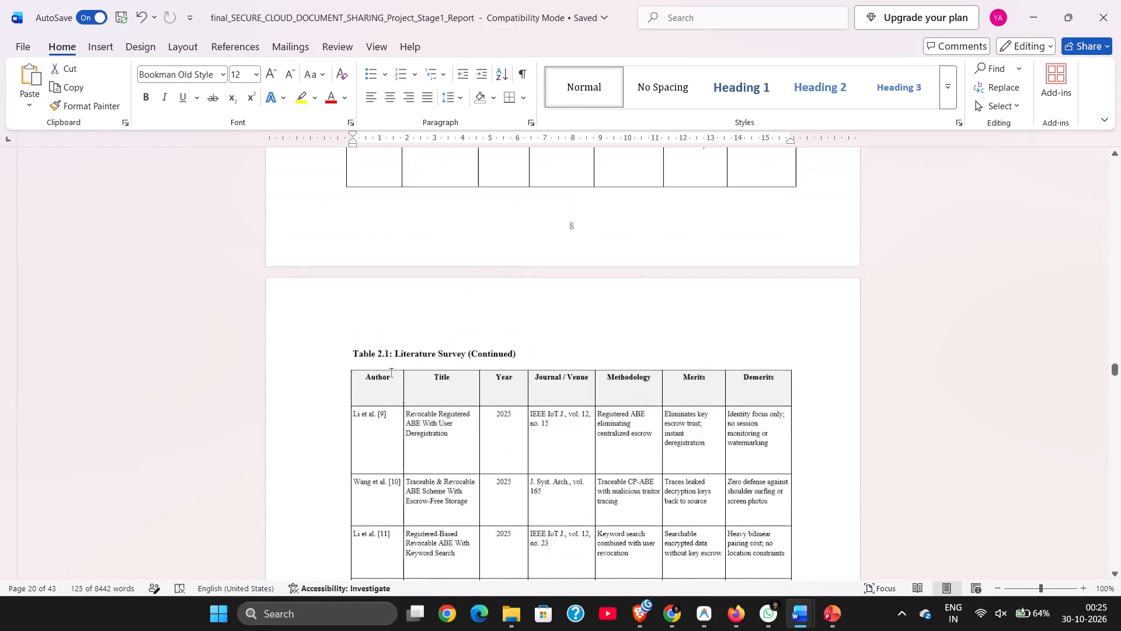
scroll(390, 372, up, 7)
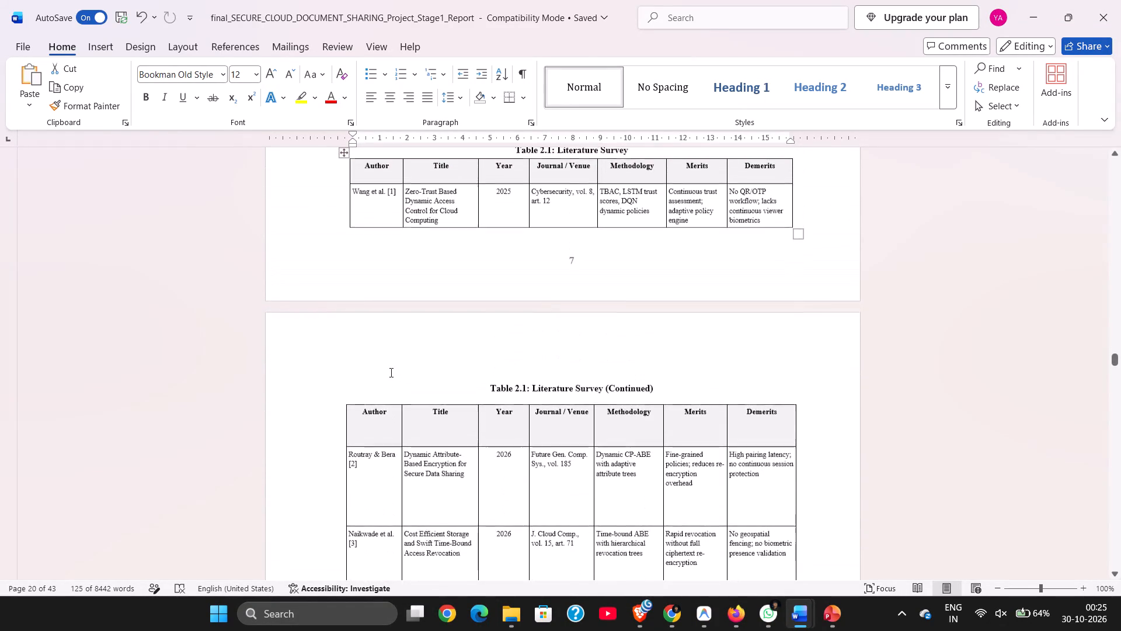
Examine the report from the Table 2.1 pages through Chapter 3, checking section text, tables and UML diagrams up to the statechart diagram.
scroll(390, 372, up, 1)
scroll(390, 372, down, 4)
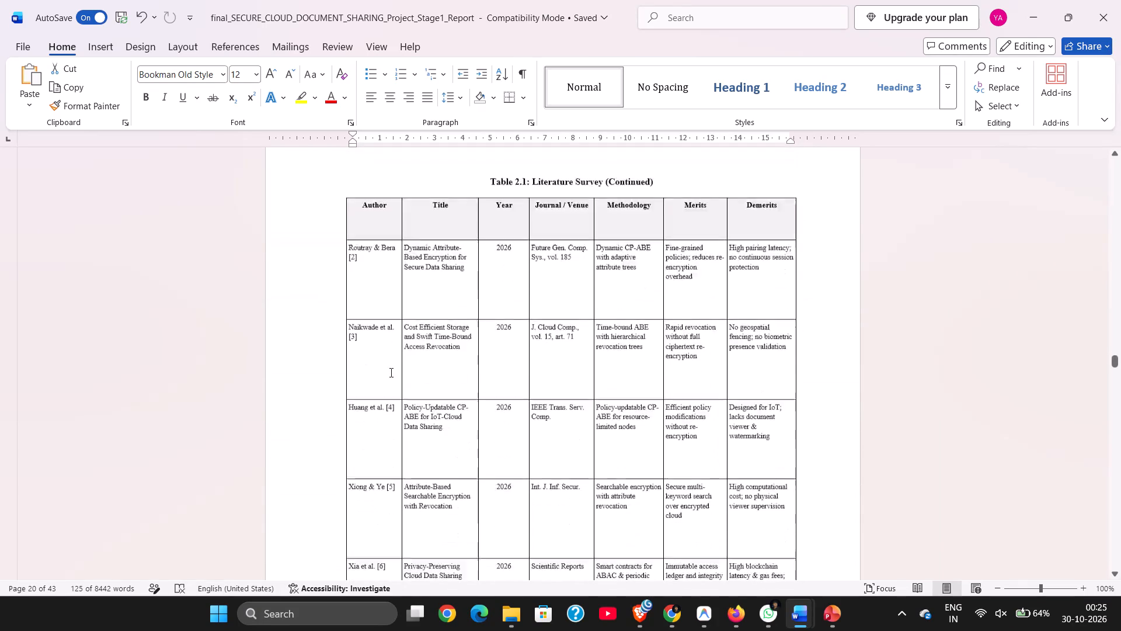
scroll(390, 372, down, 5)
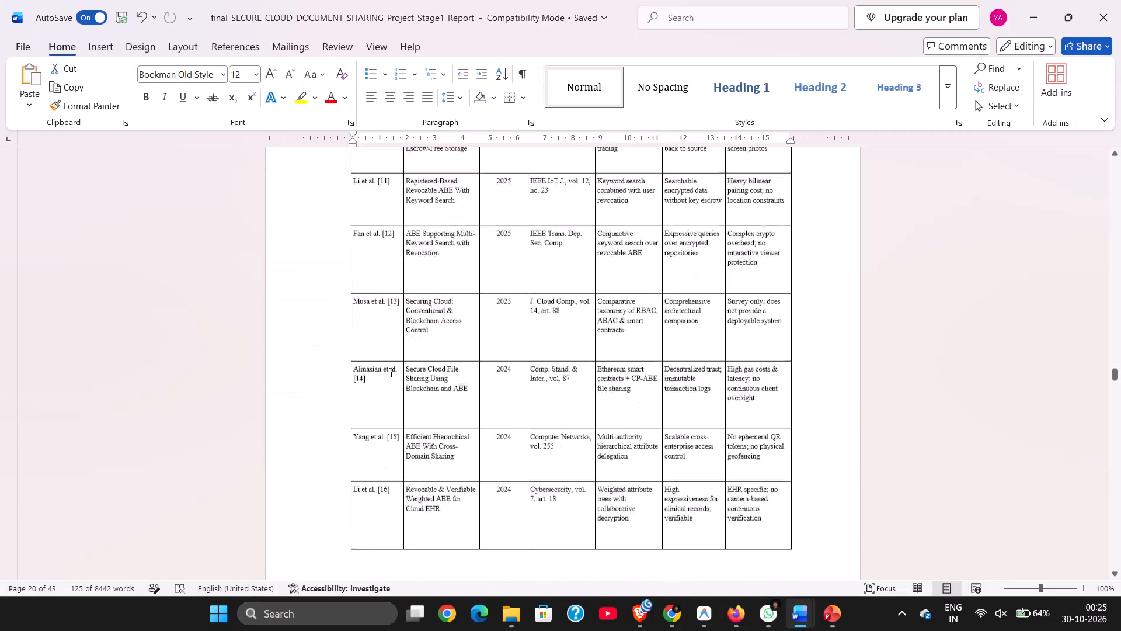
scroll(390, 372, down, 5)
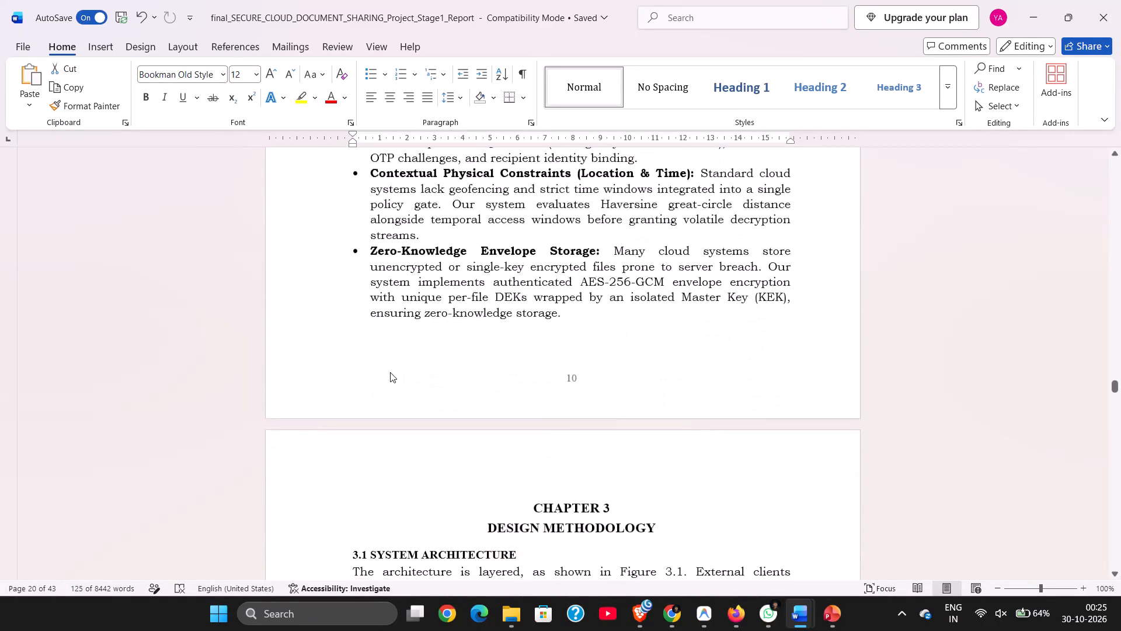
scroll(390, 372, down, 4)
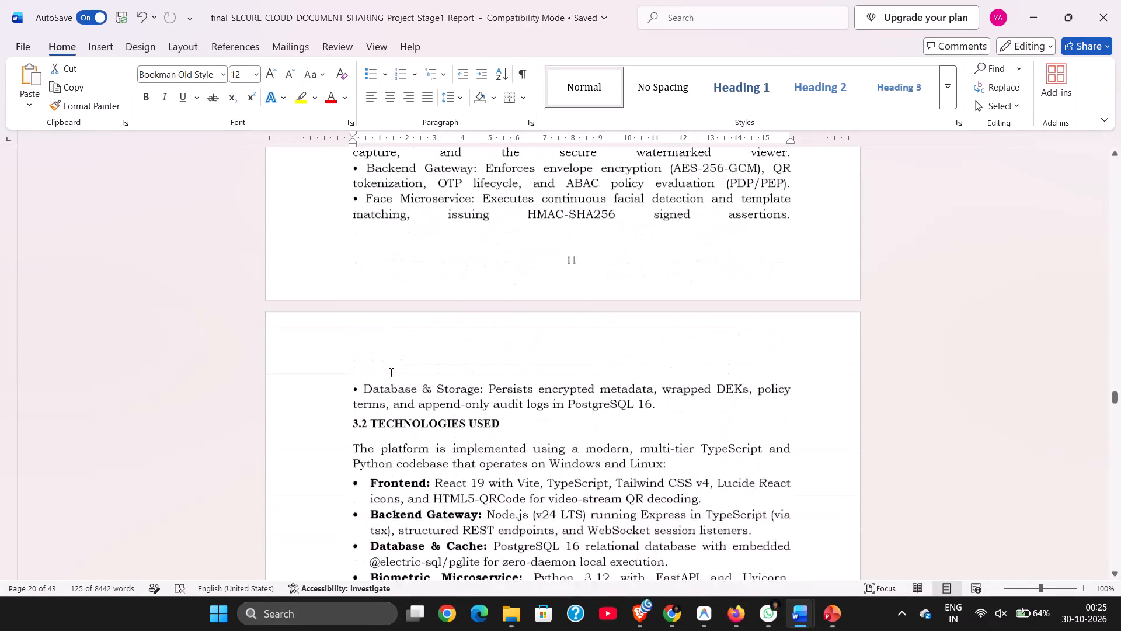
scroll(390, 372, down, 4)
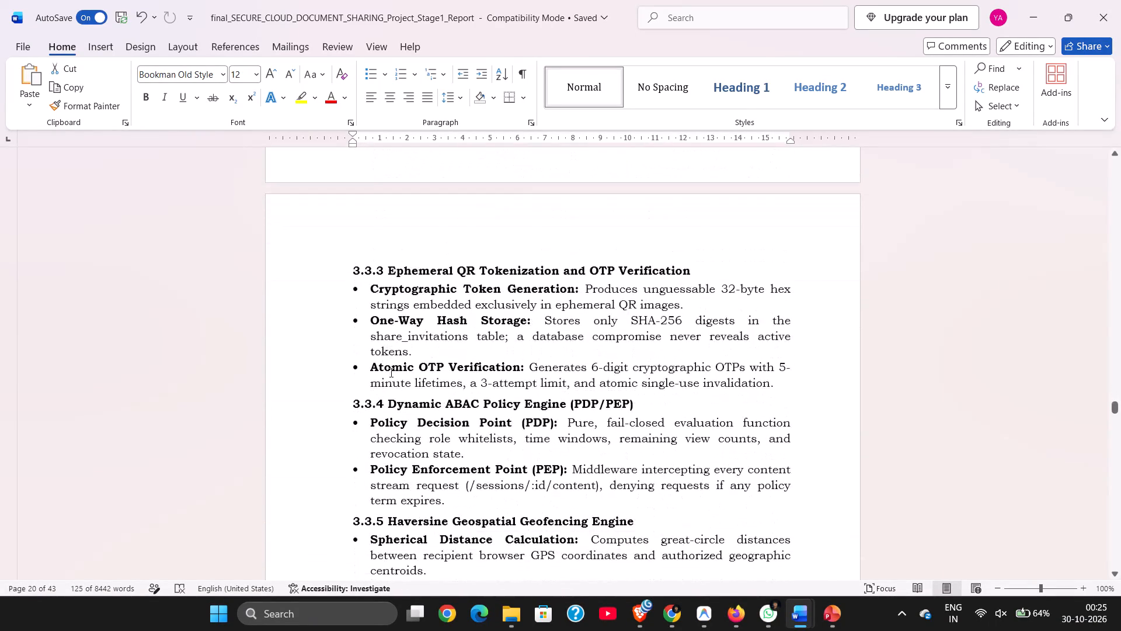
scroll(390, 372, down, 5)
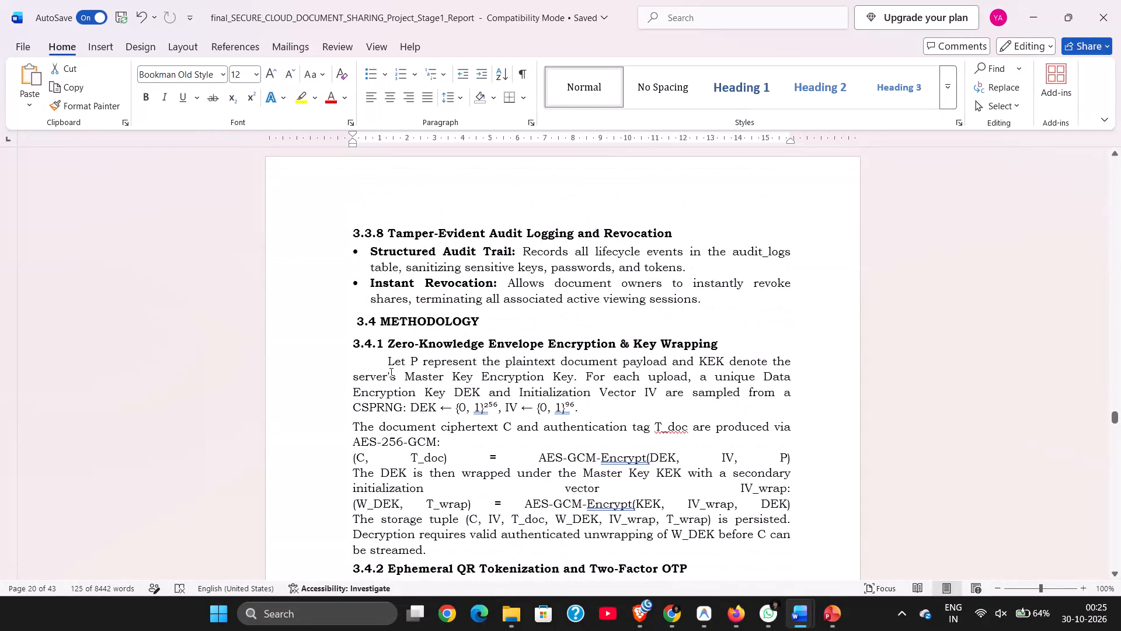
scroll(390, 372, down, 2)
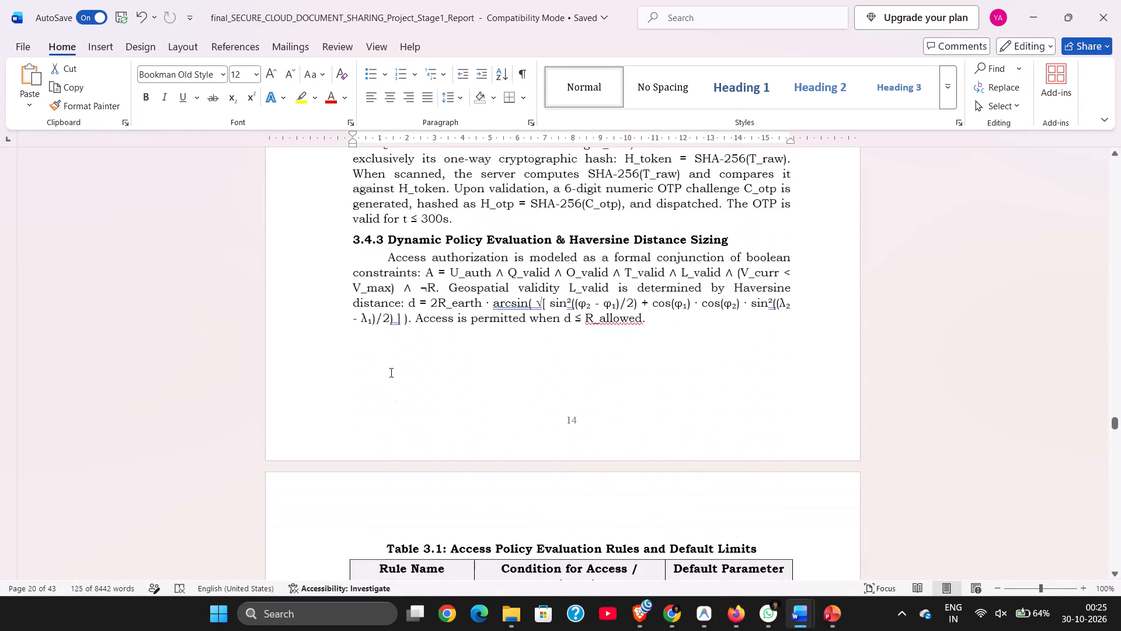
scroll(390, 372, down, 4)
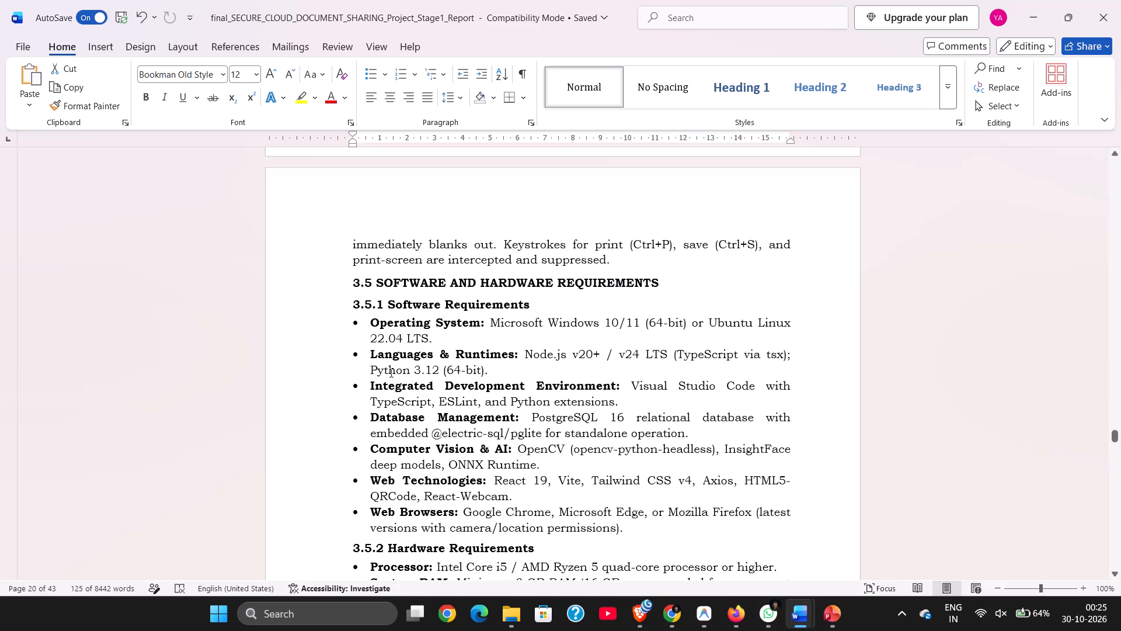
scroll(390, 372, down, 9)
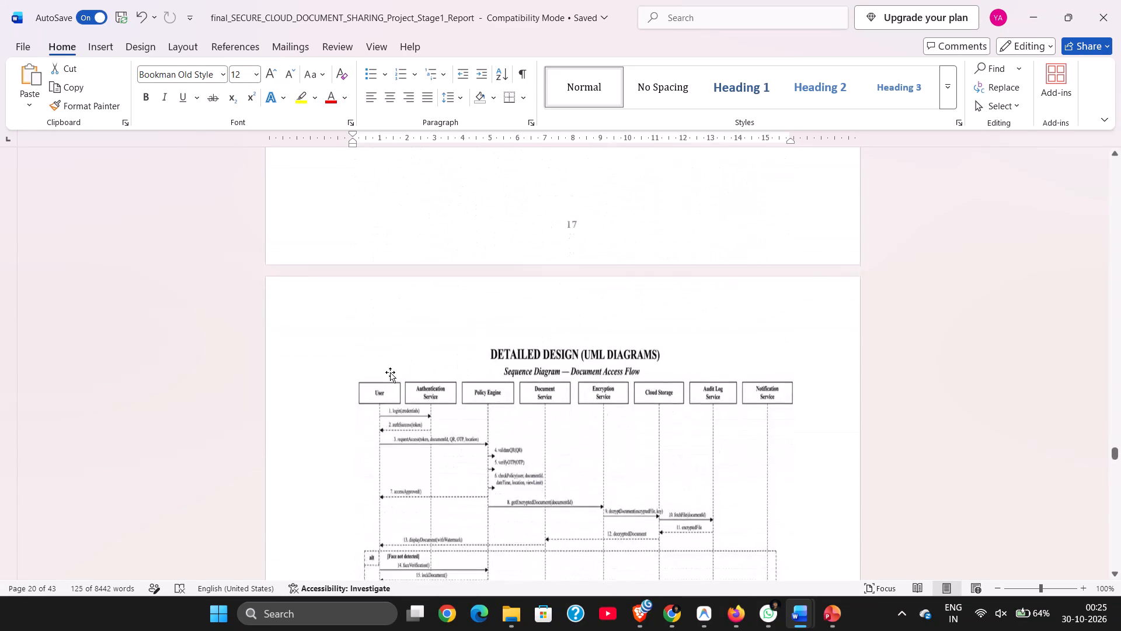
scroll(390, 372, down, 10)
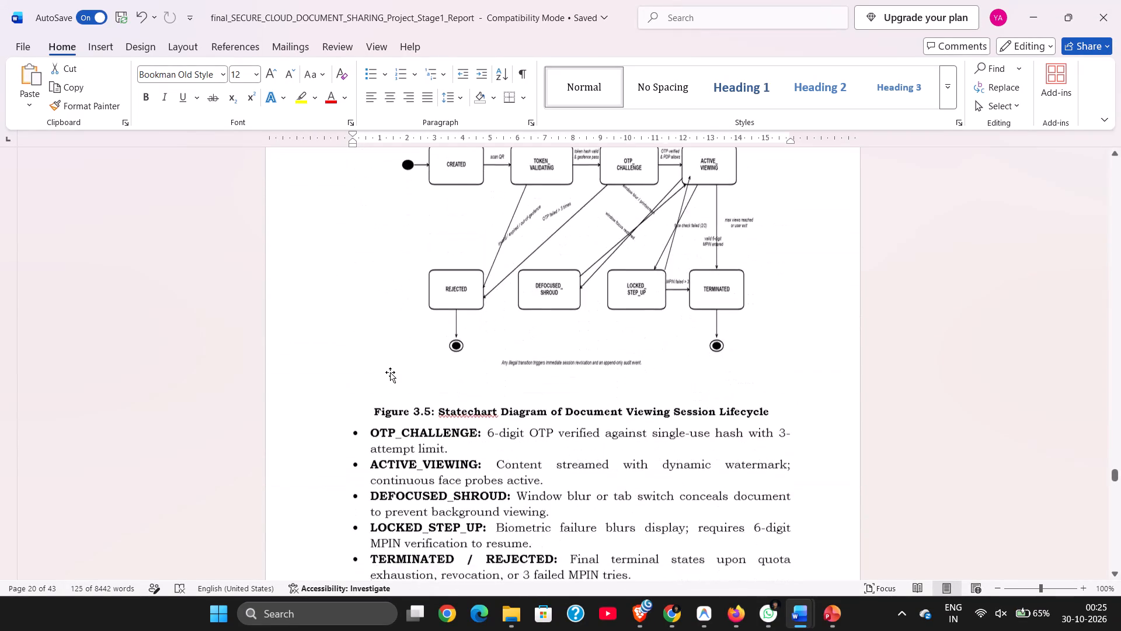
scroll(390, 372, down, 5)
scroll(390, 372, up, 2)
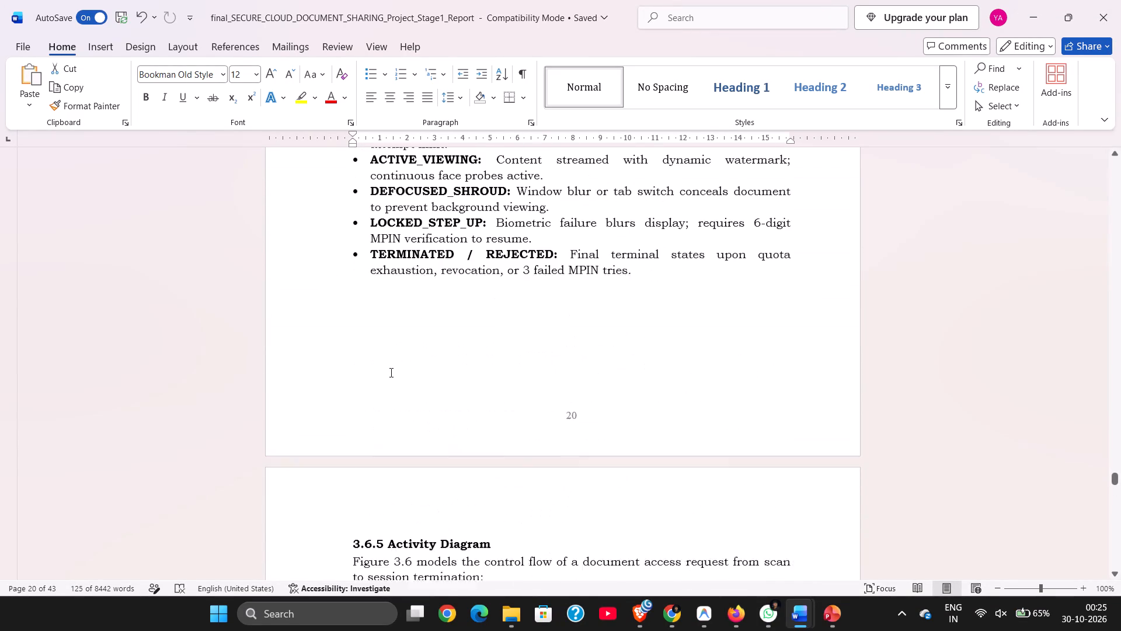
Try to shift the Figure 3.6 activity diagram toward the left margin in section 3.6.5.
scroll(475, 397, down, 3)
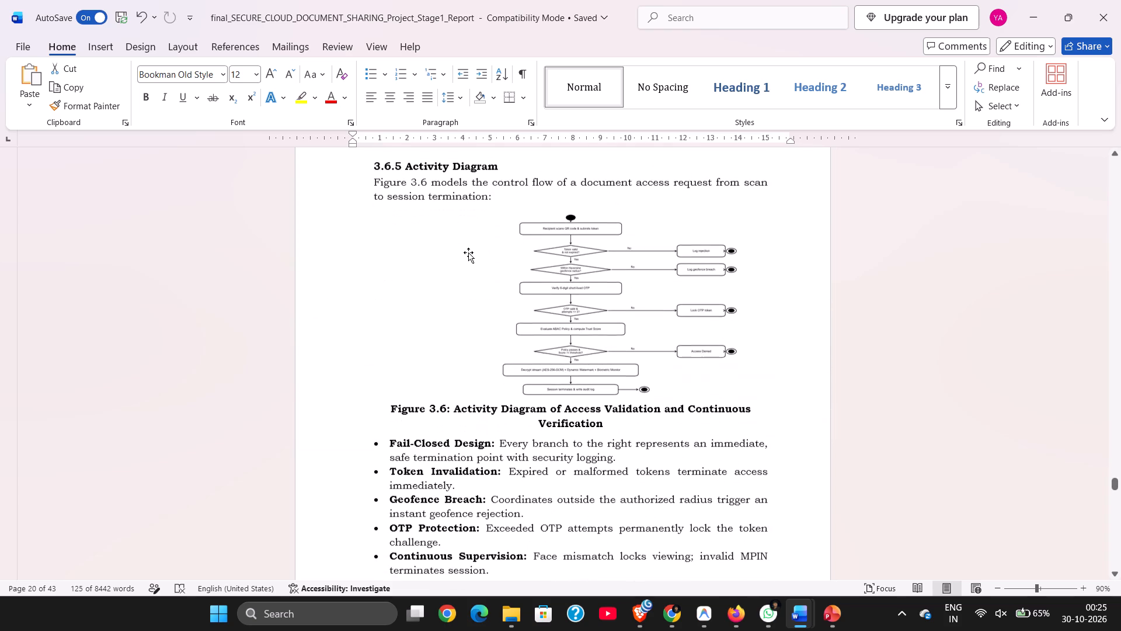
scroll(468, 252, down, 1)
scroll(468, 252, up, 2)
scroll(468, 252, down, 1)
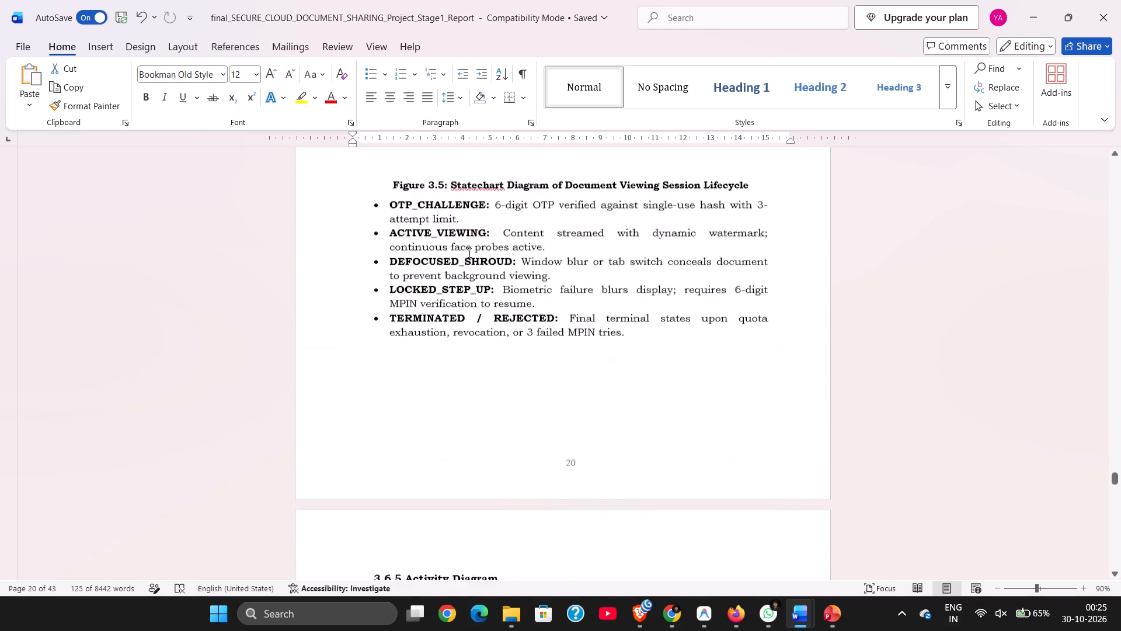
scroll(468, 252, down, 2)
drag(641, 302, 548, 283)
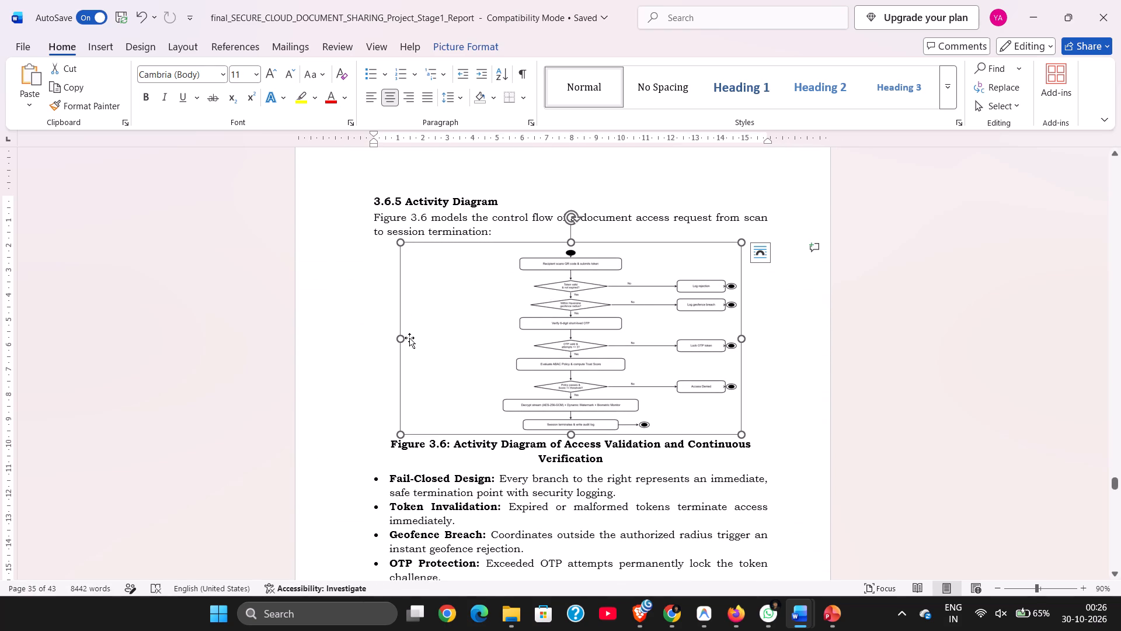
Examine the remaining pages from the Figure 3.7 component diagram to the document's end, including Chapter 5, and go back to the title page.
scroll(409, 338, down, 11)
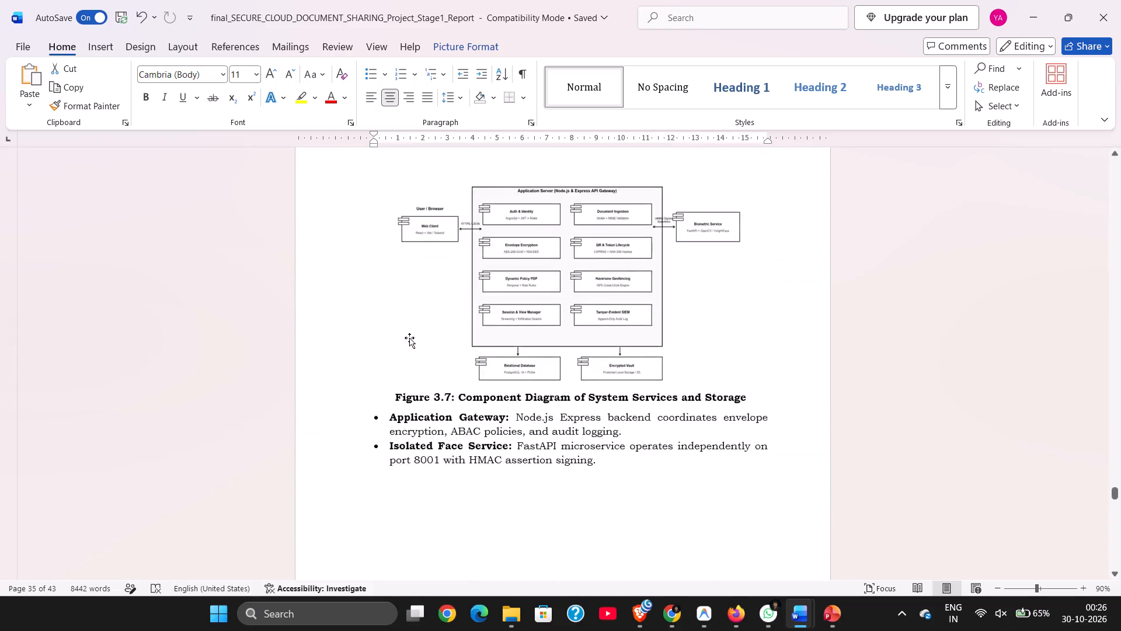
scroll(409, 338, down, 15)
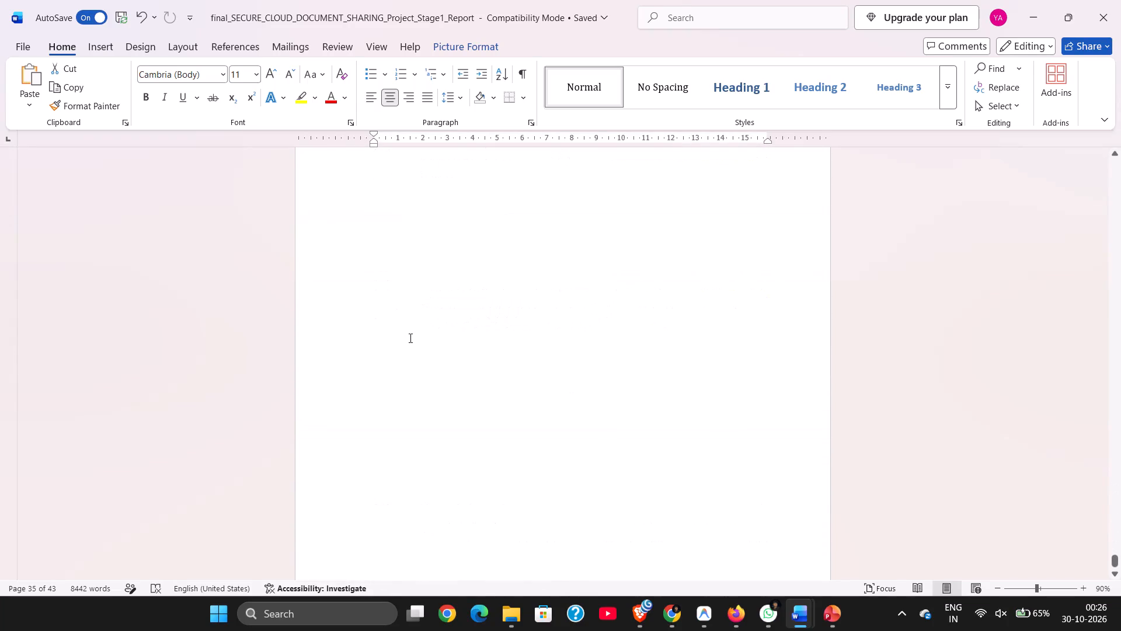
scroll(409, 338, down, 4)
scroll(409, 338, up, 11)
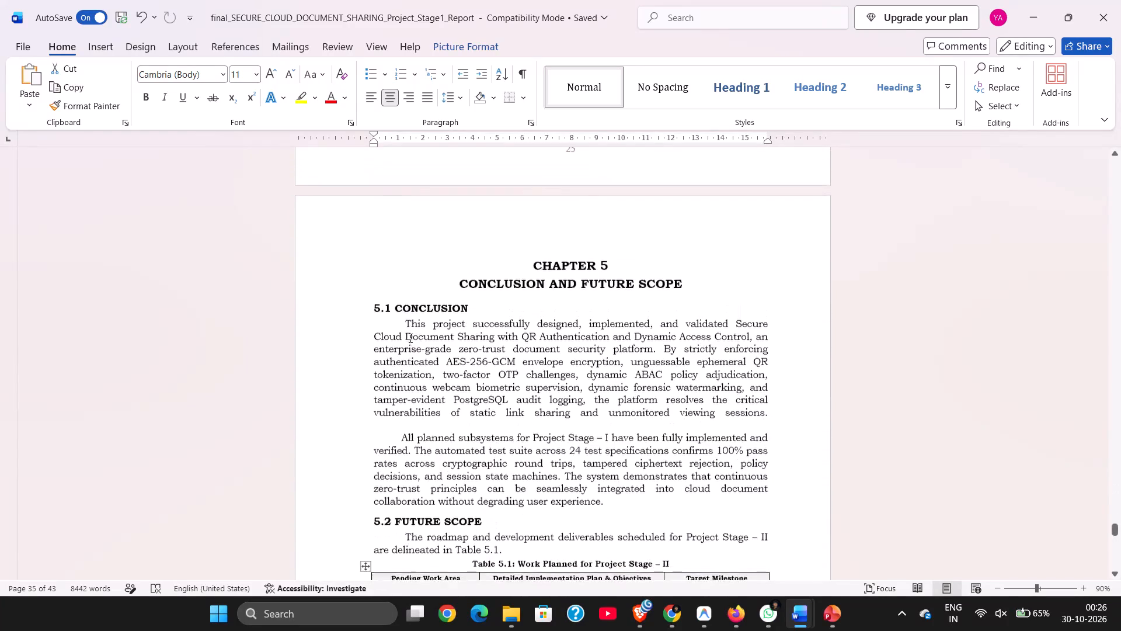
scroll(409, 338, up, 13)
scroll(409, 338, up, 20)
scroll(409, 338, up, 20)
scroll(409, 338, up, 20)
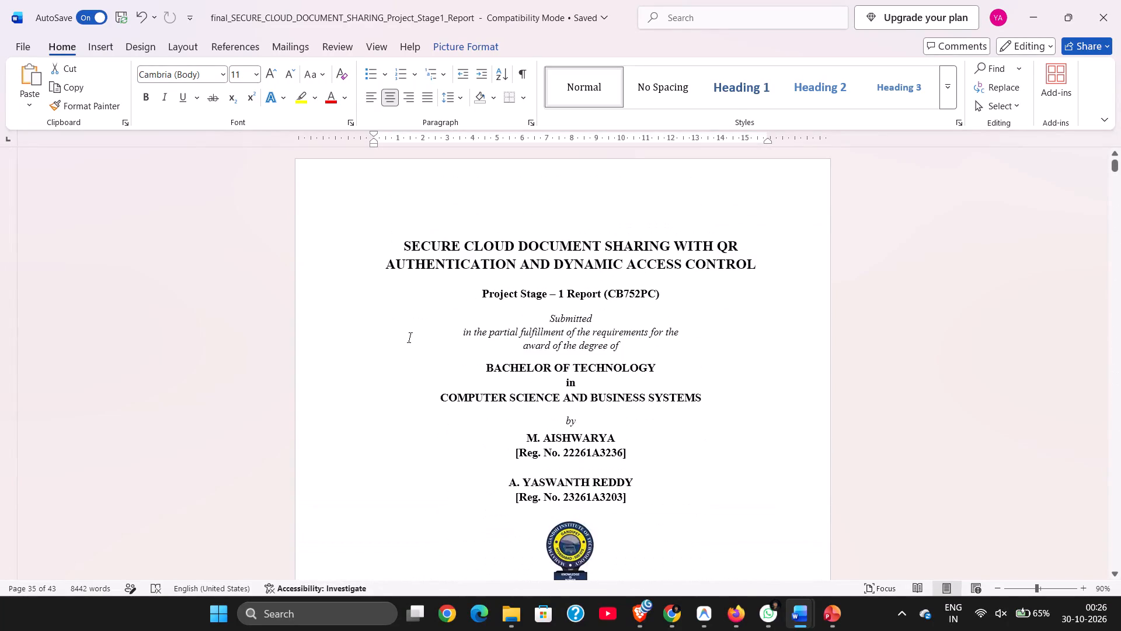
scroll(409, 338, up, 8)
Save the Secure Cloud Document Sharing report.
key(ctrl+s)
key(ctrl+s)
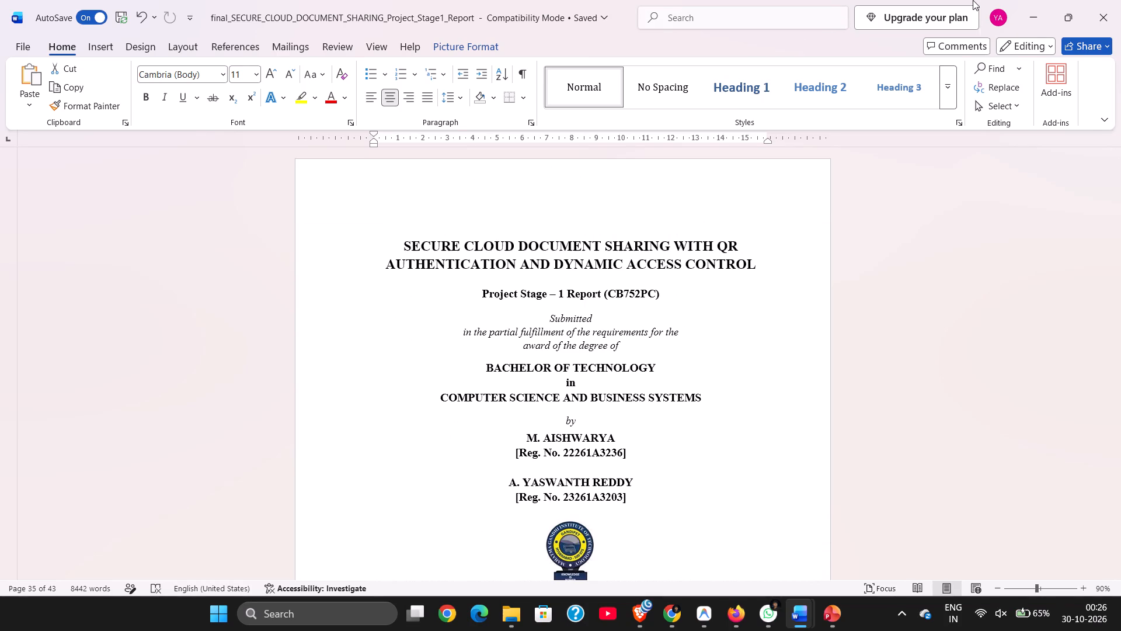
Minimize the Secure Cloud report window to return to the StockPro report.
click(1028, 2)
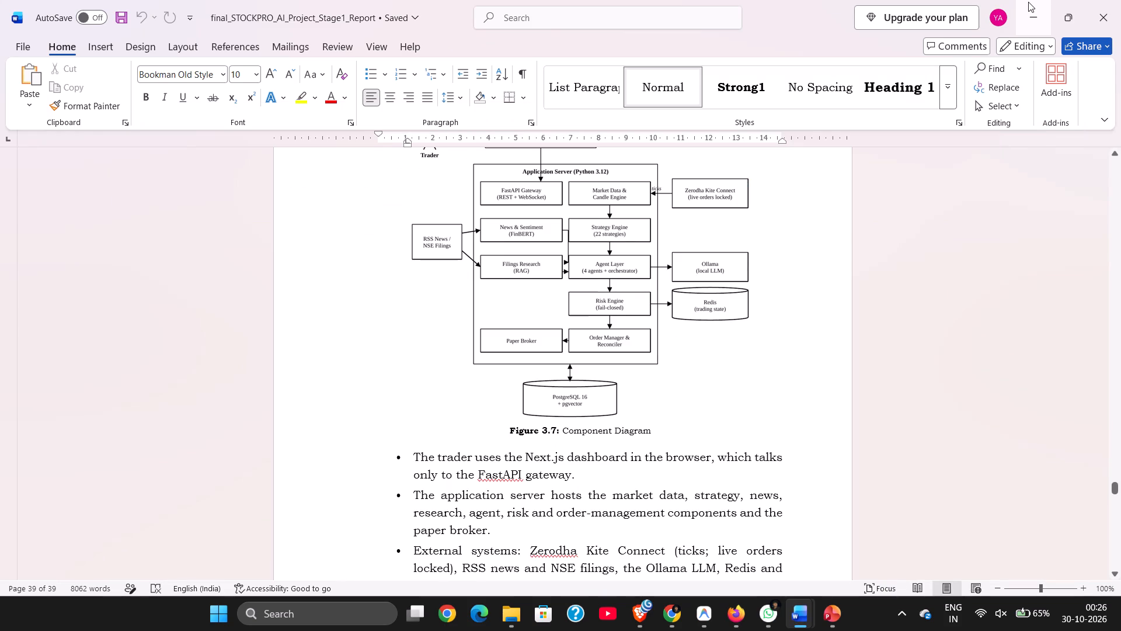